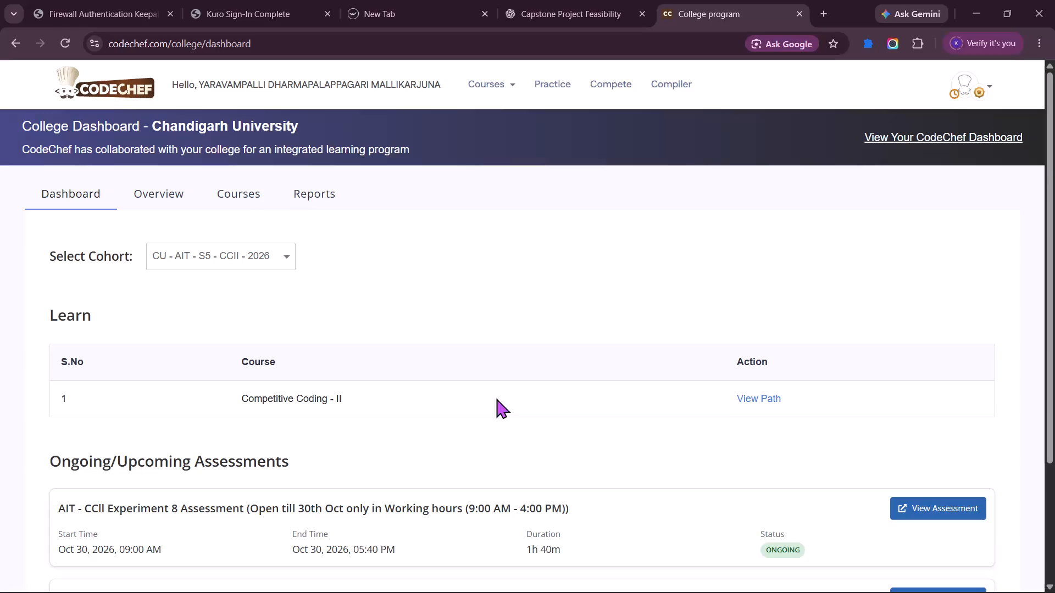
pyautogui.click(302, 200)
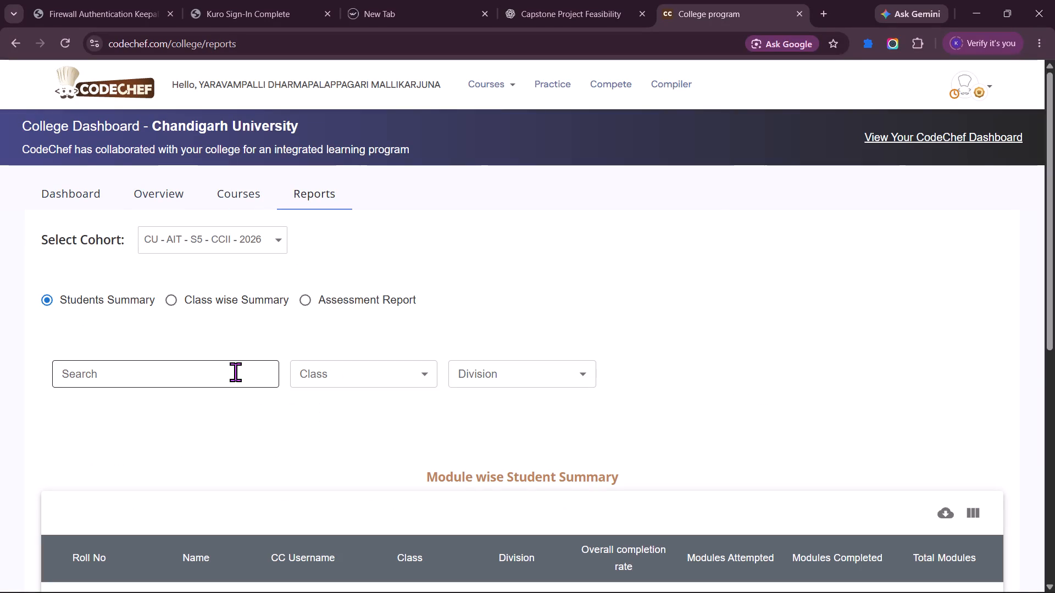
pyautogui.click(305, 300)
pyautogui.click(215, 374)
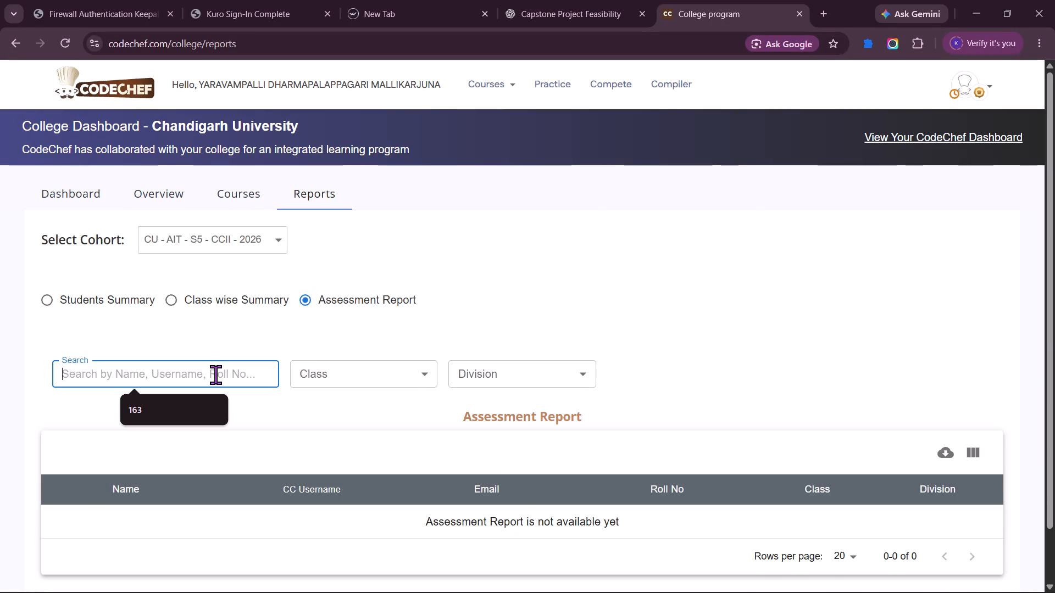
pyautogui.write('163')
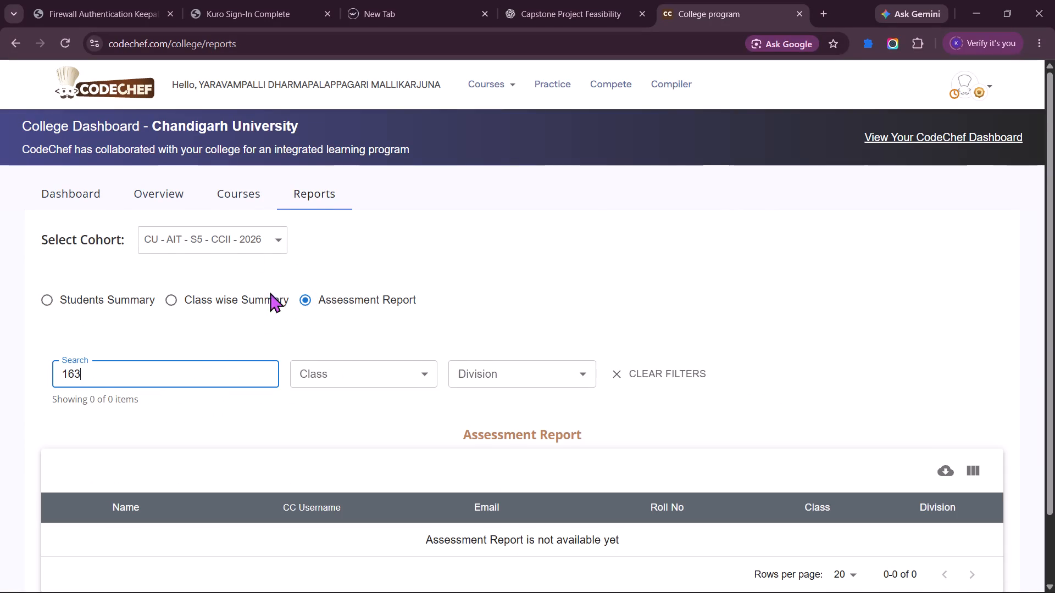
pyautogui.scroll(-3, 295, 372)
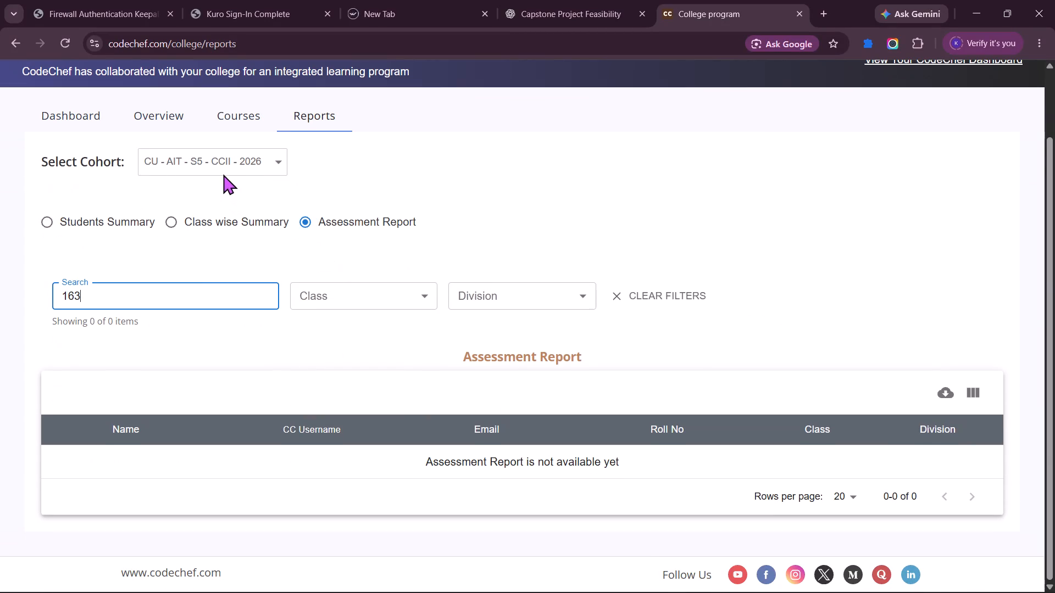
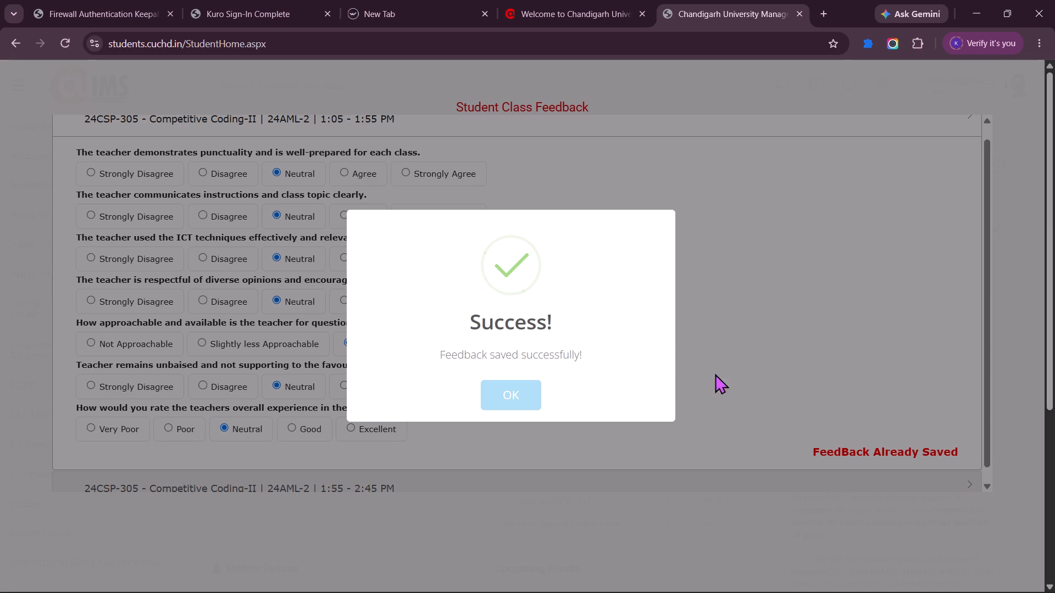
pyautogui.click(514, 388)
# Answer Neutral to all feedback questions for the 1:55 - 2:45 PM Competitive Coding-II class and submit the feedback.
pyautogui.click(341, 490)
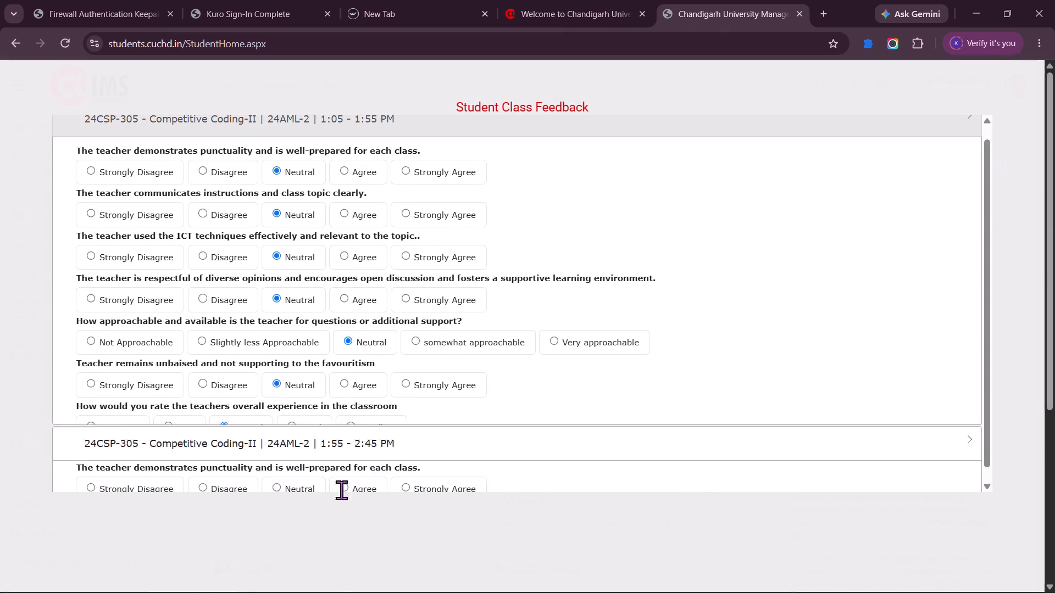
pyautogui.moveTo(276, 205); pyautogui.dragTo(277, 253)
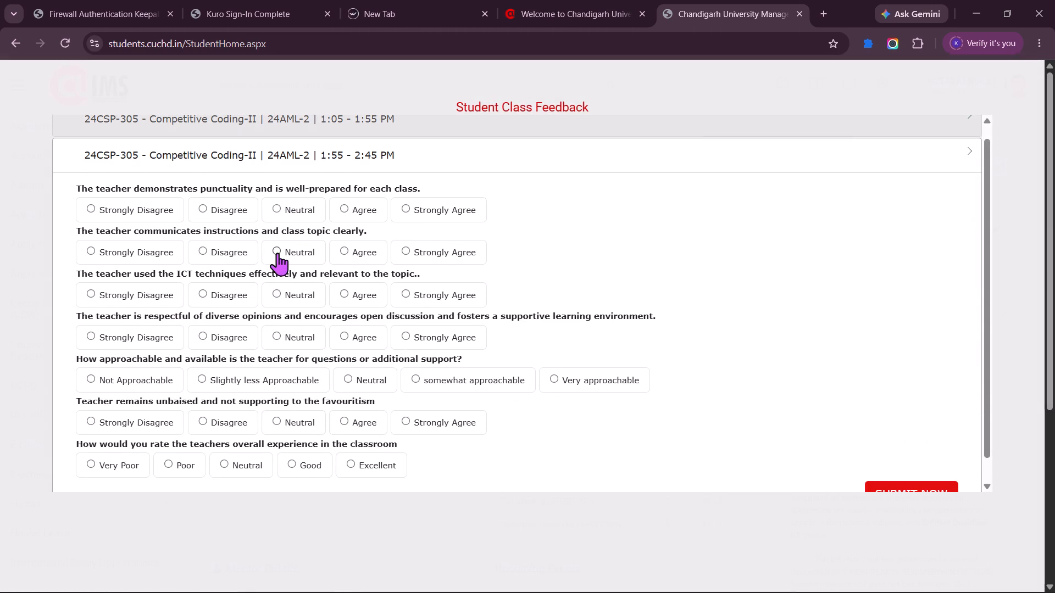
pyautogui.click(277, 253)
pyautogui.click(282, 212)
pyautogui.click(280, 209)
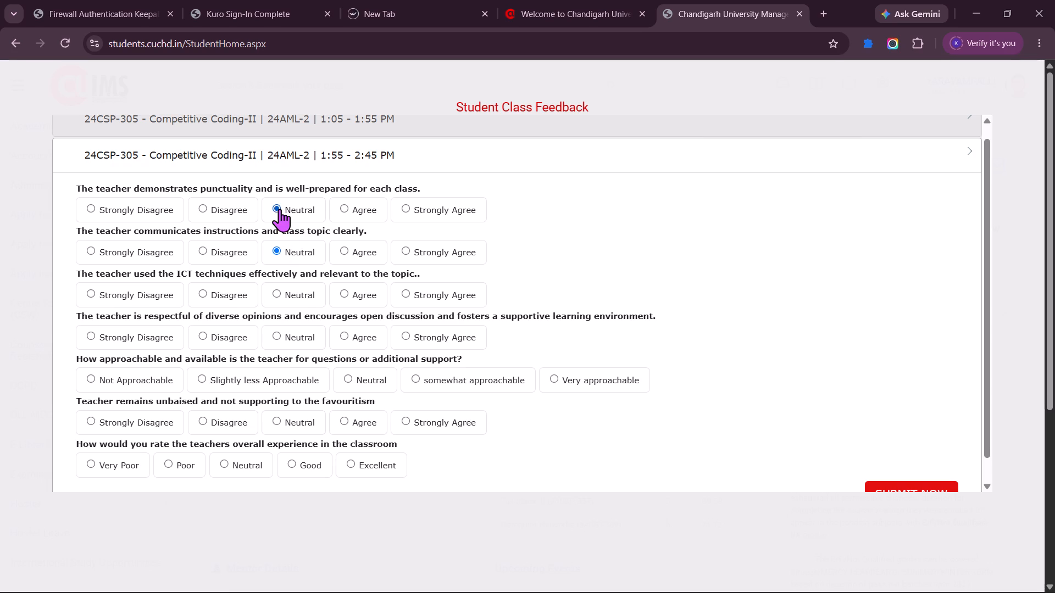
pyautogui.click(290, 294)
pyautogui.click(292, 334)
pyautogui.click(362, 379)
pyautogui.click(302, 421)
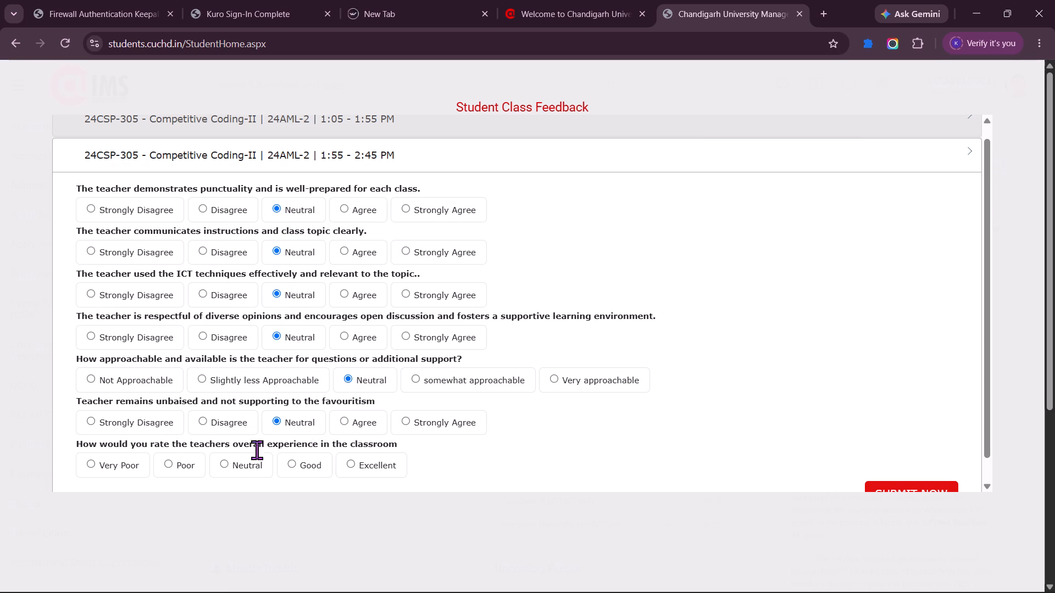
pyautogui.click(245, 463)
pyautogui.scroll(-2, 245, 463)
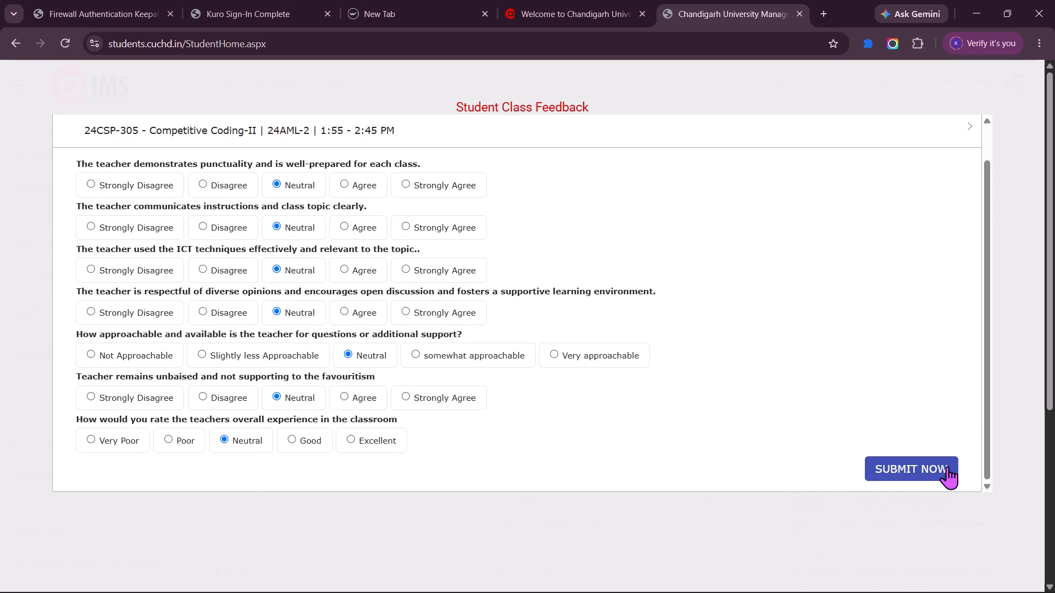
pyautogui.click(947, 466)
pyautogui.click(519, 392)
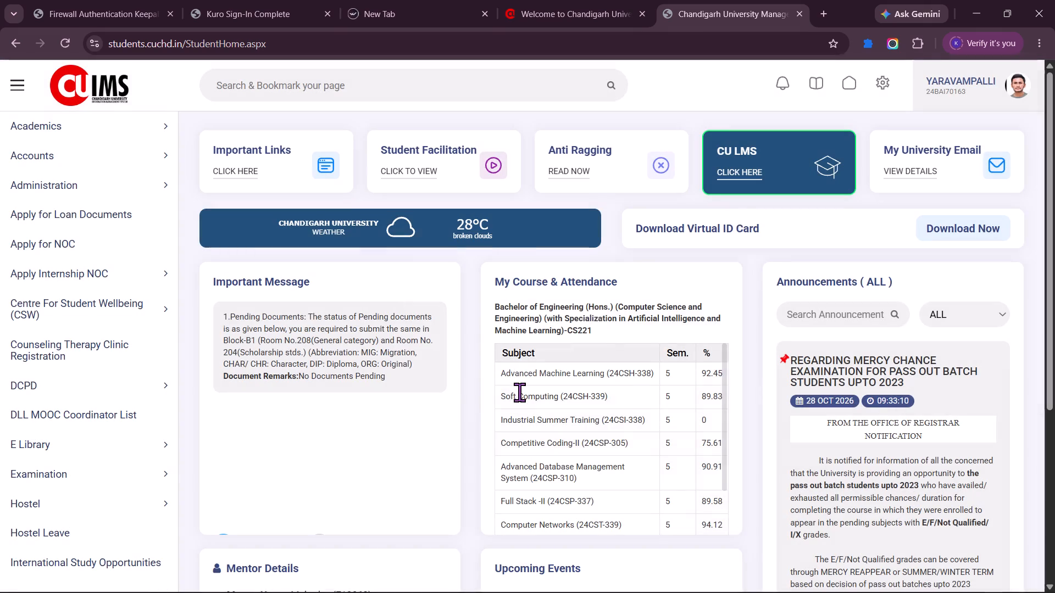
# Open the CU LMS learning platform from the student portal's home page.
pyautogui.click(762, 185)
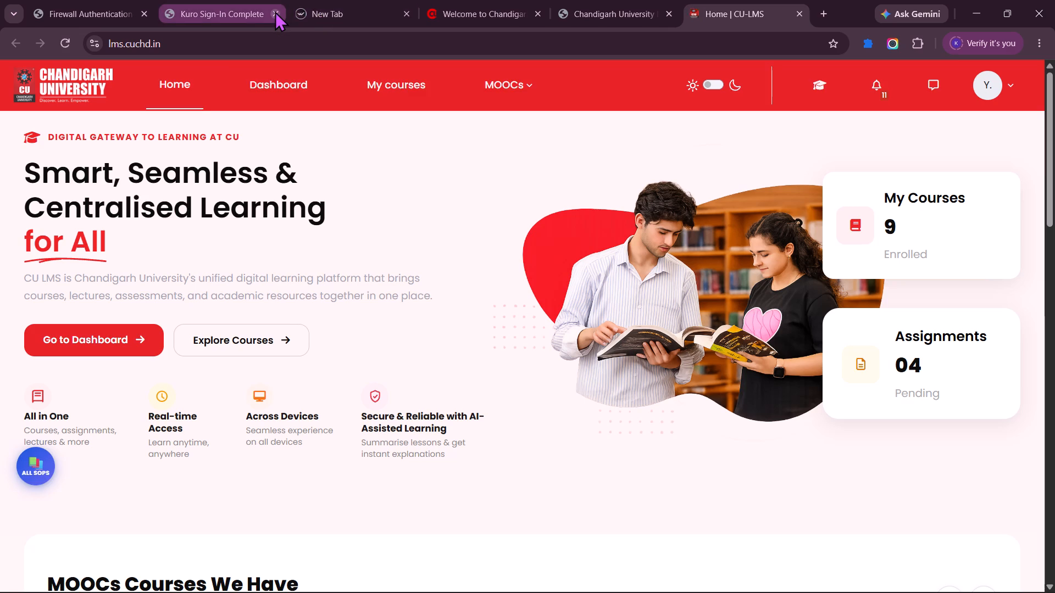
# Close the Kuro Sign-In, New Tab and Welcome to Chandigarh University browser tabs.
pyautogui.tripleClick(275, 11)
pyautogui.doubleClick(275, 11)
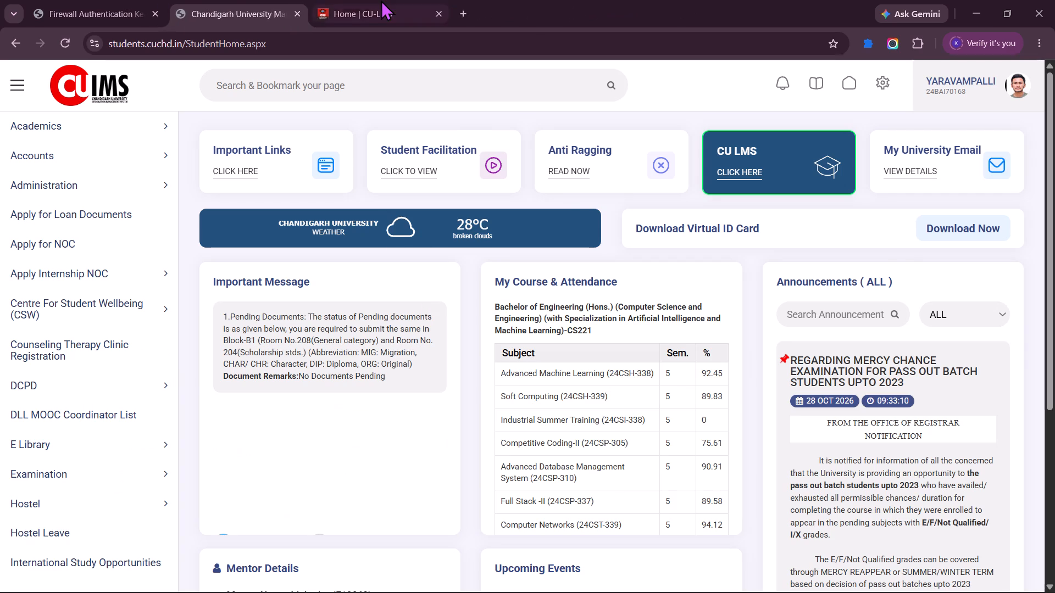
# Return to the CU-LMS page, open the full My Courses list and go to the CONT_24CSH-338 Advanced Machine Learning course.
pyautogui.click(369, 0)
pyautogui.scroll(-7, 509, 408)
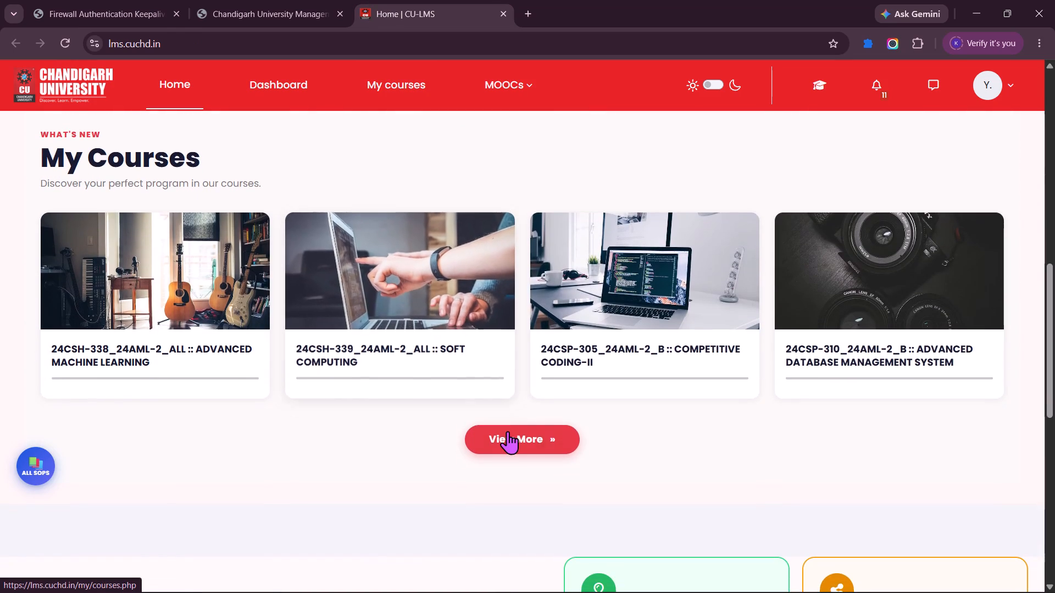
pyautogui.click(508, 431)
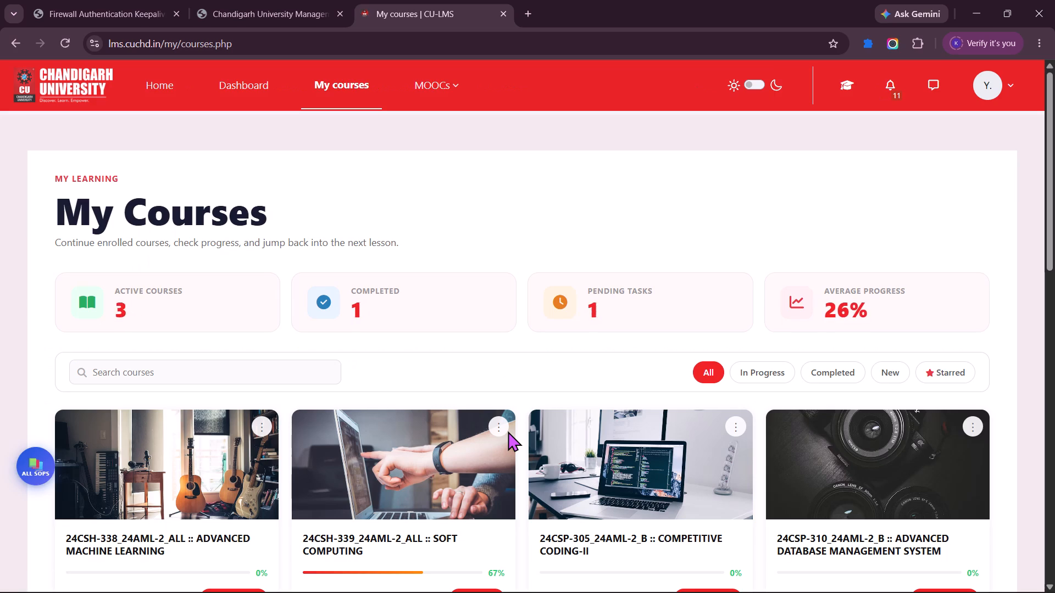
pyautogui.scroll(-6, 508, 431)
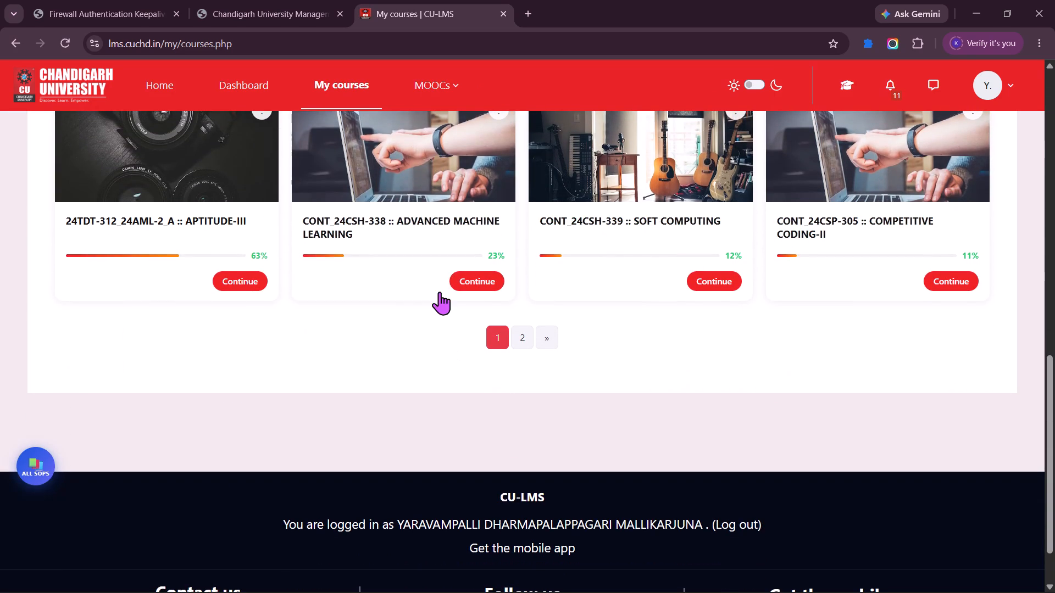
# Open the CONT_24CSH-338 Advanced Machine Learning course and show its Unit-2 (Practical) section.
pyautogui.click(413, 238)
pyautogui.scroll(-1, 424, 347)
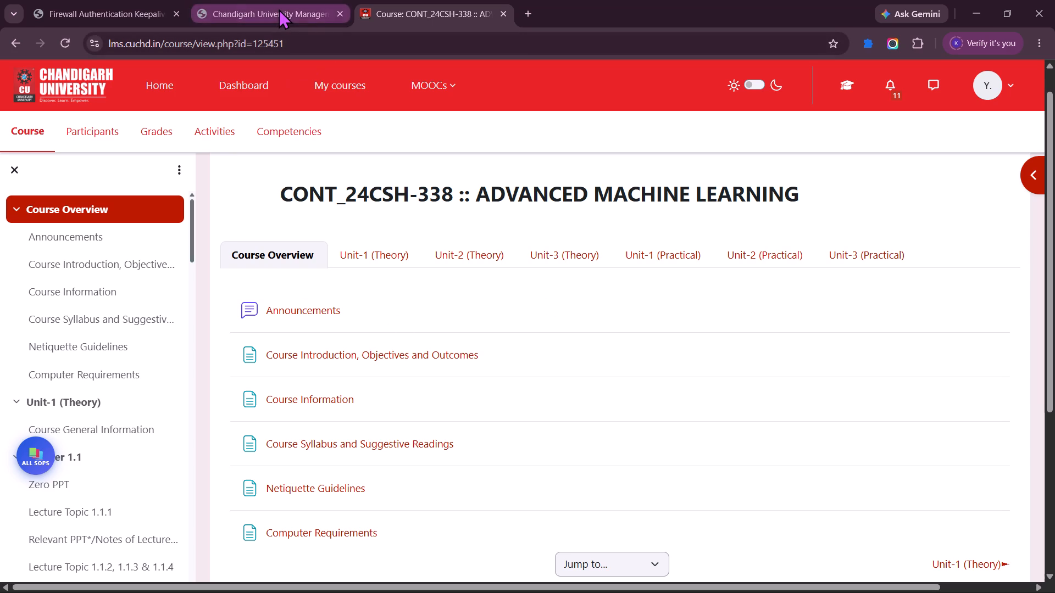
pyautogui.click(773, 258)
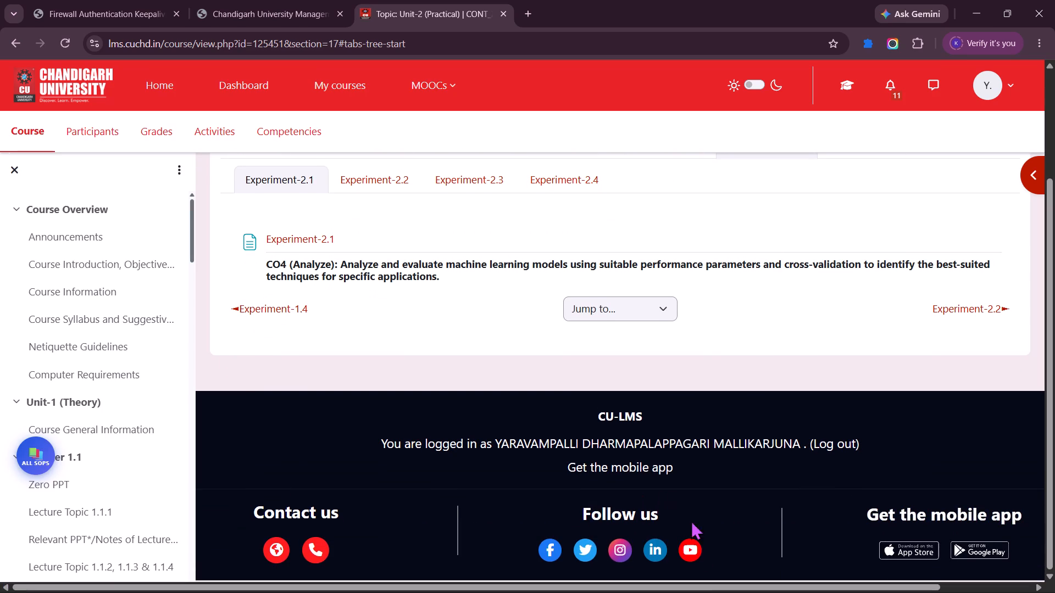
# Open a new browser tab alongside the course page.
pyautogui.click(527, 10)
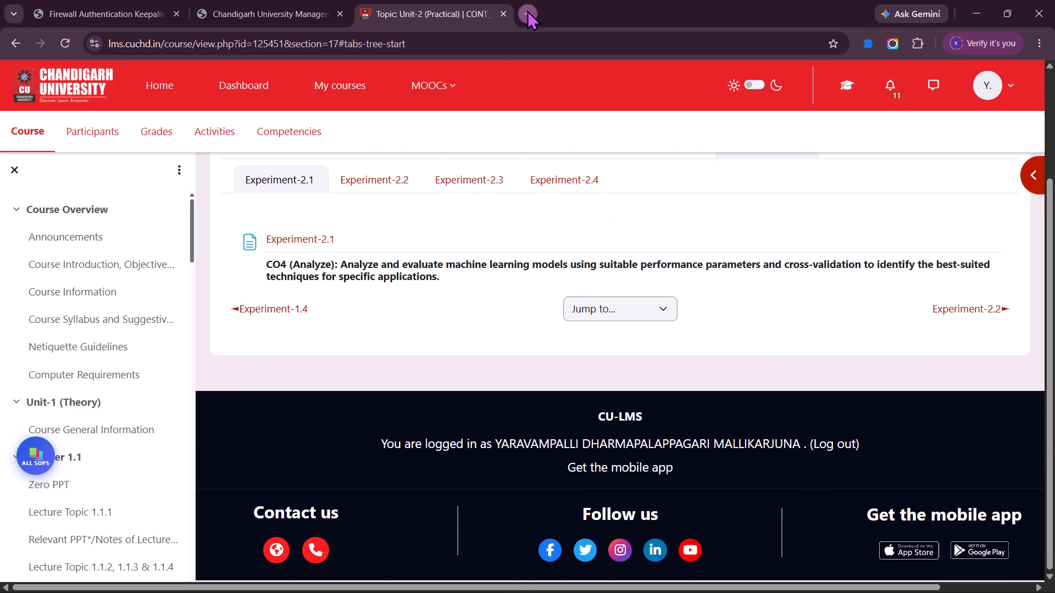
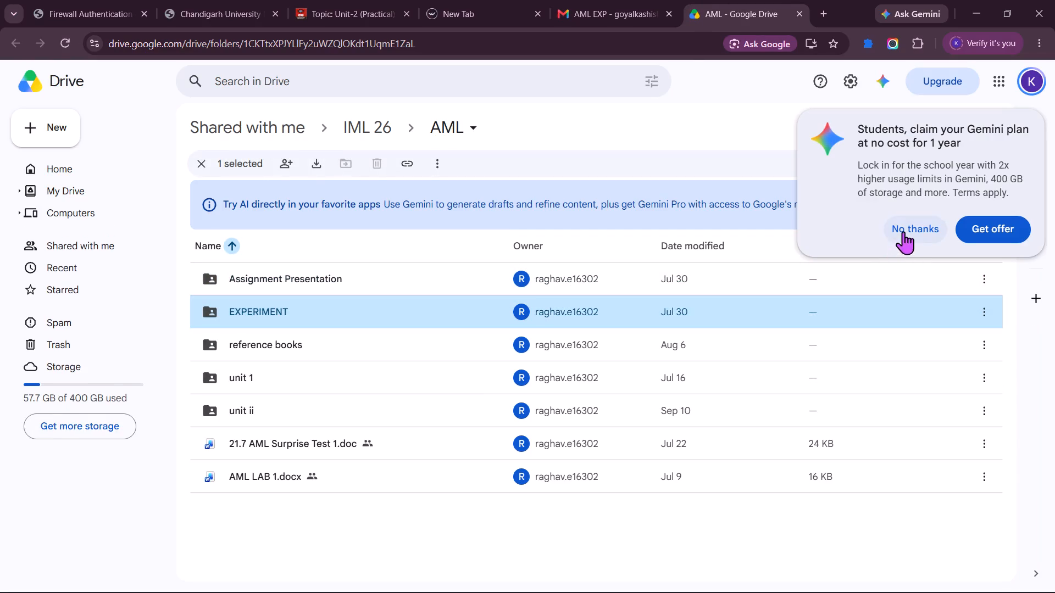
# Dismiss the Gemini student offer and open AML_Experiment7_ProblemStatement.docx from the EXPERIMENT folder in the shared AML drive.
pyautogui.click(903, 232)
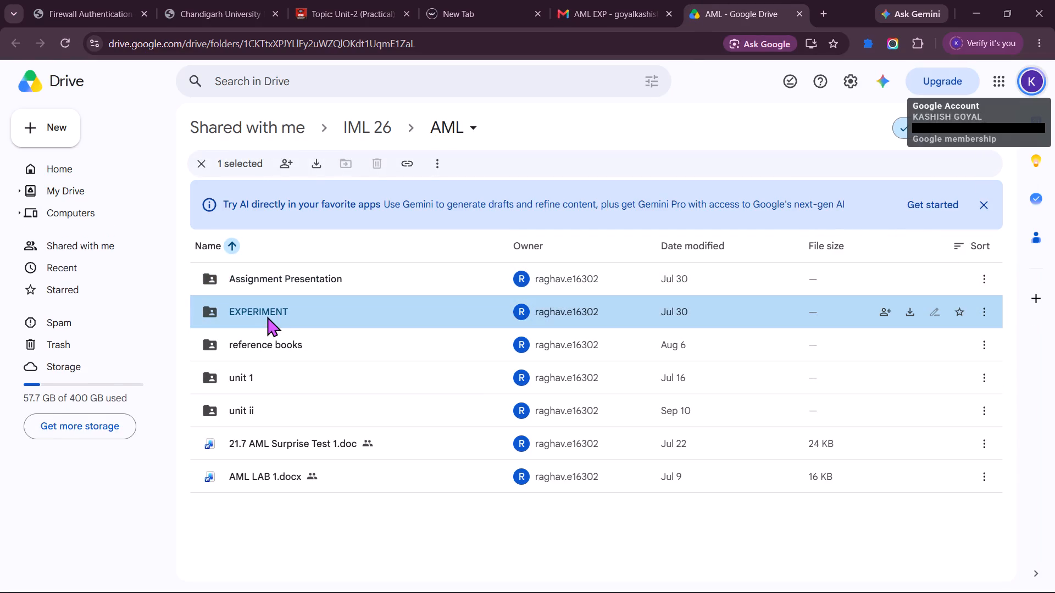
pyautogui.doubleClick(267, 316)
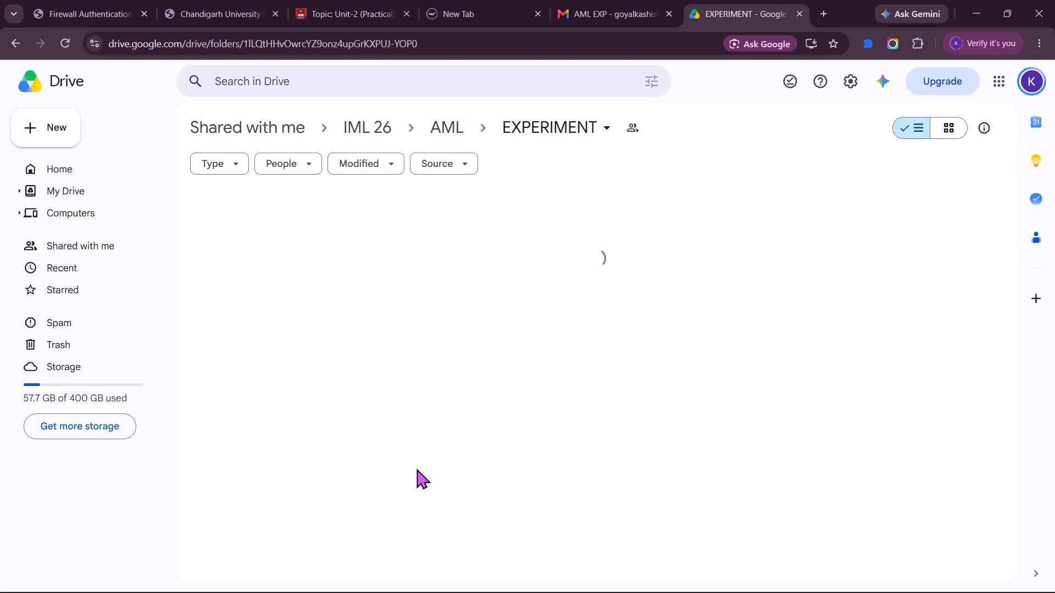
pyautogui.scroll(-3, 417, 468)
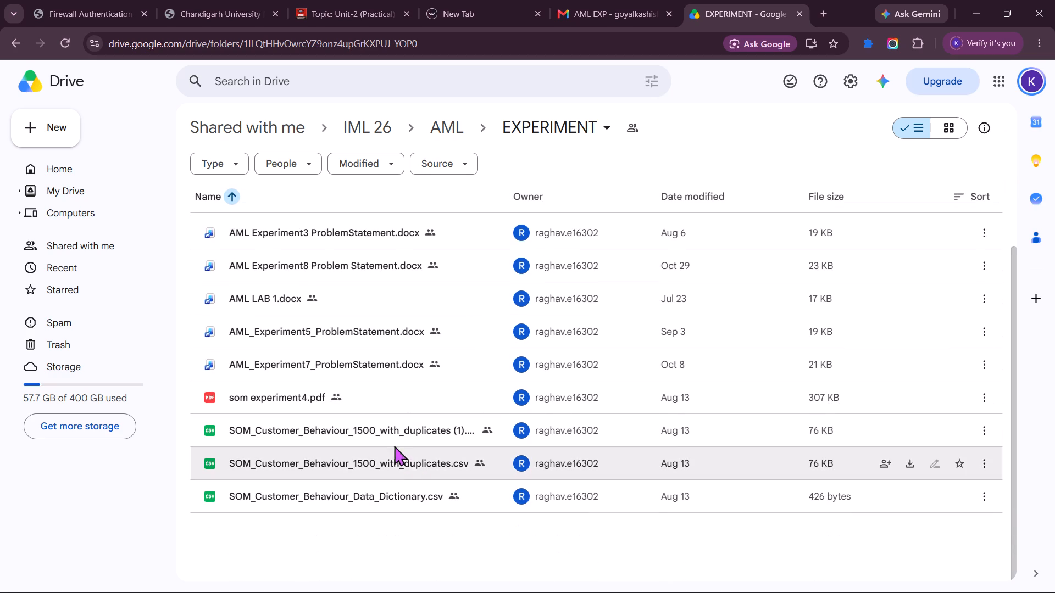
pyautogui.doubleClick(336, 371)
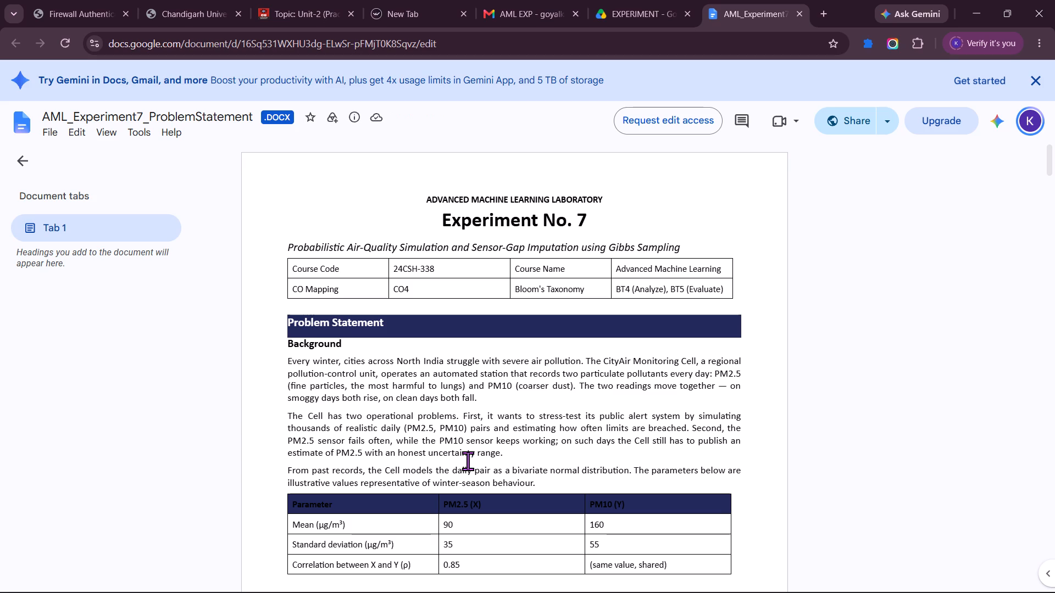
# Read through the Experiment 7 problem statement, examining the background, business objectives, tasks to be performed and the final page.
pyautogui.scroll(-1, 470, 467)
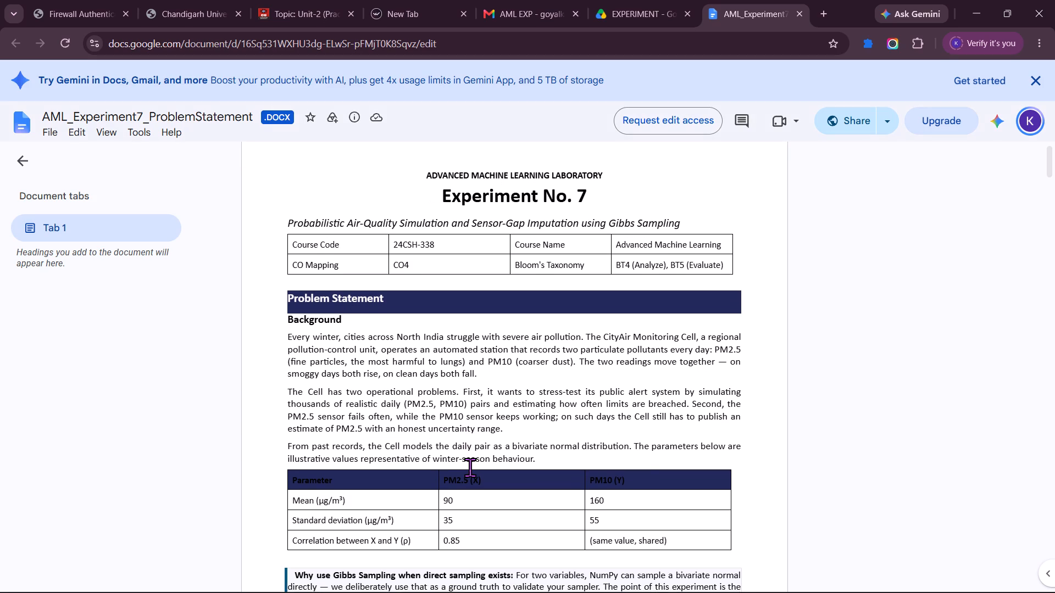
pyautogui.scroll(-2, 470, 467)
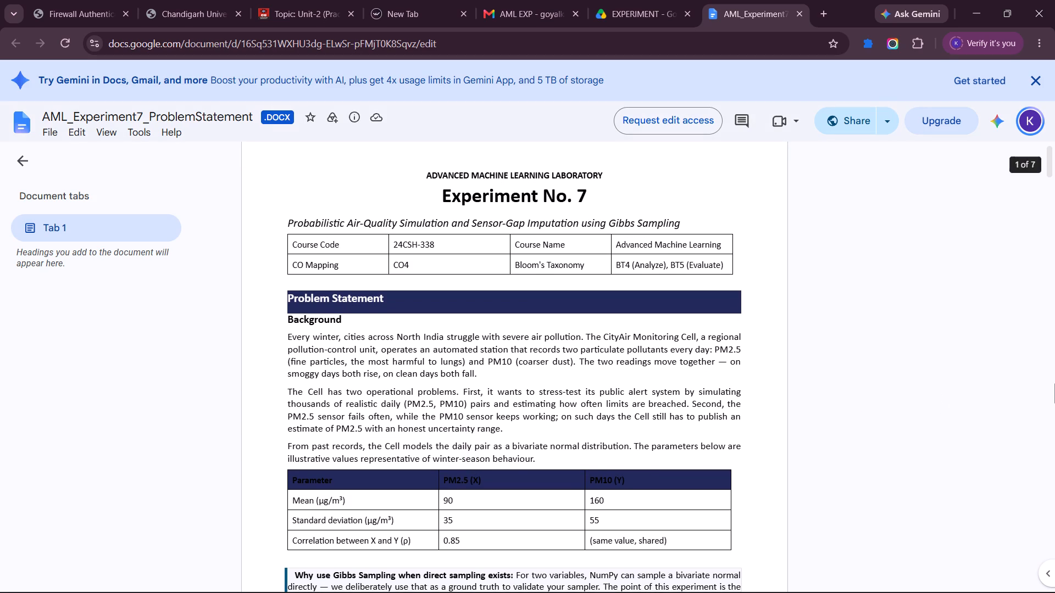
pyautogui.scroll(-2, 1009, 380)
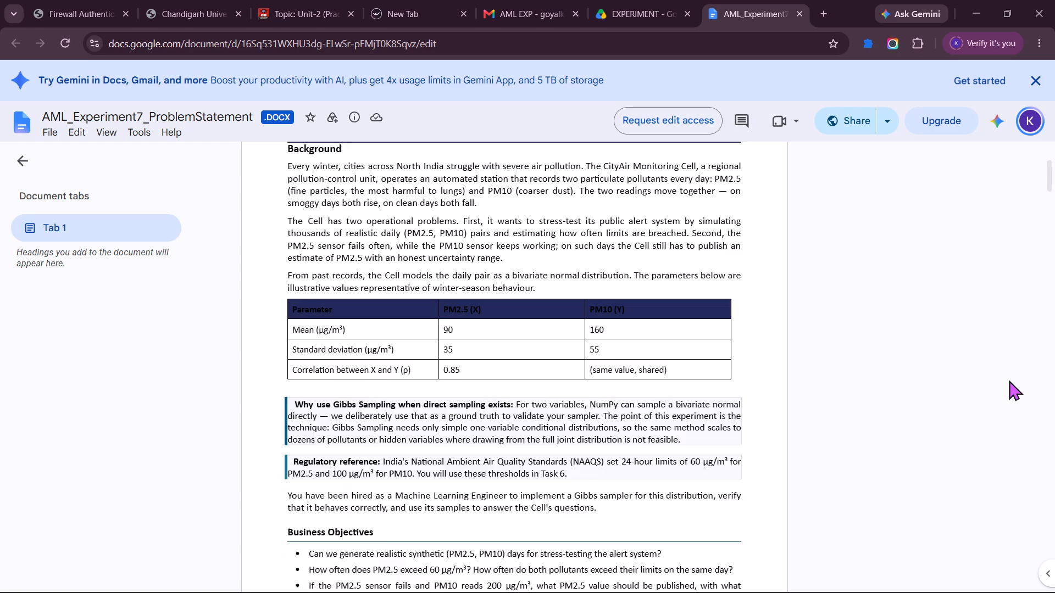
pyautogui.scroll(-4, 1009, 380)
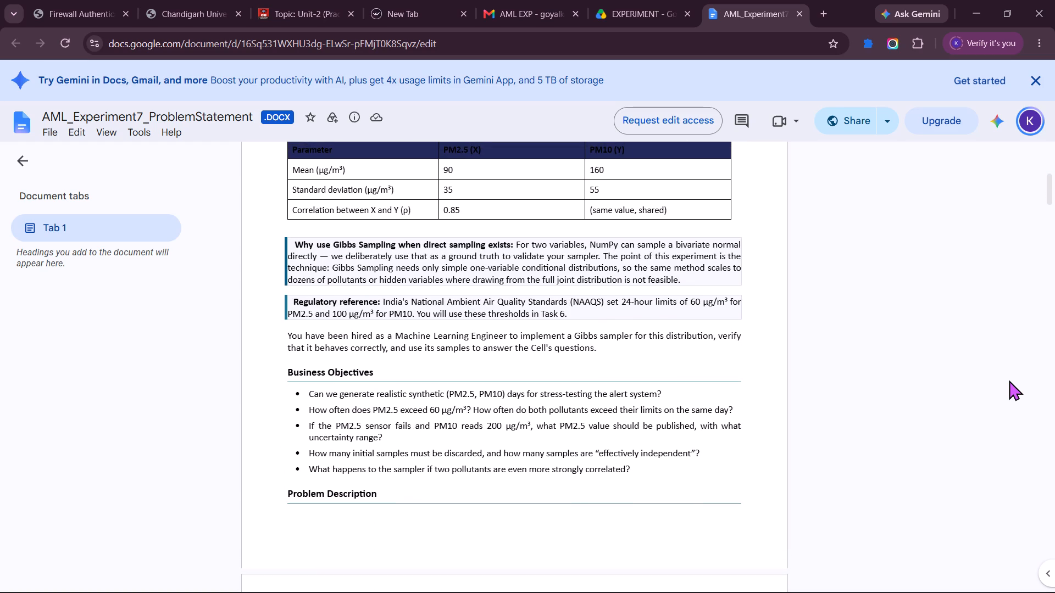
pyautogui.scroll(-4, 970, 380)
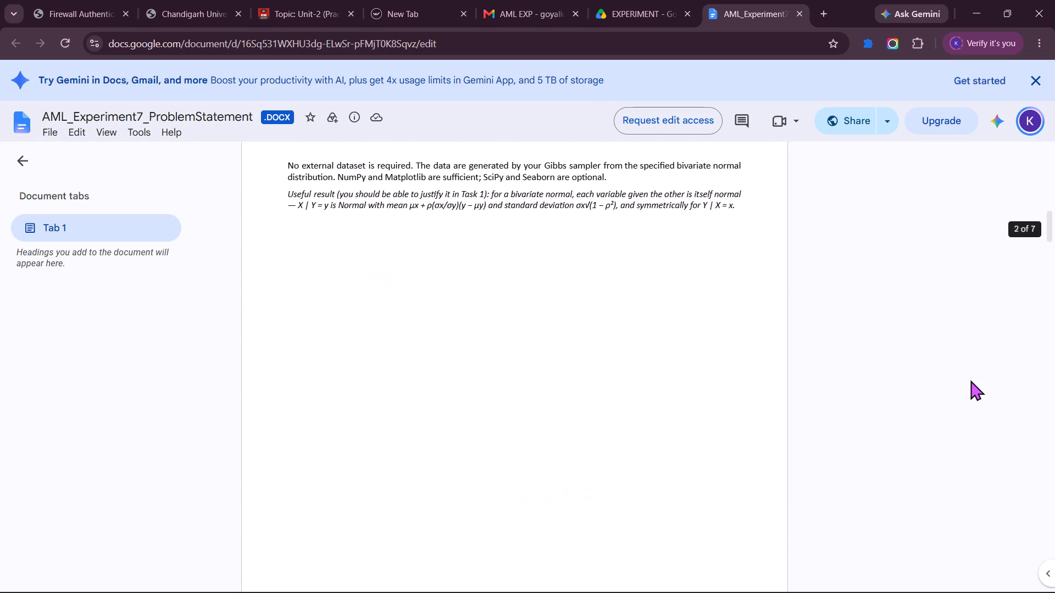
pyautogui.scroll(-5, 970, 380)
pyautogui.scroll(9, 970, 380)
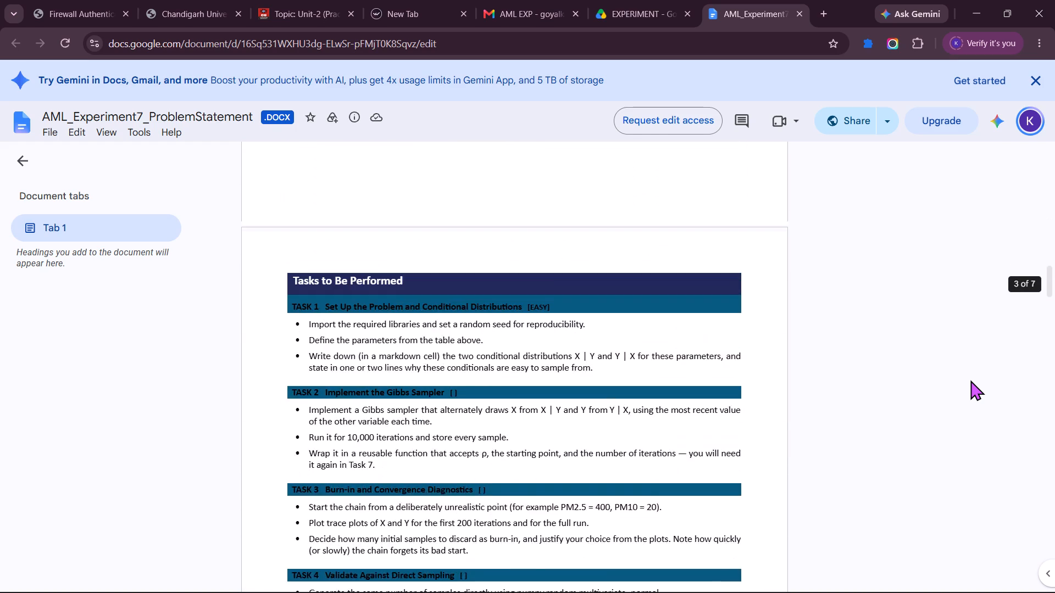
pyautogui.scroll(-4, 970, 380)
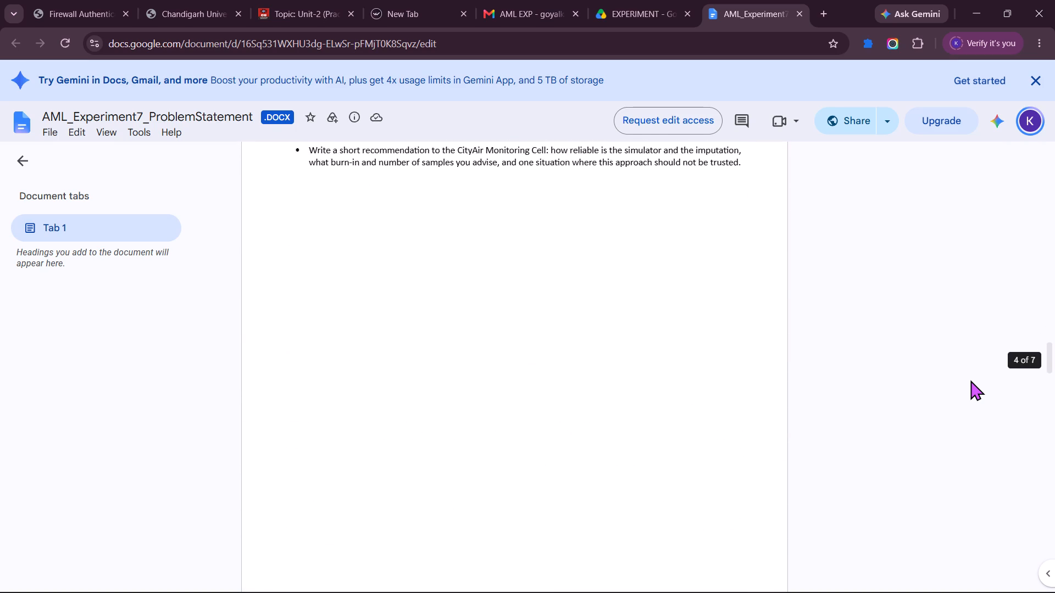
pyautogui.scroll(-2, 970, 380)
pyautogui.scroll(5, 970, 380)
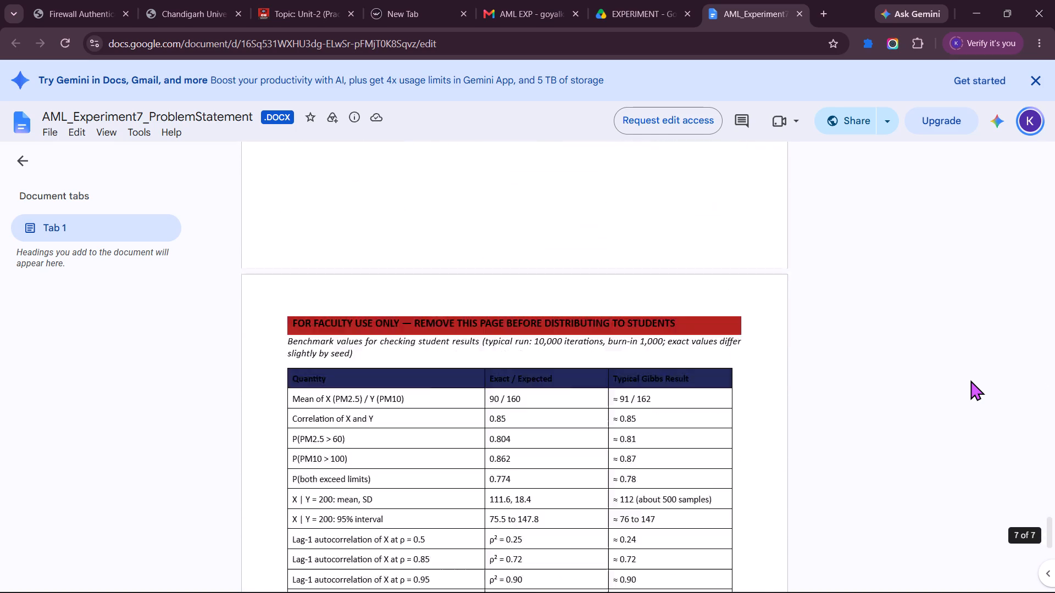
pyautogui.scroll(18, 970, 380)
pyautogui.scroll(-3, 970, 380)
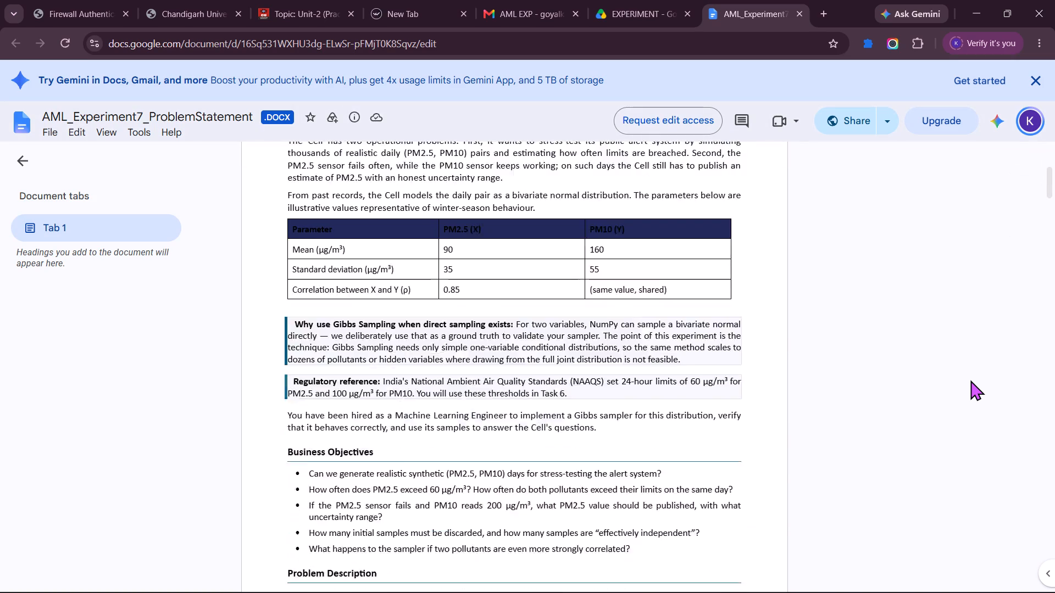
pyautogui.scroll(-1, 970, 380)
# Return to the CU-LMS course, look at the Experiment-2.2 and Experiment-2.3 sections, and open the Experiment-2.2 manual page.
pyautogui.click(318, 0)
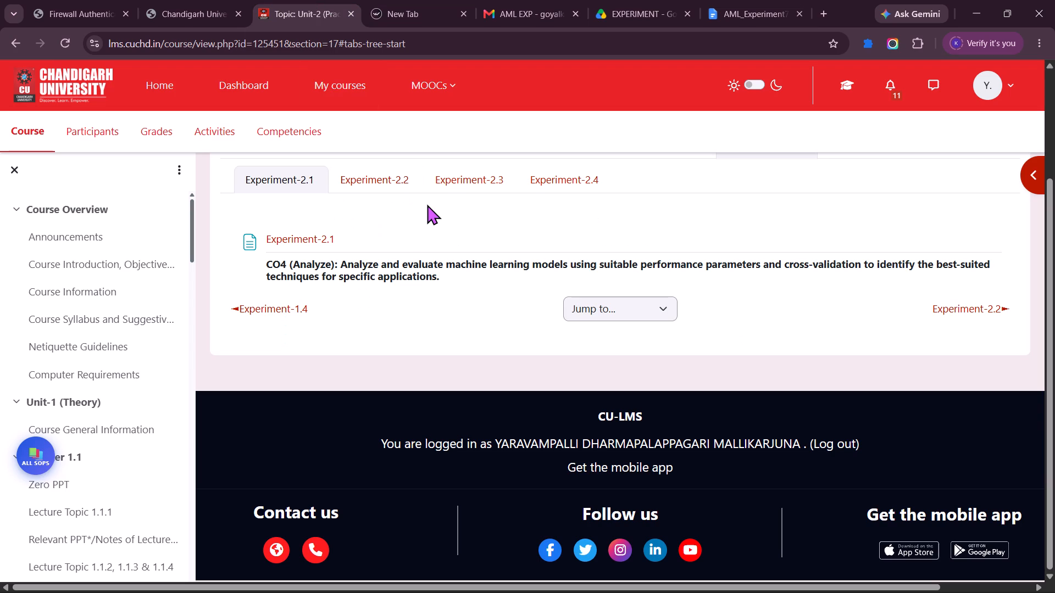
pyautogui.click(388, 179)
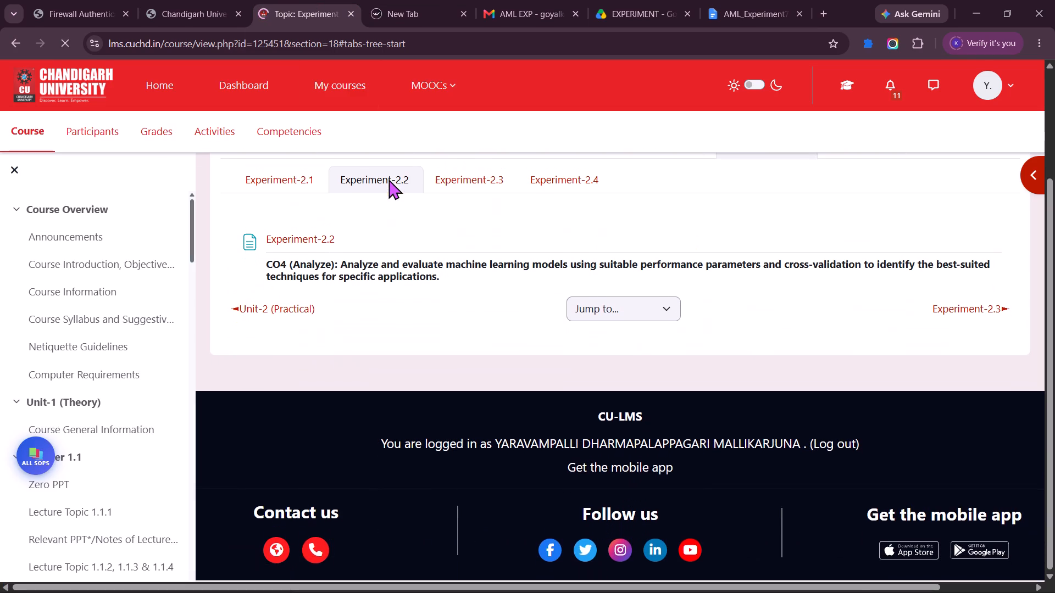
pyautogui.click(450, 189)
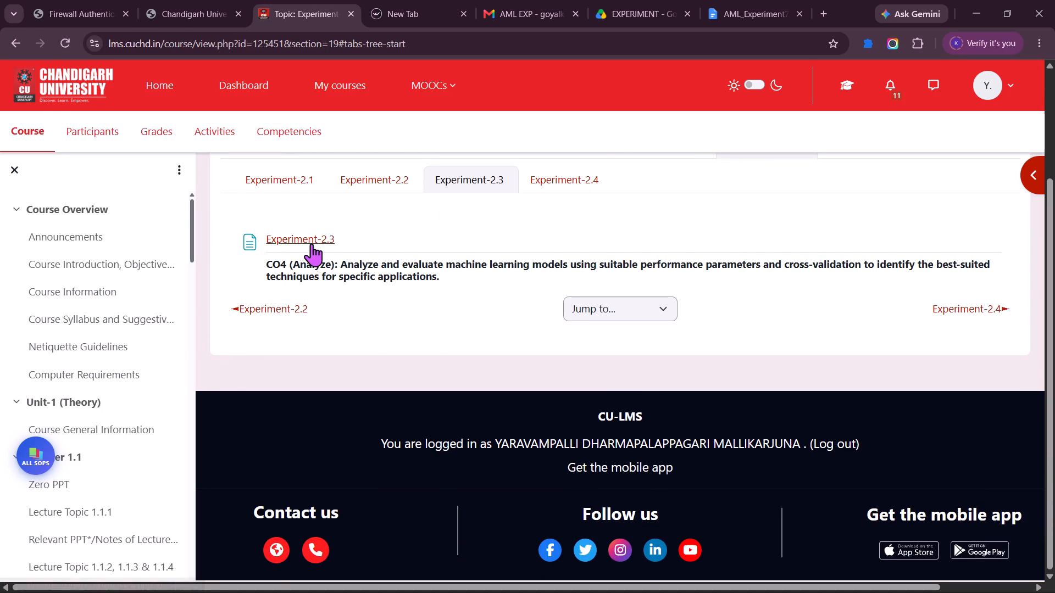
pyautogui.click(312, 243)
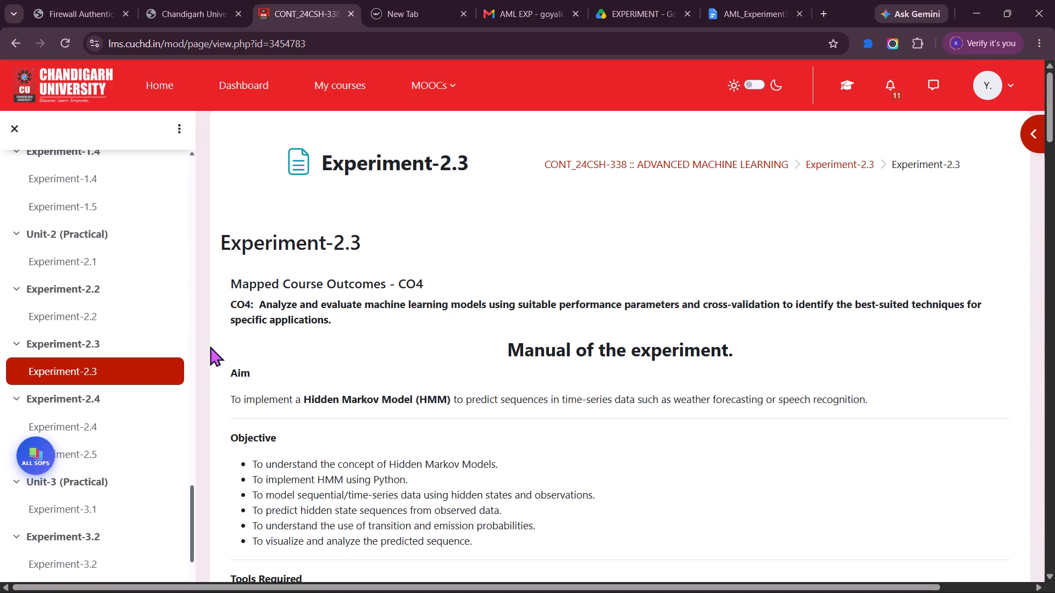
pyautogui.click(91, 318)
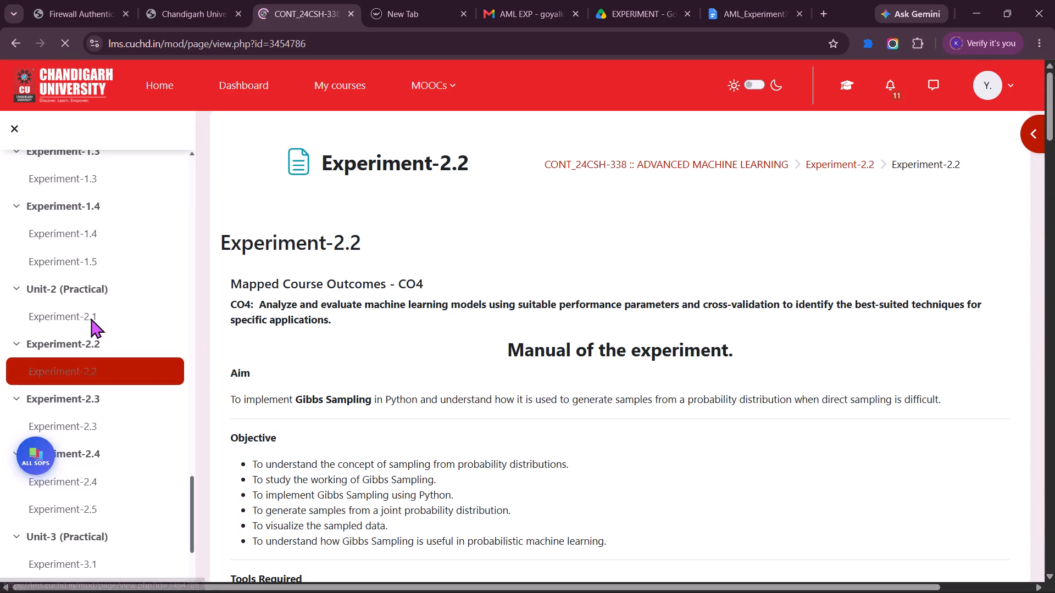
pyautogui.scroll(-1, 307, 432)
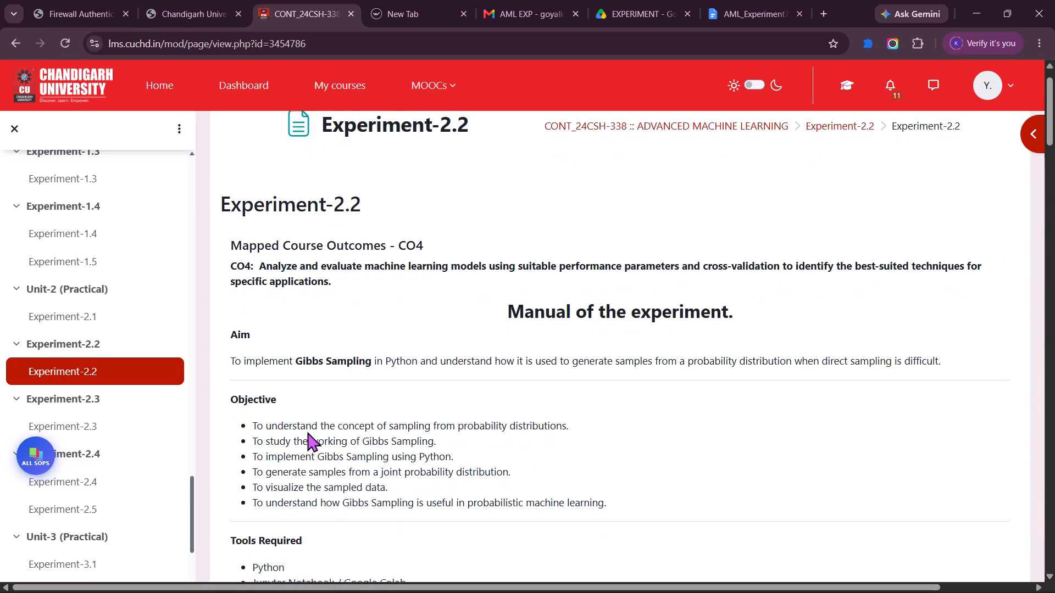
pyautogui.moveTo(231, 338); pyautogui.dragTo(343, 581)
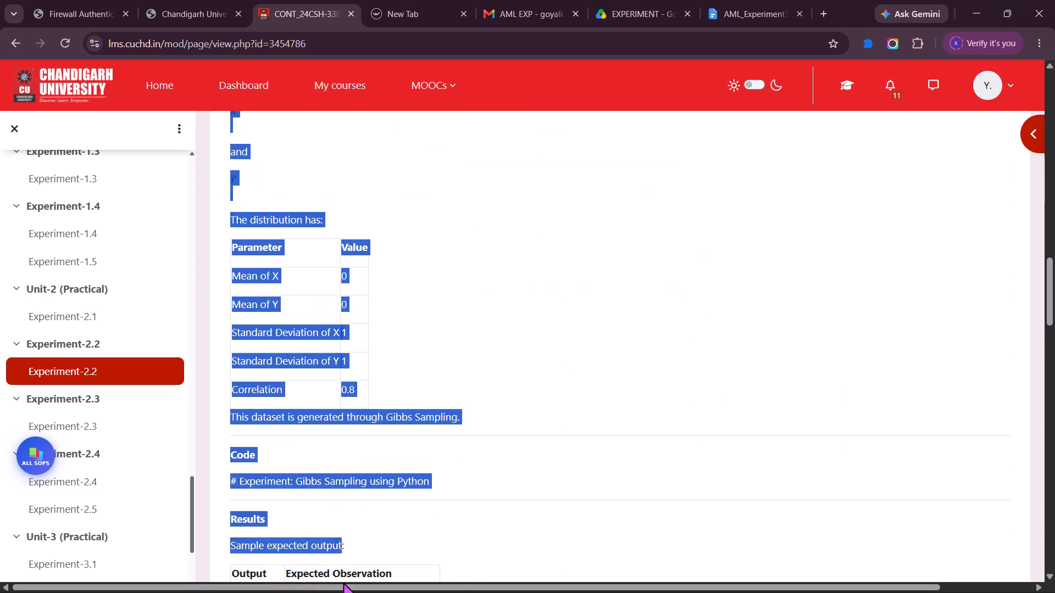
pyautogui.moveTo(343, 581); pyautogui.dragTo(448, 178)
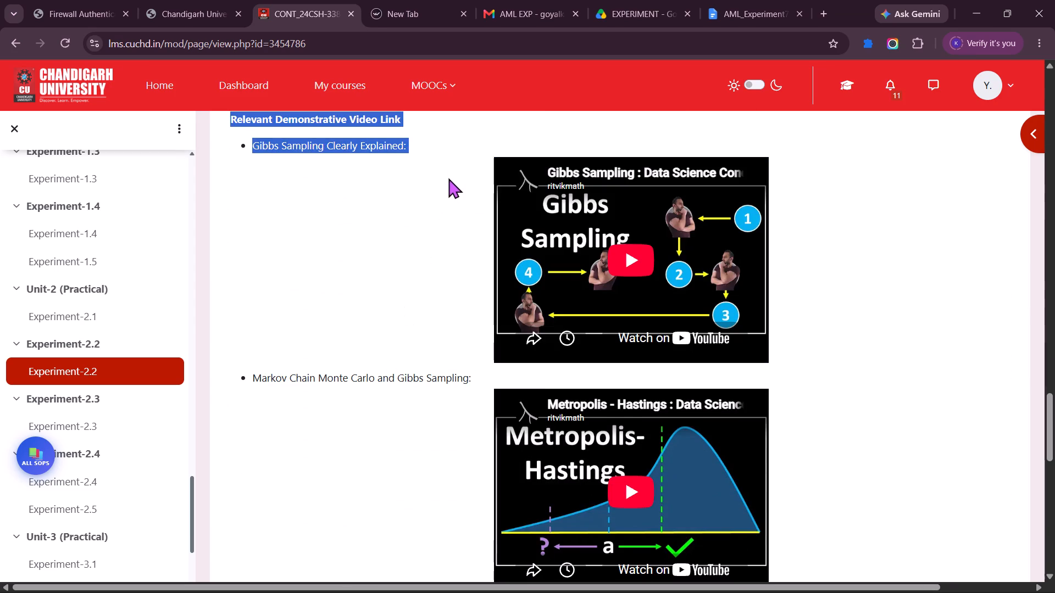
pyautogui.moveTo(448, 178); pyautogui.dragTo(656, 298)
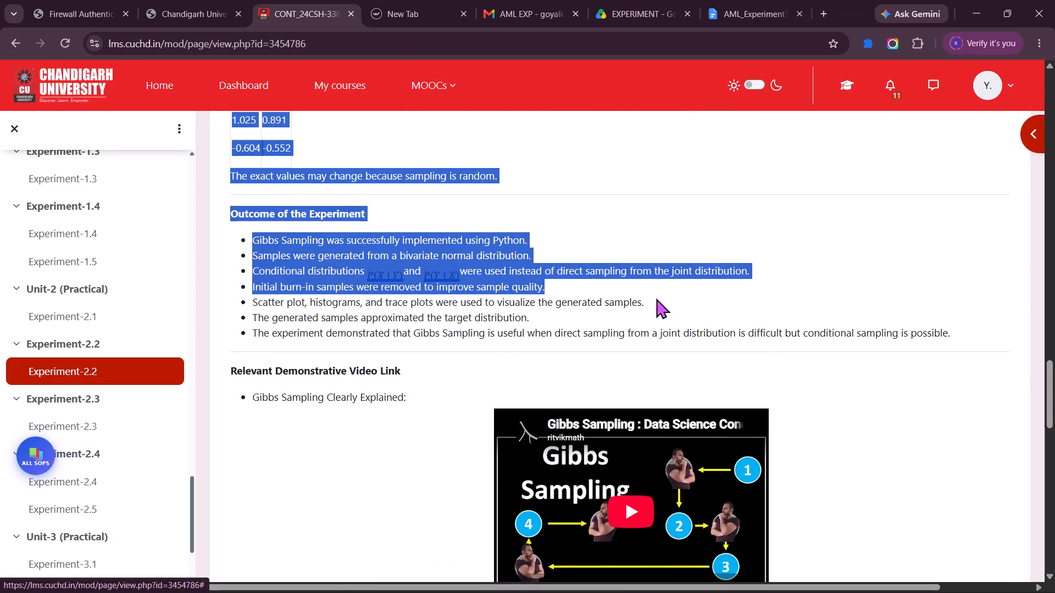
pyautogui.moveTo(656, 298); pyautogui.dragTo(552, 314)
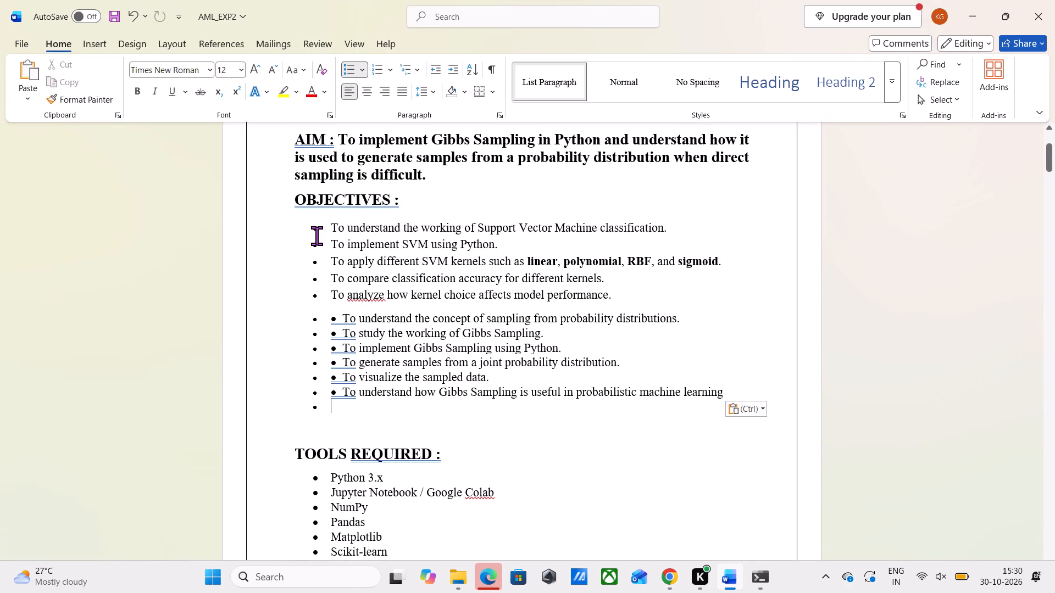
# Delete the five SVM objectives above the pasted ones, including the leftover bullet with a full stop.
pyautogui.moveTo(313, 232); pyautogui.dragTo(608, 301)
pyautogui.press('BackSpace')
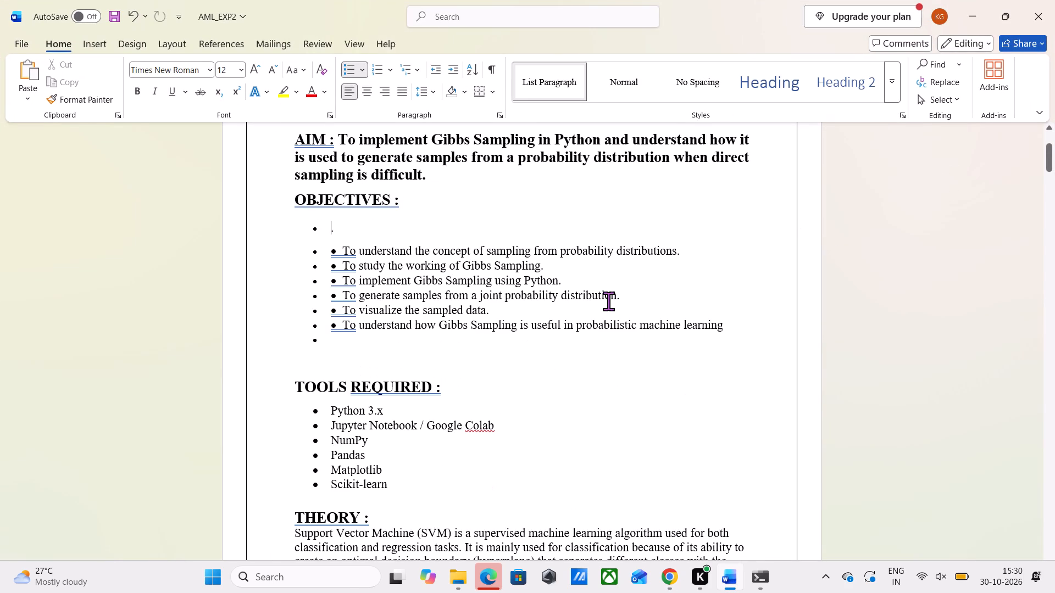
pyautogui.moveTo(373, 230); pyautogui.dragTo(296, 227)
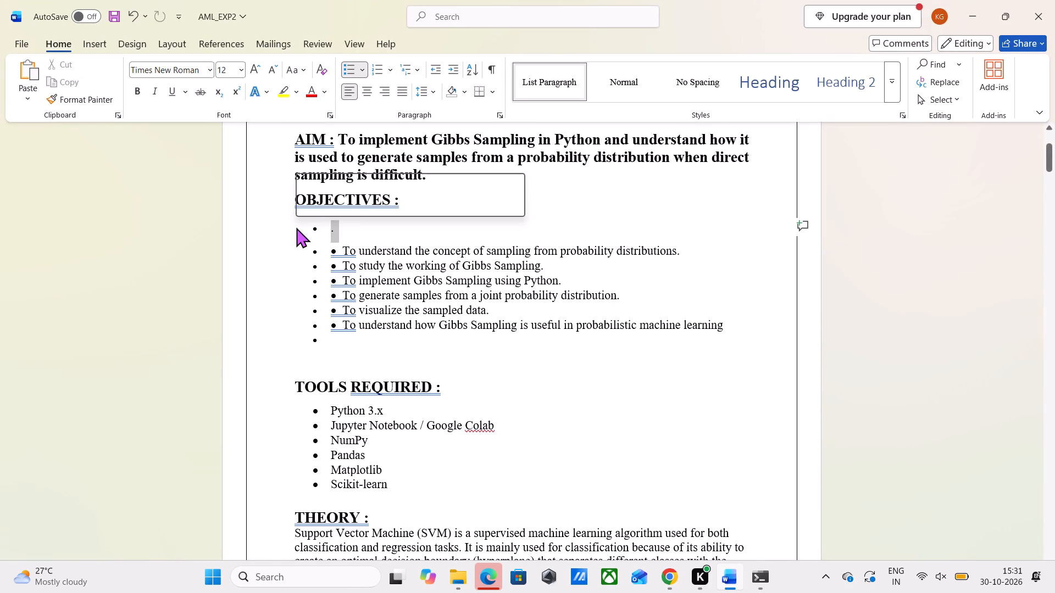
pyautogui.press('BackSpace')
# Reformat the pasted Gibbs Sampling objectives as a single list with solid round bullets.
pyautogui.moveTo(334, 234); pyautogui.dragTo(701, 320)
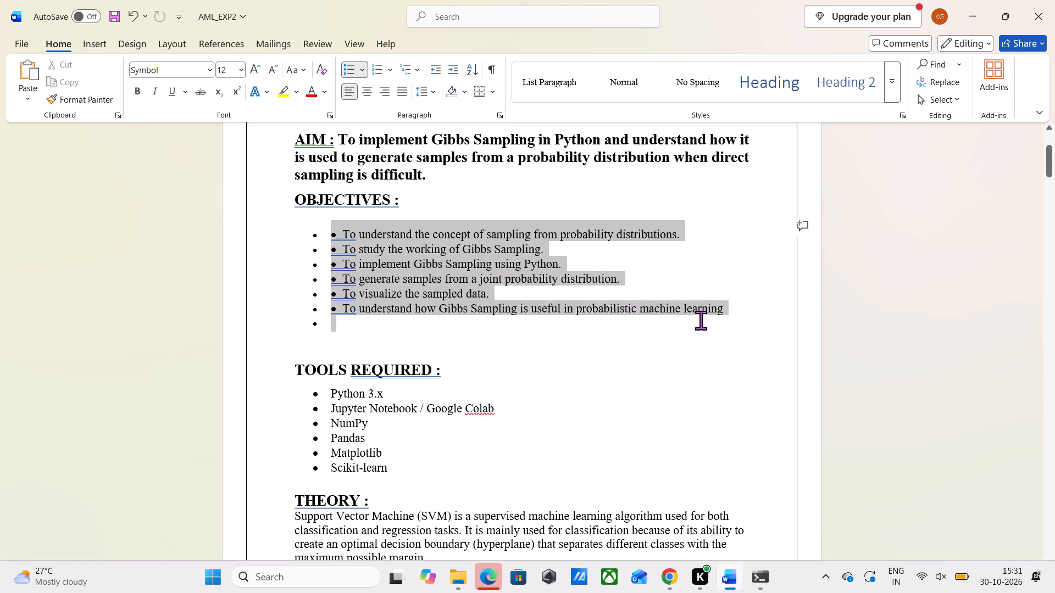
pyautogui.moveTo(701, 320); pyautogui.dragTo(710, 320)
pyautogui.click(347, 69)
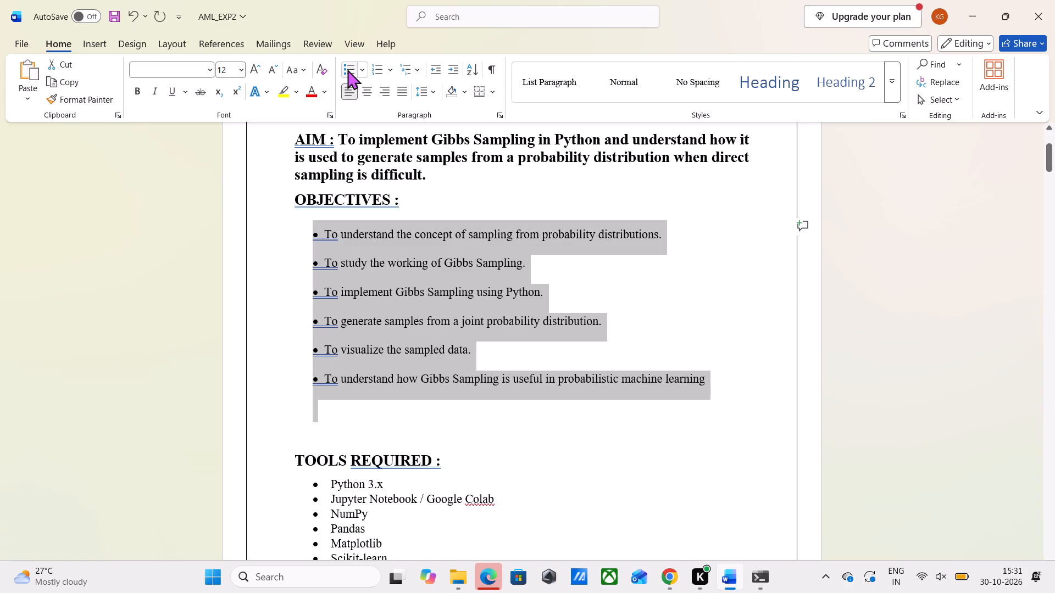
pyautogui.click(362, 70)
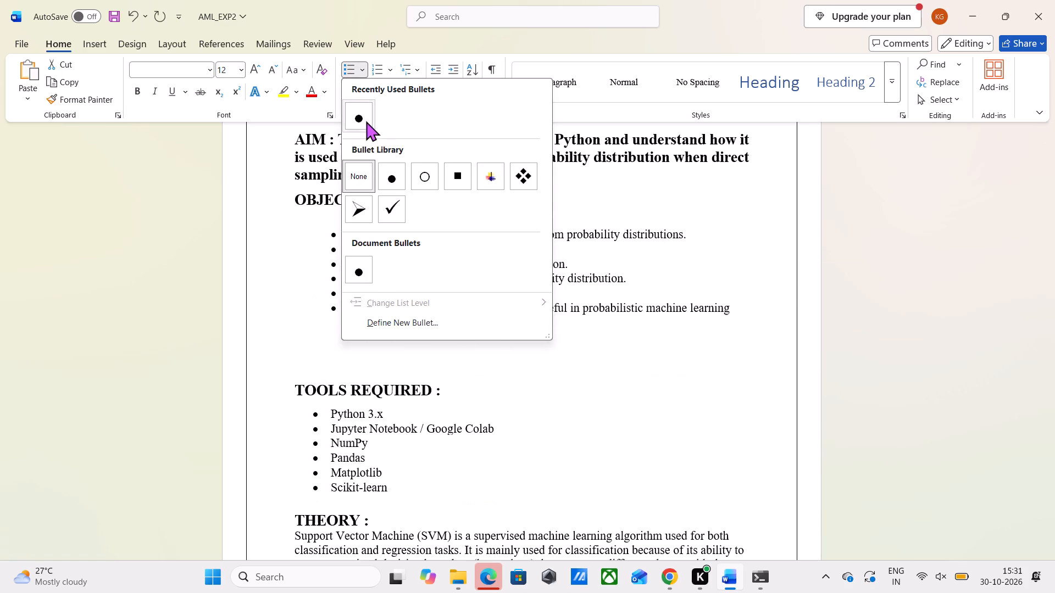
pyautogui.click(366, 121)
pyautogui.click(447, 402)
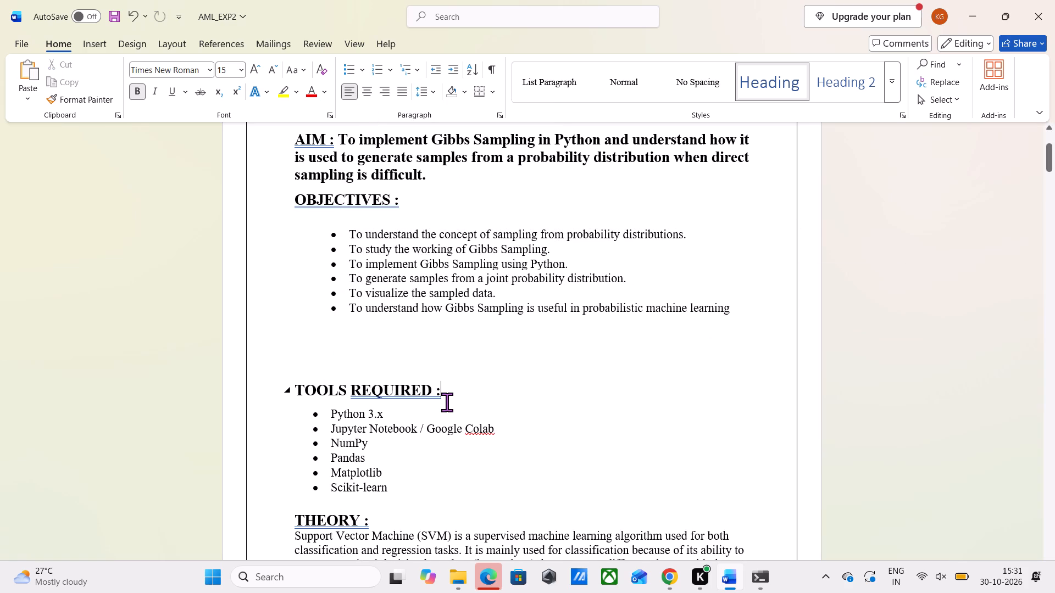
# Remove the extra blank lines between the last objective and the TOOLS REQUIRED heading.
pyautogui.scroll(1, 462, 497)
pyautogui.scroll(-1, 462, 497)
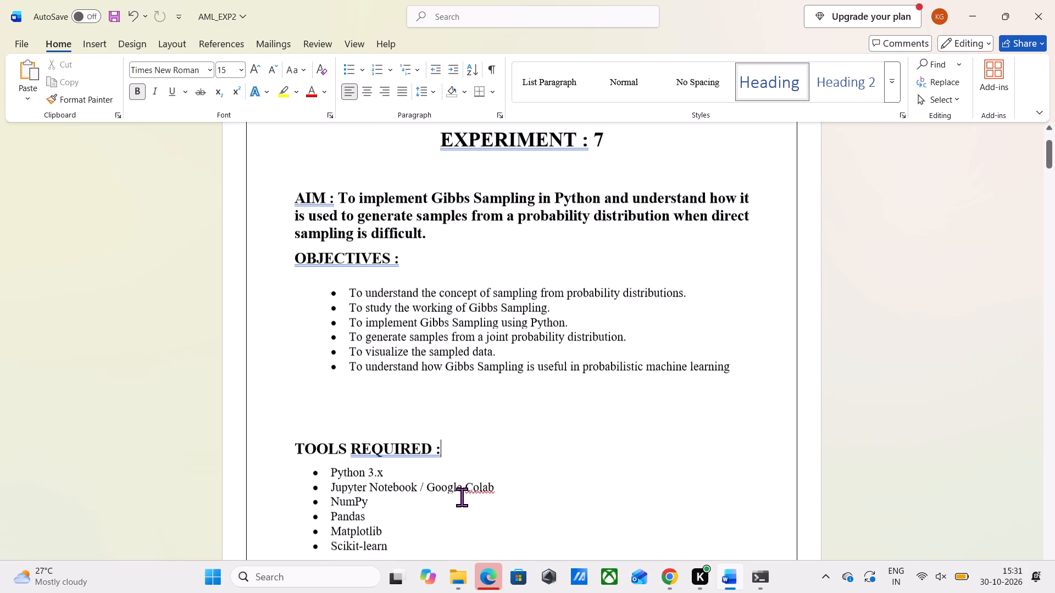
pyautogui.click(333, 426)
pyautogui.press('BackSpace')
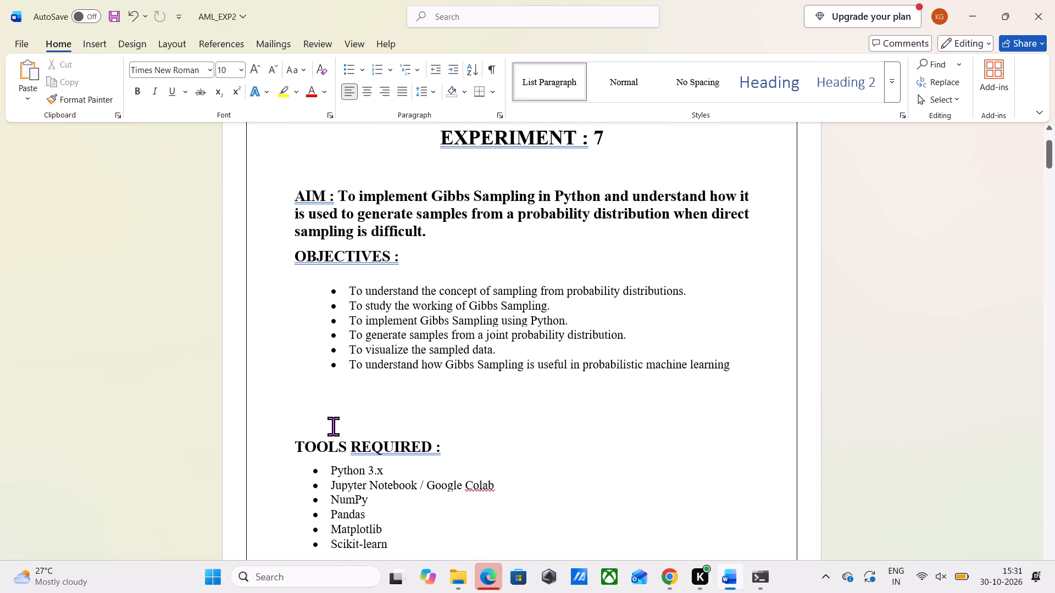
pyautogui.press('BackSpace')
pyautogui.press('BackSpace')
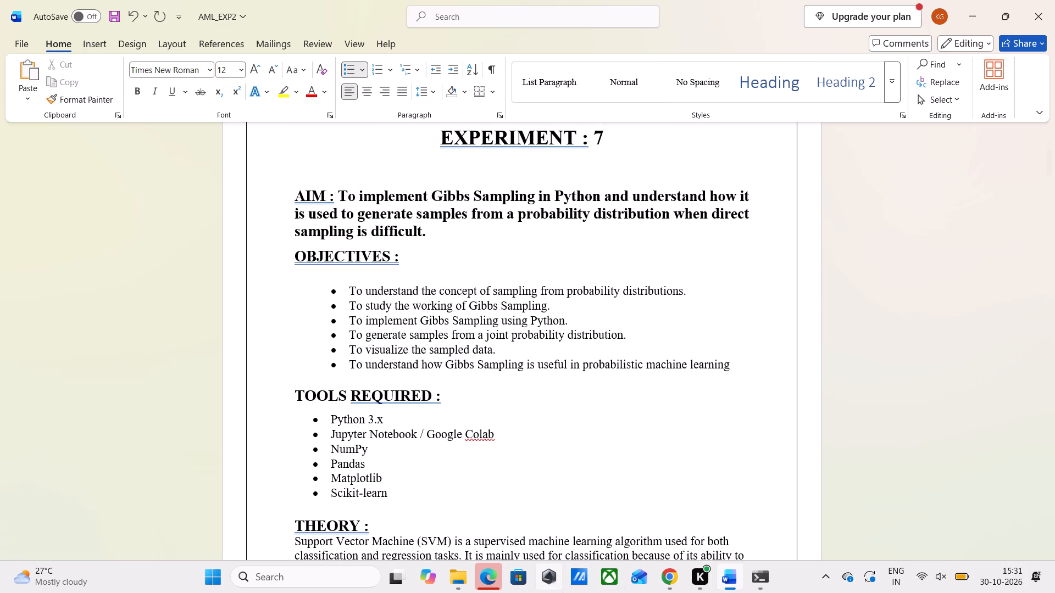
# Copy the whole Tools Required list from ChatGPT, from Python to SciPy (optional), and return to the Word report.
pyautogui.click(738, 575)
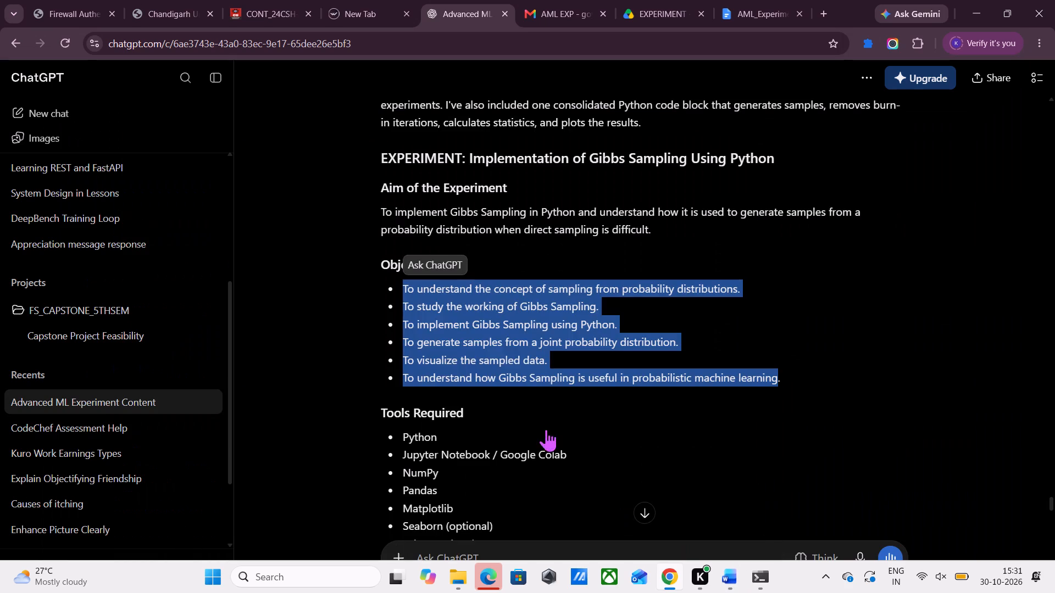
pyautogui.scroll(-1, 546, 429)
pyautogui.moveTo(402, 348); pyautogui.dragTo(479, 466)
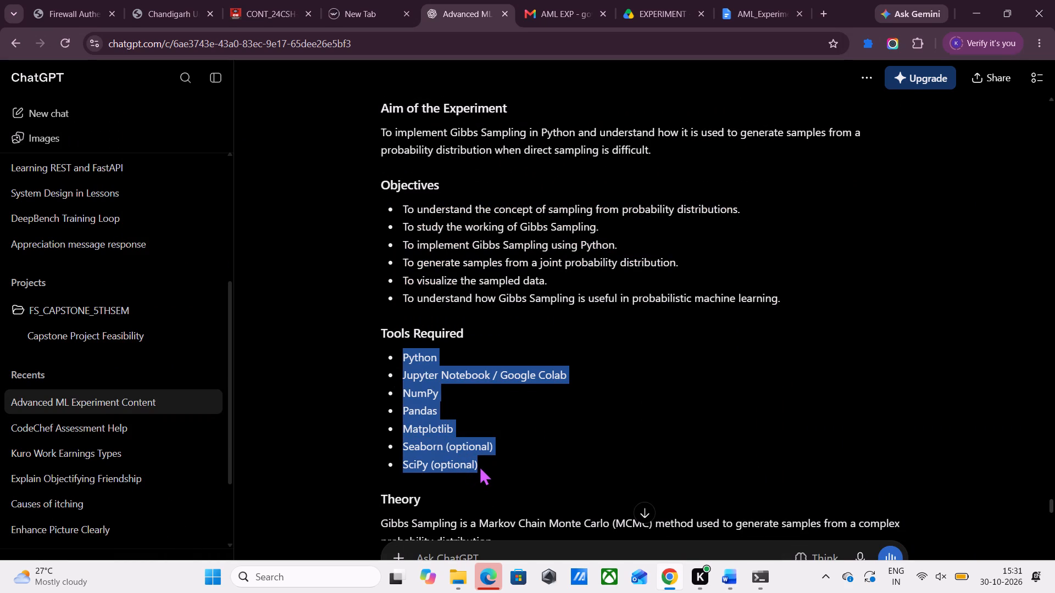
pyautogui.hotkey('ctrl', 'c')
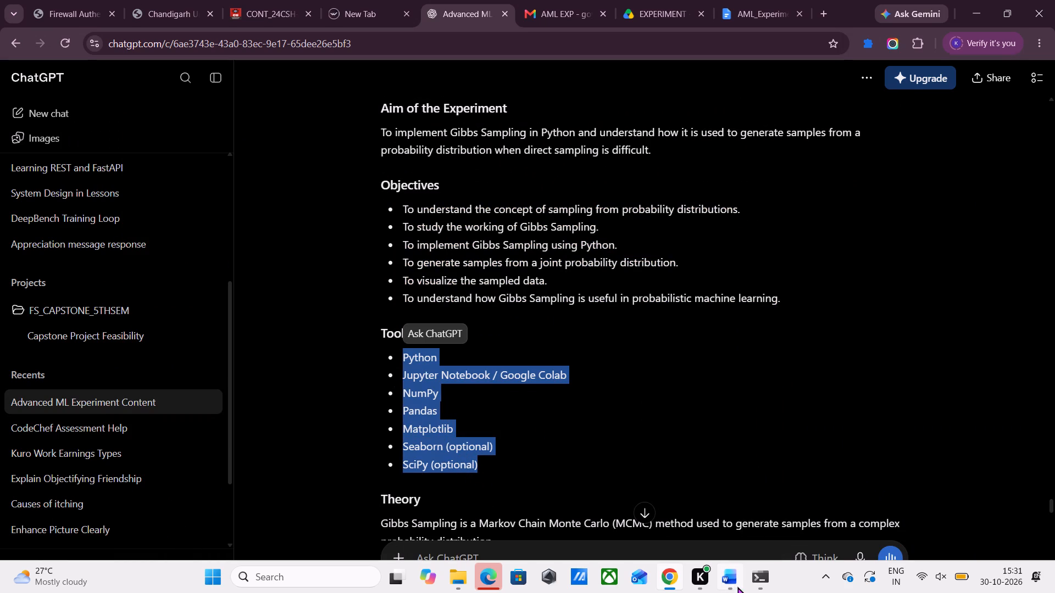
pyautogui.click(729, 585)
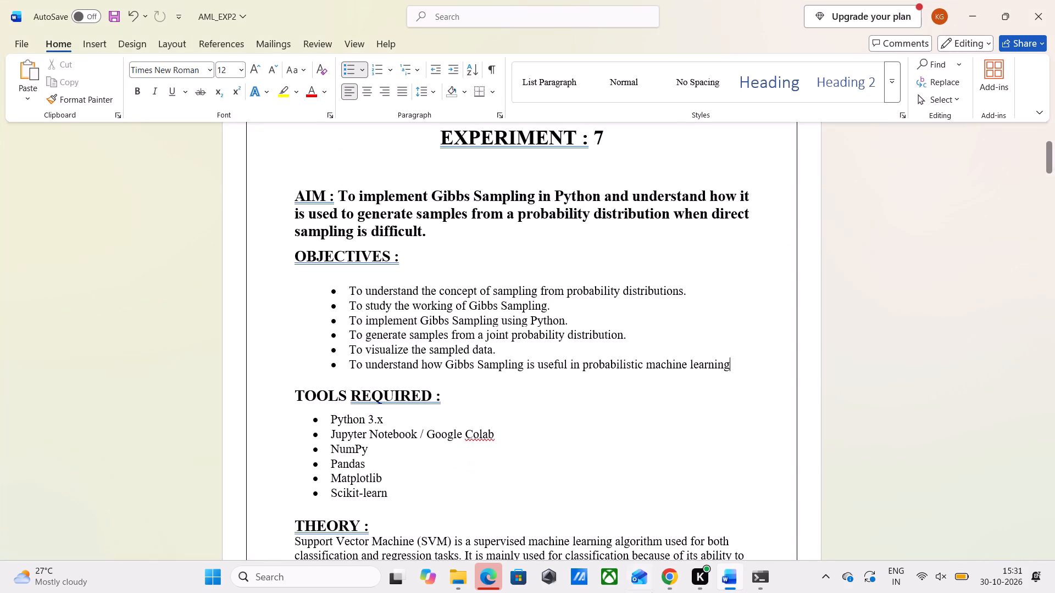
# Copy only the word Seaborn from the Tools Required list in ChatGPT.
pyautogui.click(728, 578)
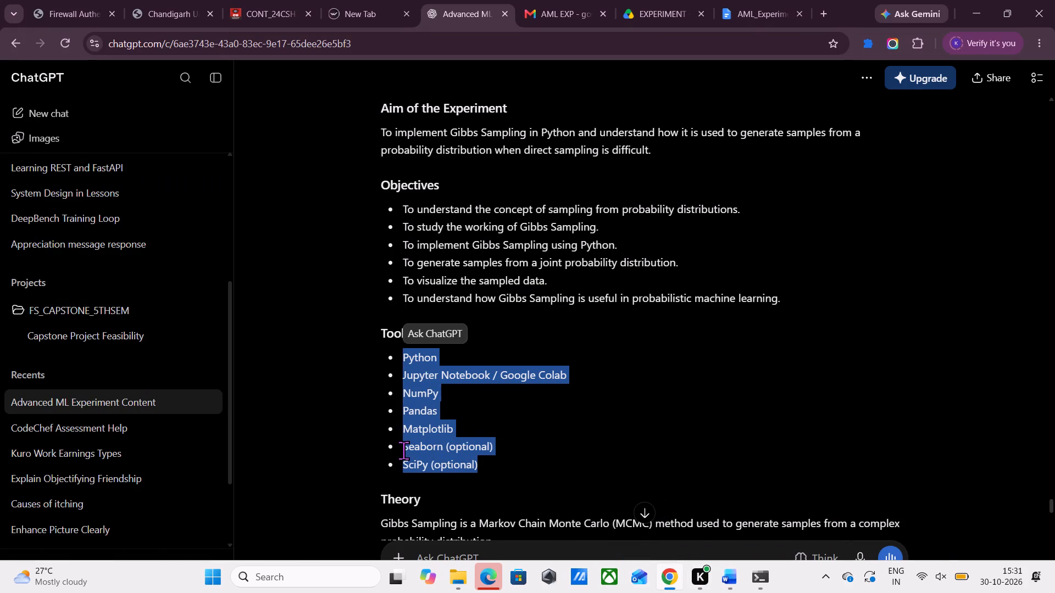
pyautogui.moveTo(403, 450); pyautogui.dragTo(443, 452)
pyautogui.click(443, 452)
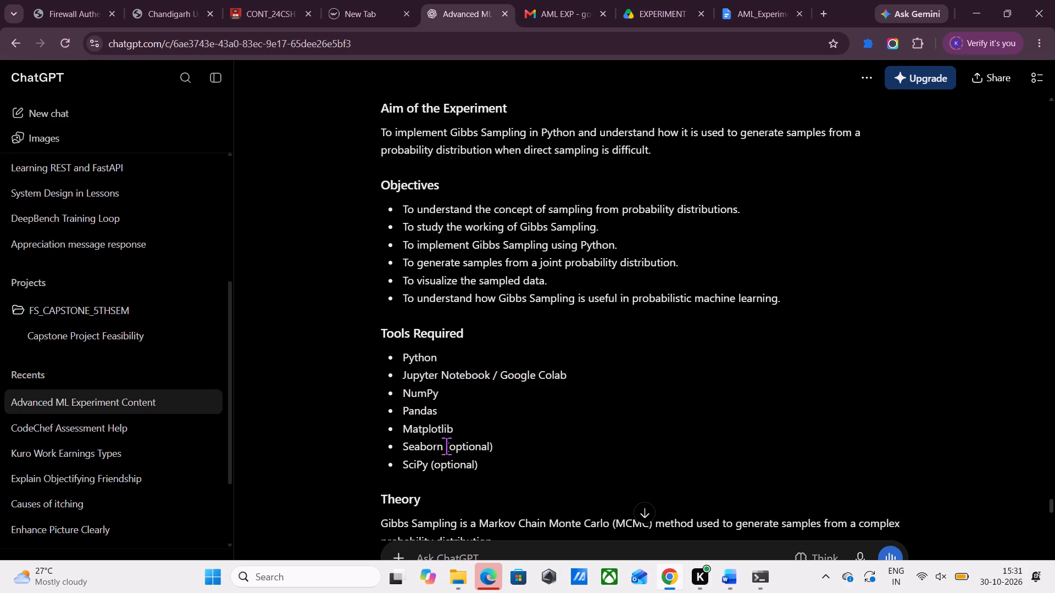
pyautogui.moveTo(446, 446); pyautogui.dragTo(404, 450)
pyautogui.hotkey('ctrl', 'c')
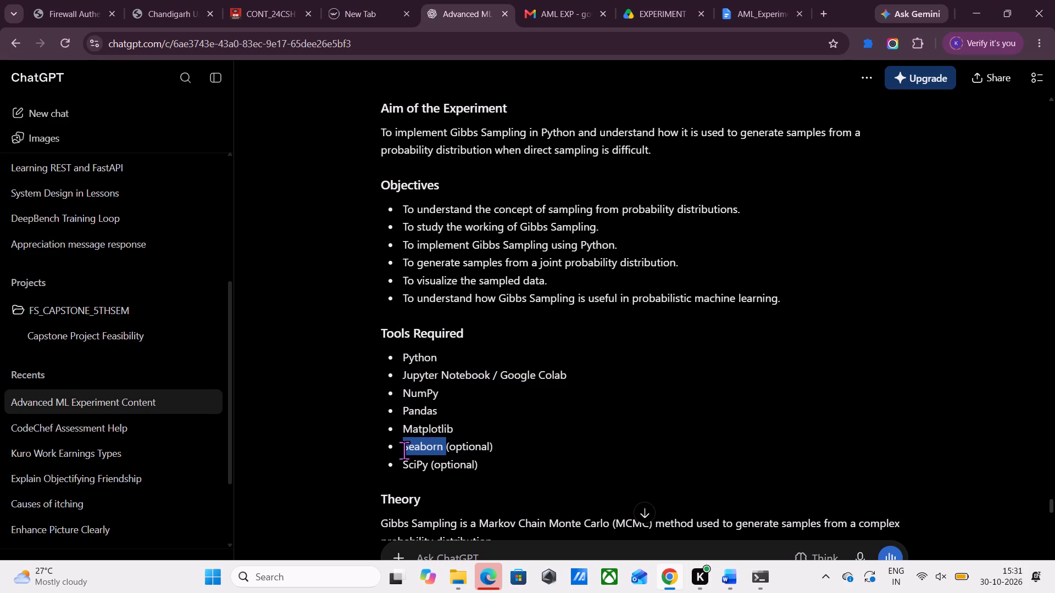
# Replace the Scikit-learn bullet under TOOLS REQUIRED in the Word report with a Seaborn bullet after Matplotlib.
pyautogui.click(729, 576)
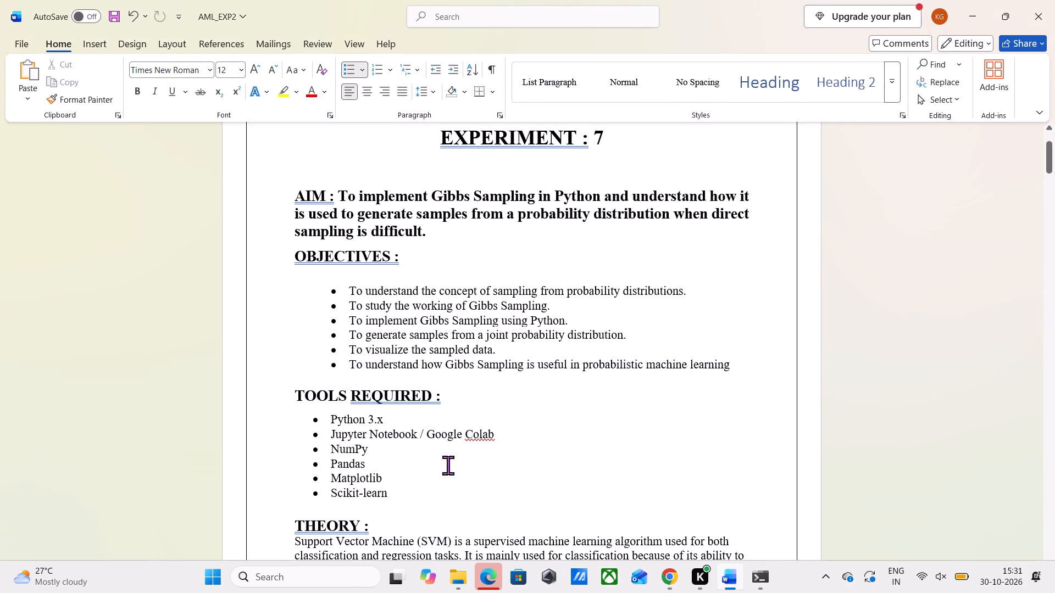
pyautogui.click(409, 496)
pyautogui.moveTo(409, 496); pyautogui.dragTo(332, 495)
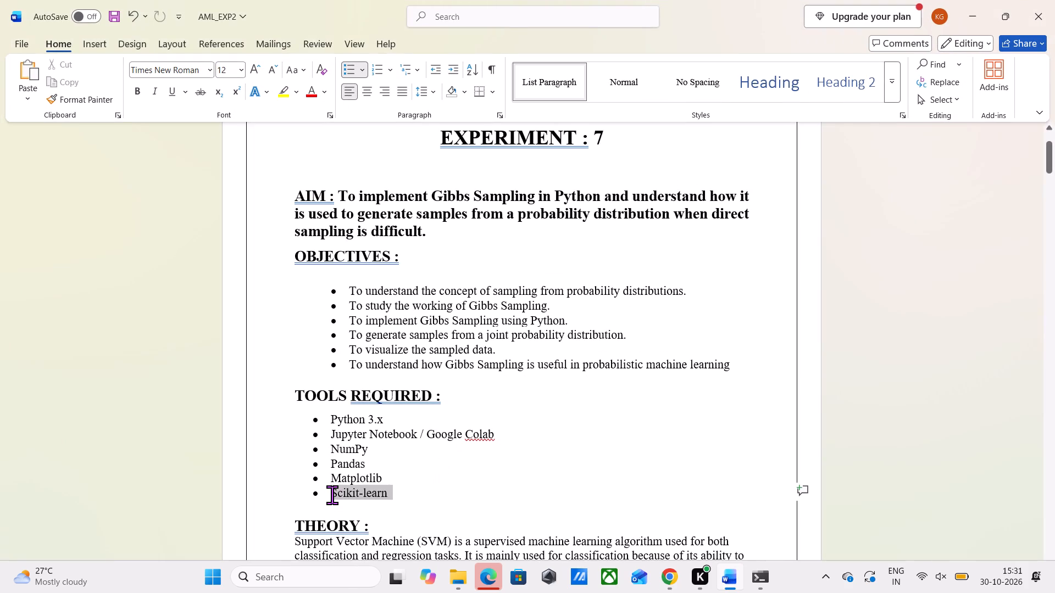
pyautogui.moveTo(332, 495); pyautogui.dragTo(332, 494)
pyautogui.hotkey('ctrl', 'v')
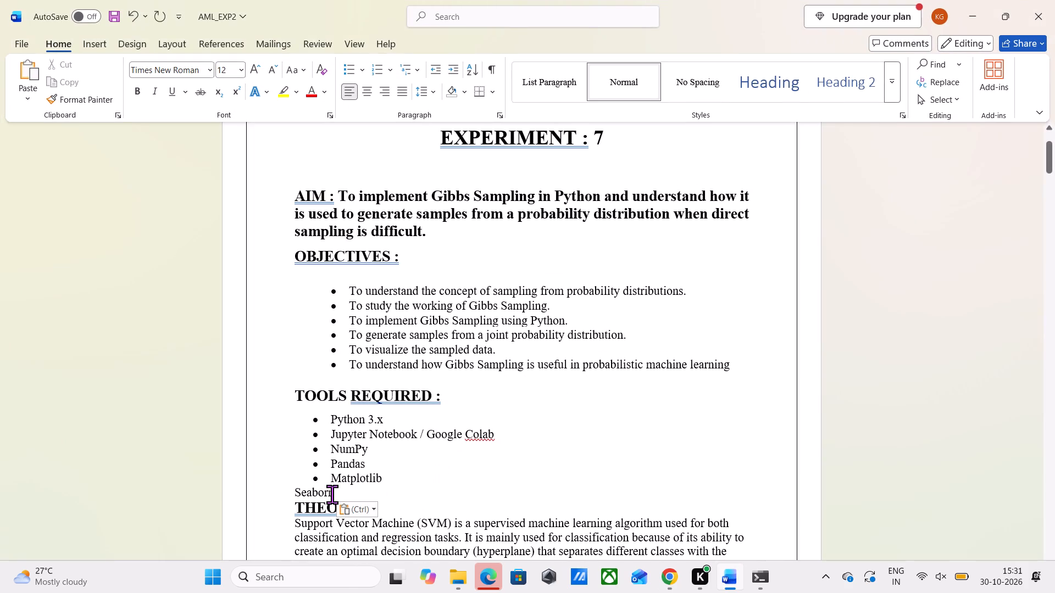
pyautogui.hotkey('ctrl', 'z')
pyautogui.press('BackSpace')
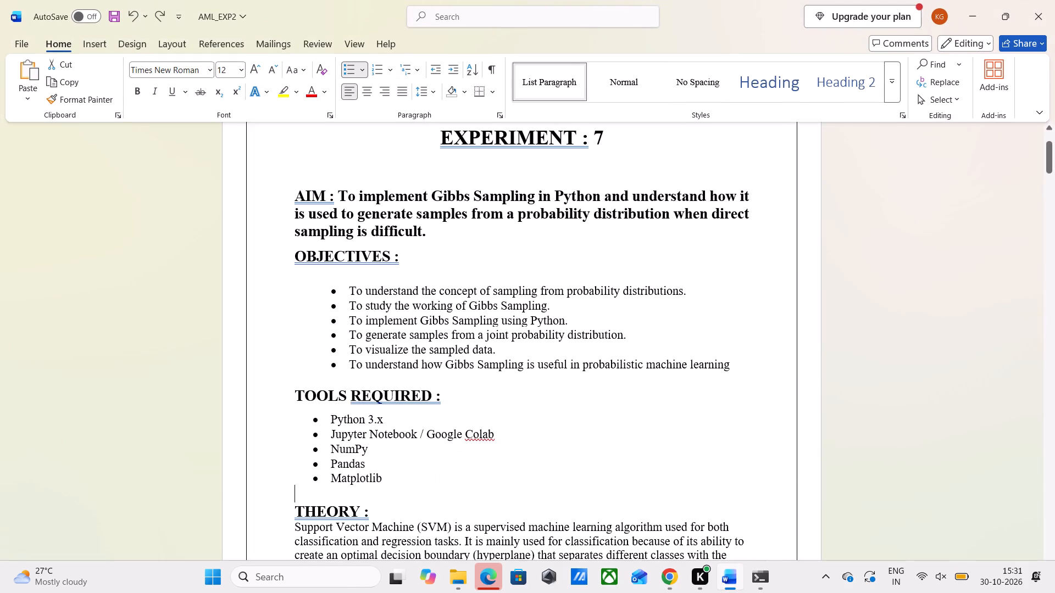
pyautogui.click(392, 483)
pyautogui.press('Return')
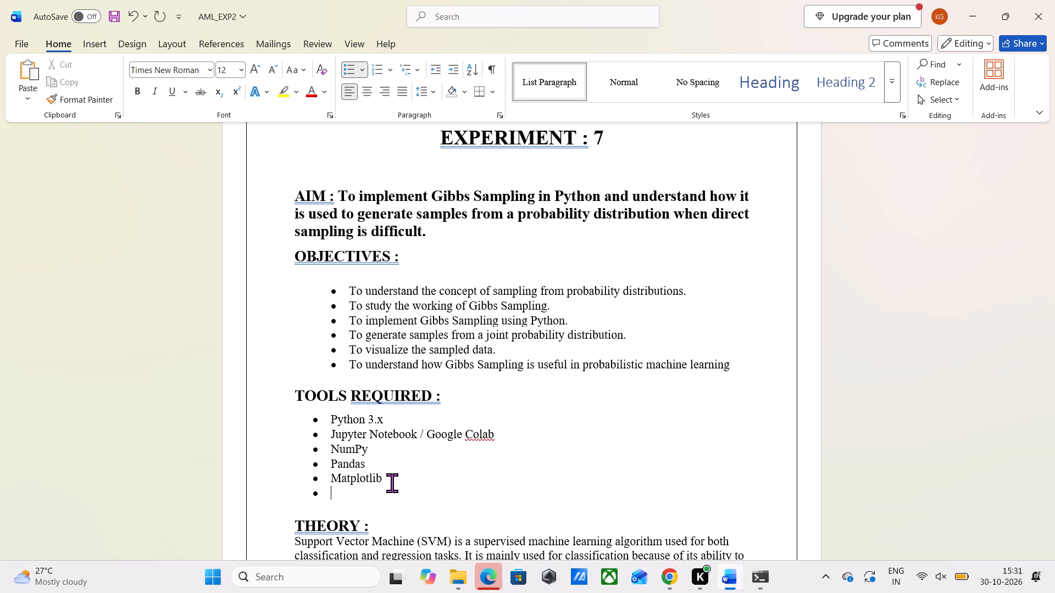
pyautogui.hotkey('ctrl', 'c')
pyautogui.hotkey('ctrl', 'v')
# Copy the Theory section from ChatGPT, from the Gibbs Sampling definition through the sixth item of Gibbs Sampling Steps.
pyautogui.click(723, 583)
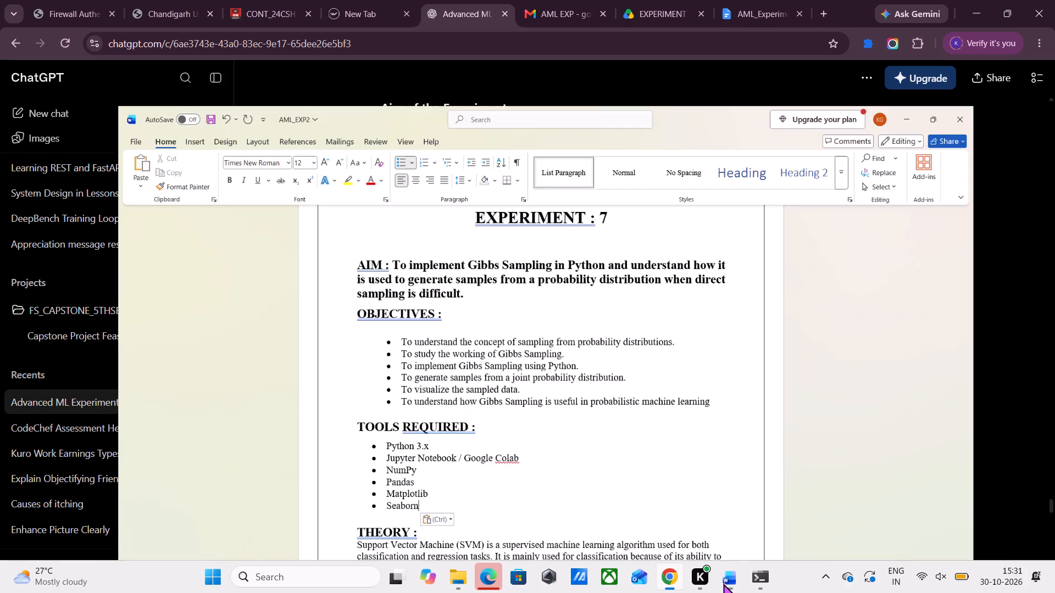
pyautogui.click(654, 443)
pyautogui.scroll(-1, 654, 443)
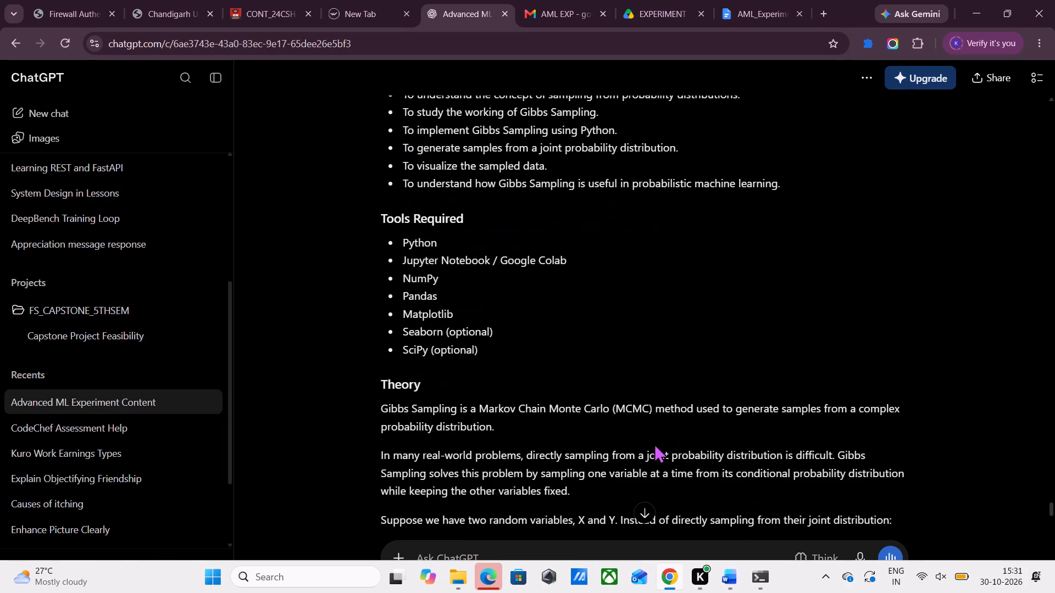
pyautogui.scroll(-2, 654, 443)
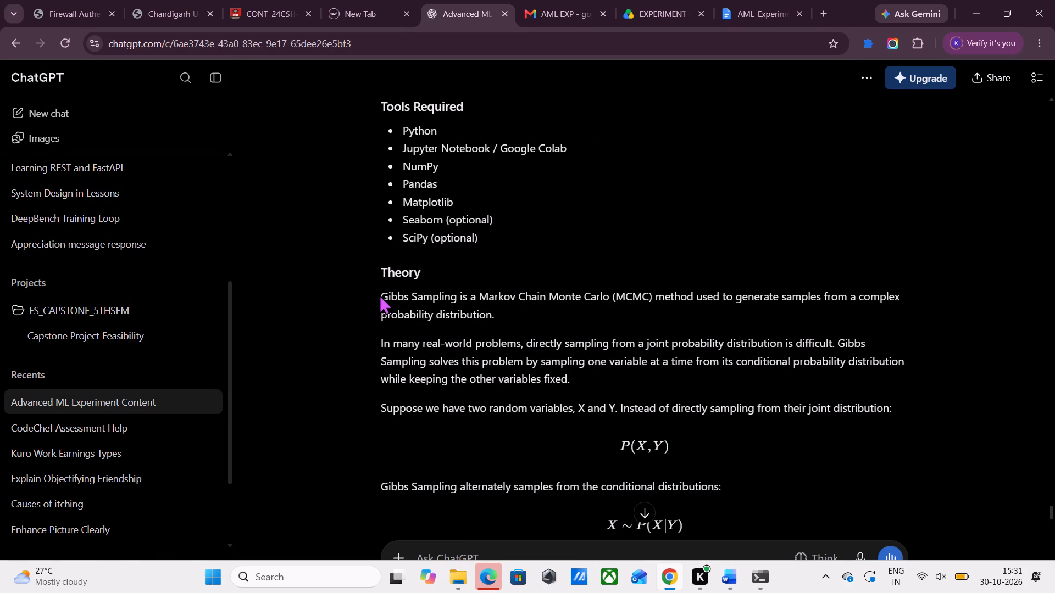
pyautogui.moveTo(383, 298); pyautogui.dragTo(454, 546)
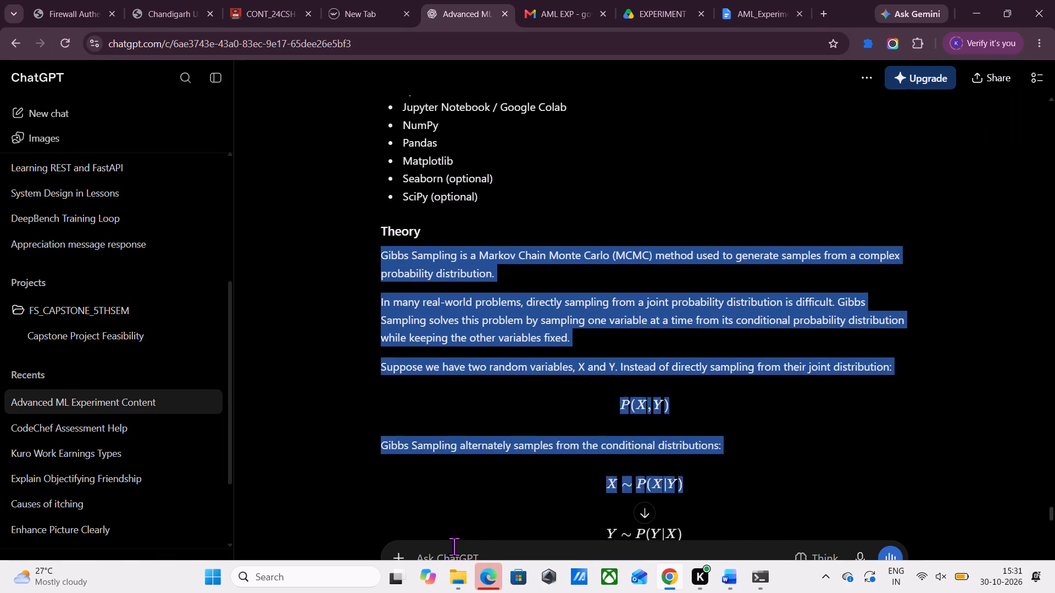
pyautogui.moveTo(454, 546); pyautogui.dragTo(710, 177)
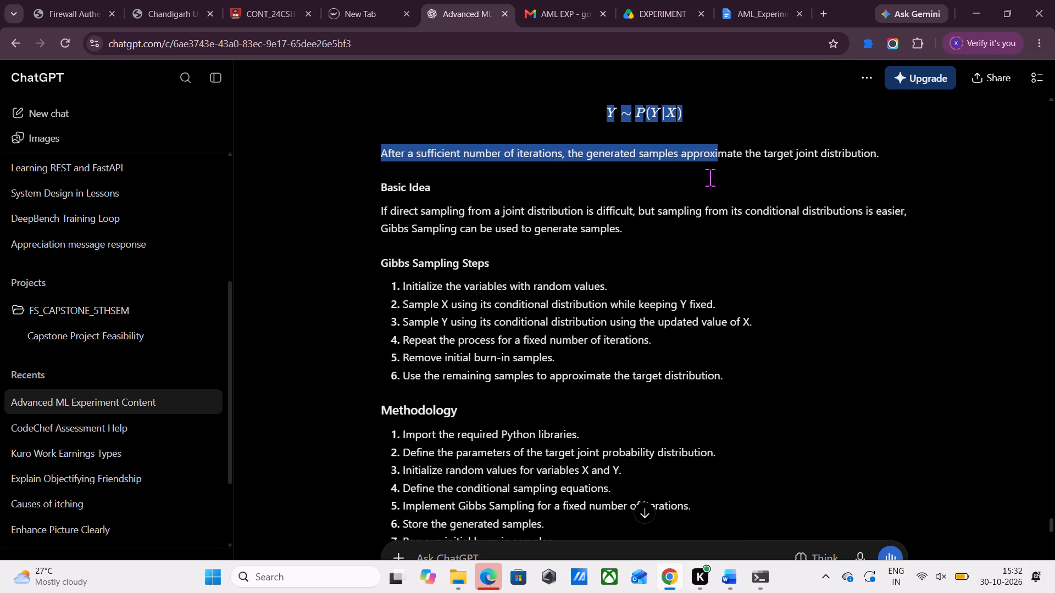
pyautogui.moveTo(710, 177); pyautogui.dragTo(746, 371)
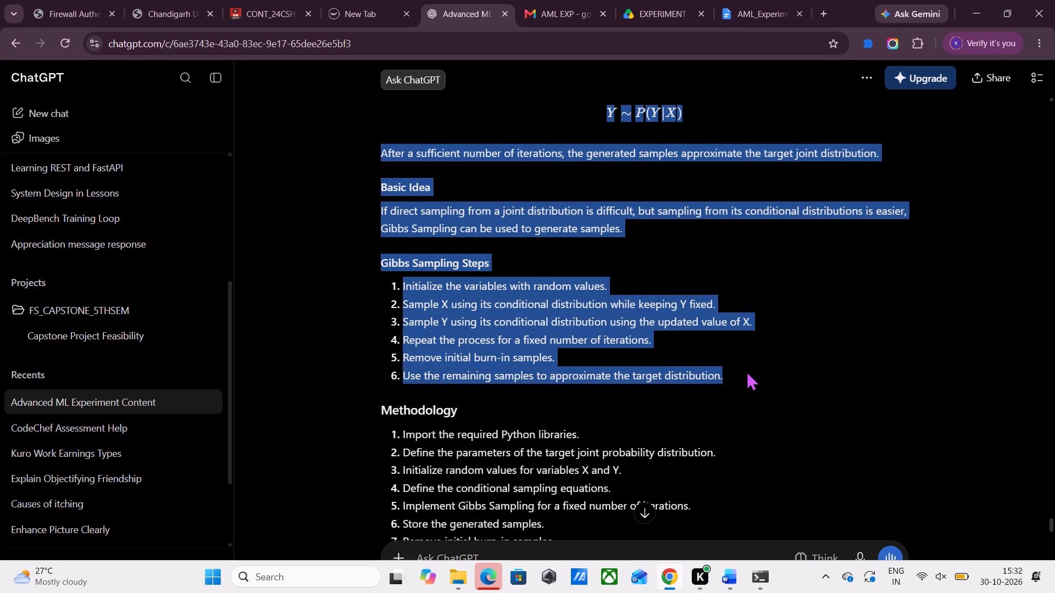
pyautogui.hotkey('ctrl', 'c')
pyautogui.scroll(2, 746, 371)
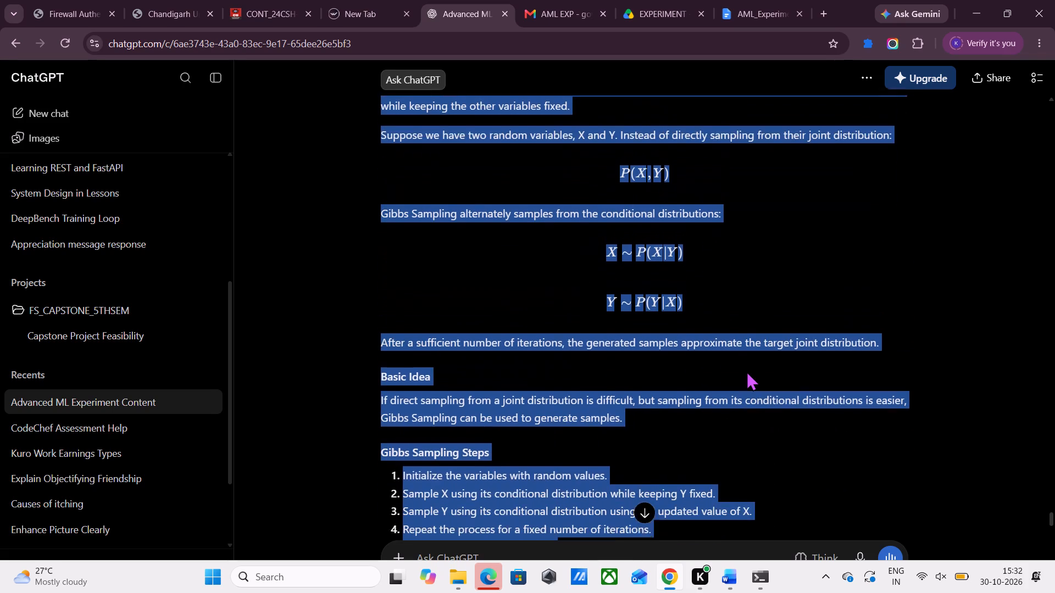
# In the Word report's THEORY section, replace the SVM kernels list and feature scaling paragraph with the copied Gibbs Sampling theory.
pyautogui.scroll(2, 746, 371)
pyautogui.click(734, 580)
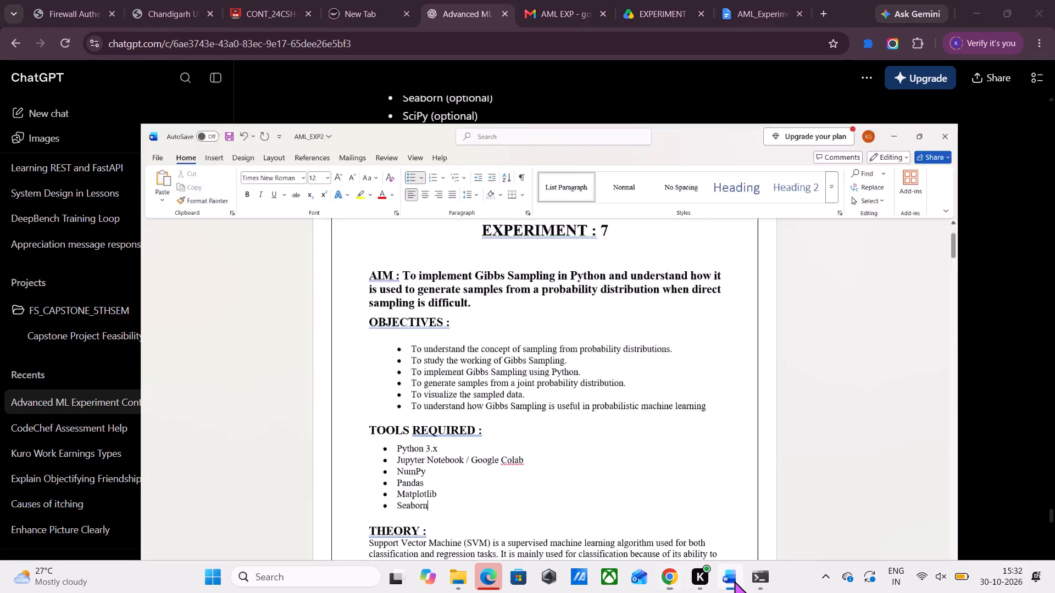
pyautogui.scroll(-4, 551, 400)
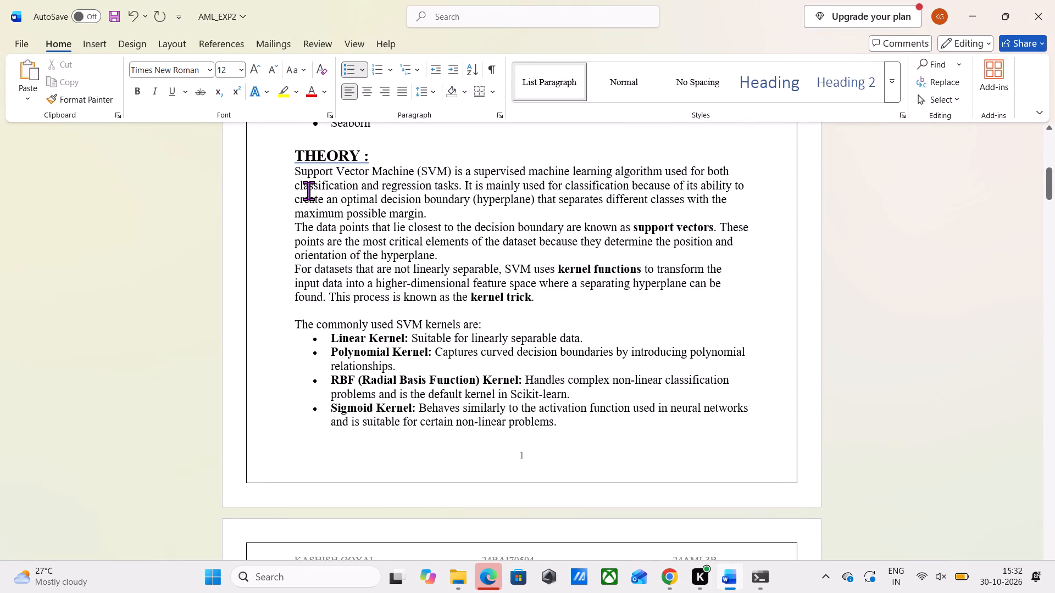
pyautogui.doubleClick(296, 173)
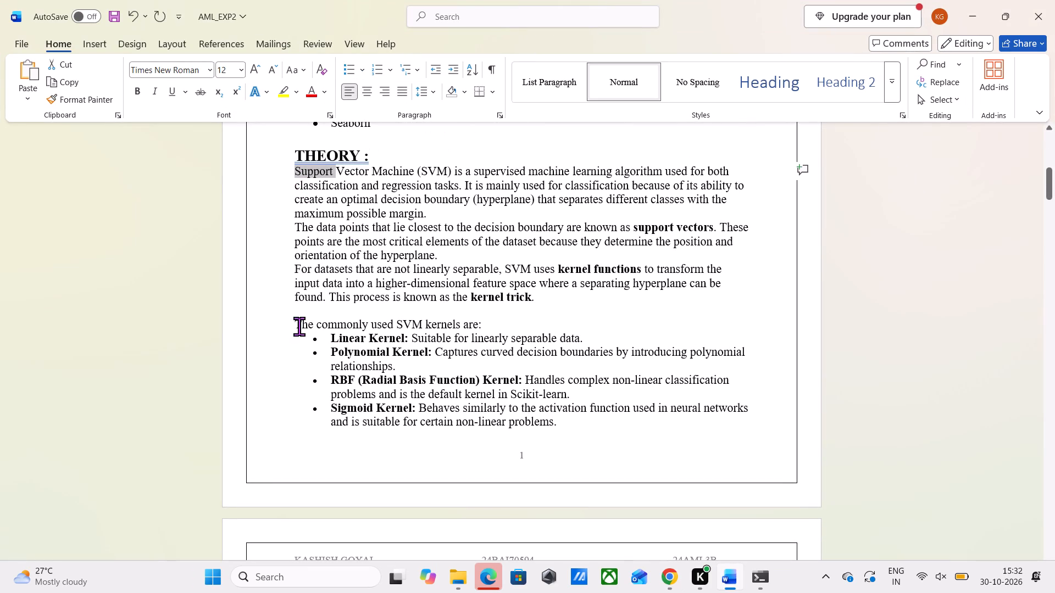
pyautogui.click(295, 325)
pyautogui.moveTo(295, 325); pyautogui.dragTo(475, 592)
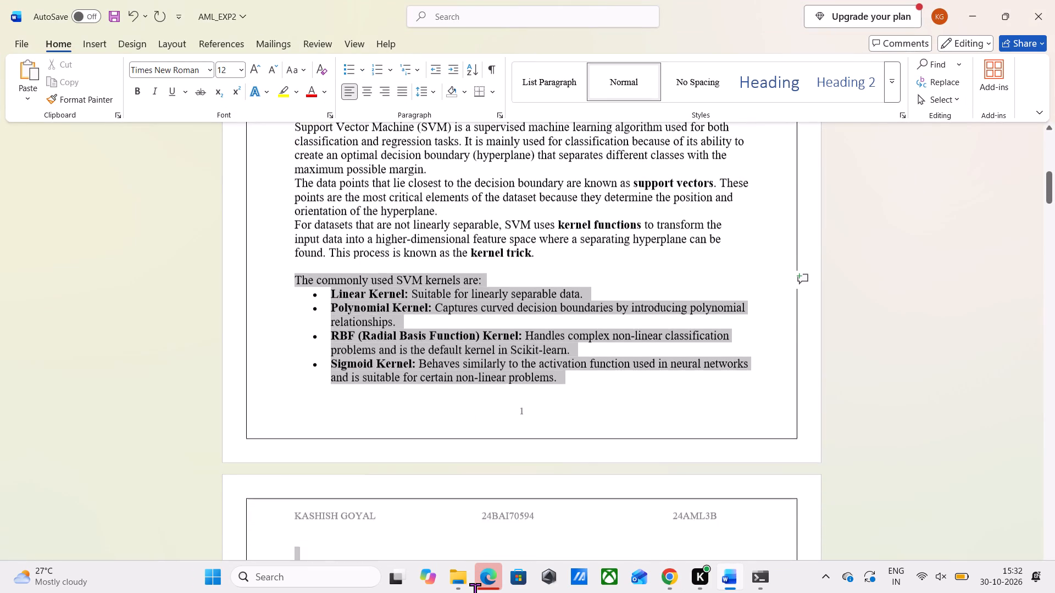
pyautogui.moveTo(475, 592); pyautogui.dragTo(326, 332)
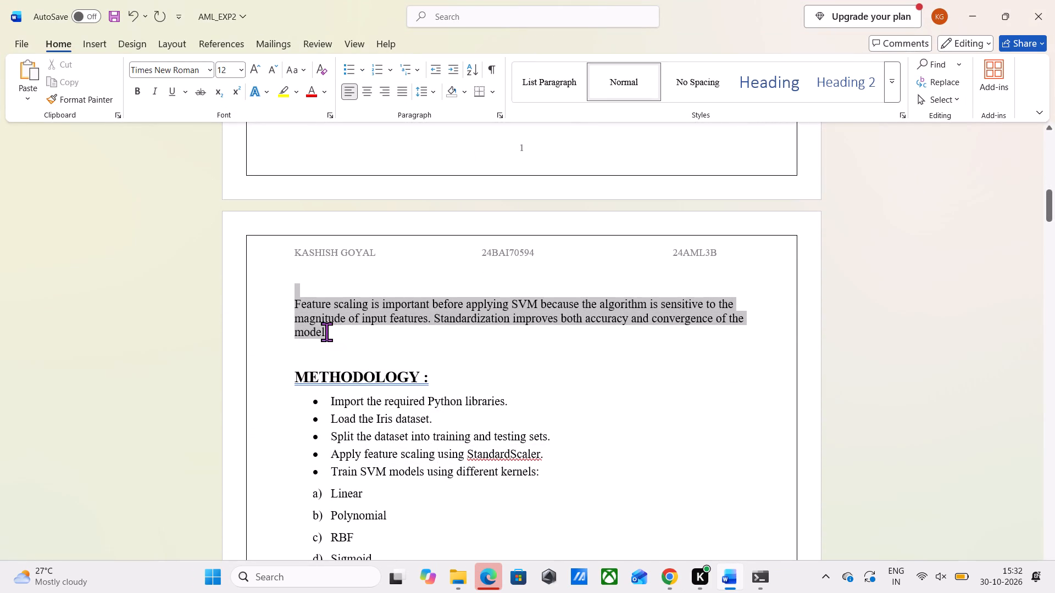
pyautogui.moveTo(326, 332); pyautogui.dragTo(327, 332)
pyautogui.hotkey('ctrl', 'v')
# Delete the remaining SVM paragraphs and the blank line between the THEORY heading and the Gibbs Sampling text.
pyautogui.scroll(2, 327, 332)
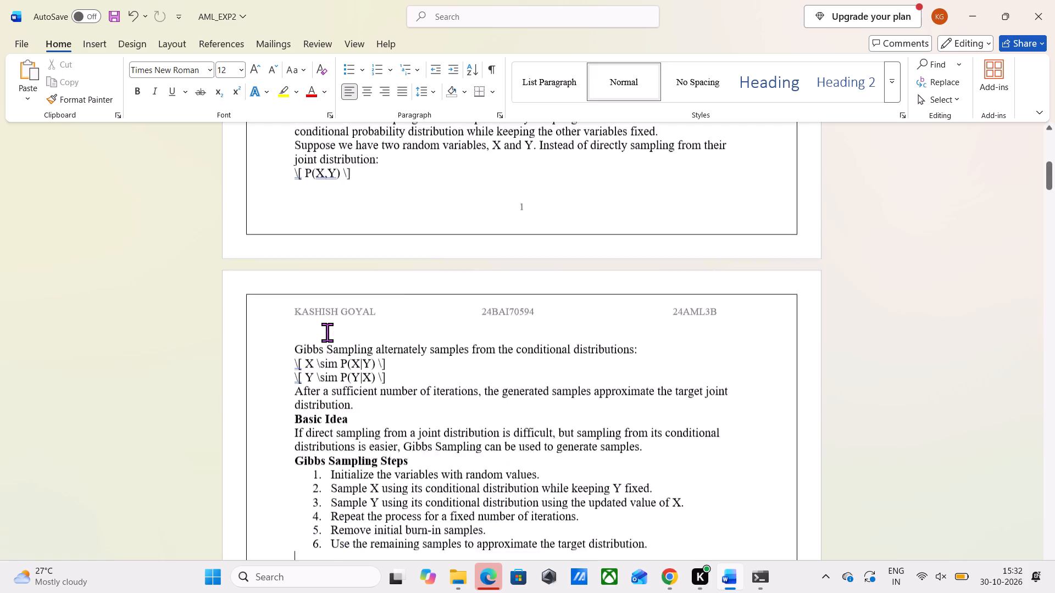
pyautogui.scroll(1, 327, 332)
pyautogui.scroll(-1, 327, 332)
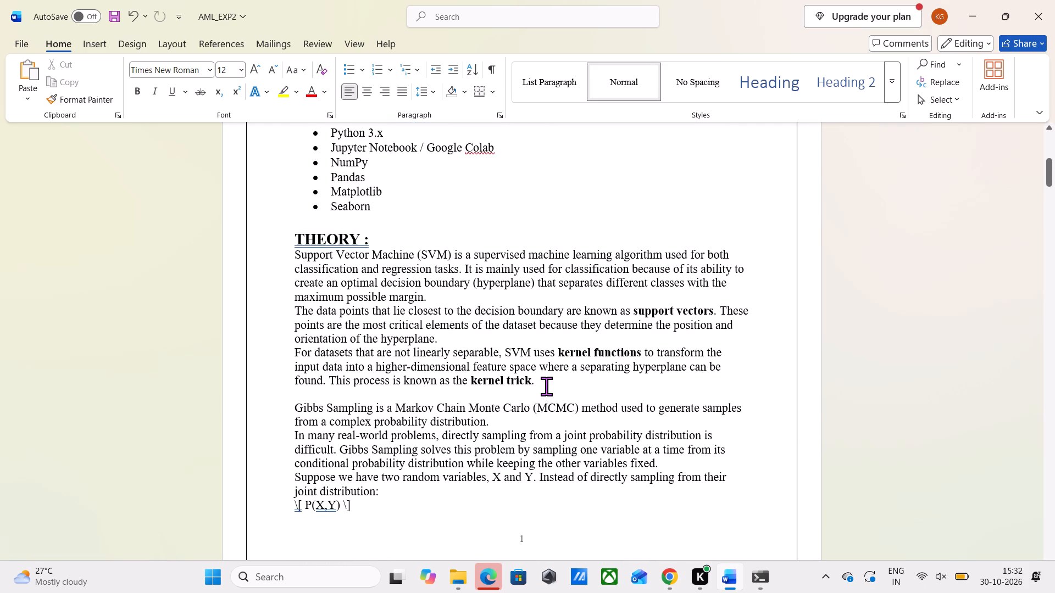
pyautogui.moveTo(544, 384); pyautogui.dragTo(281, 259)
pyautogui.press('BackSpace')
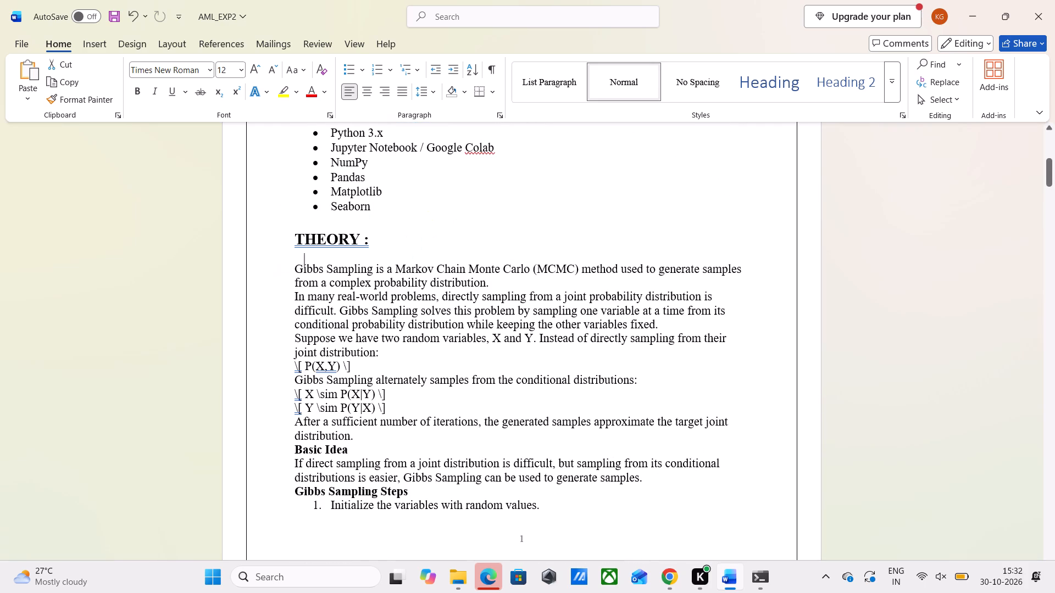
pyautogui.click(292, 266)
pyautogui.press('BackSpace')
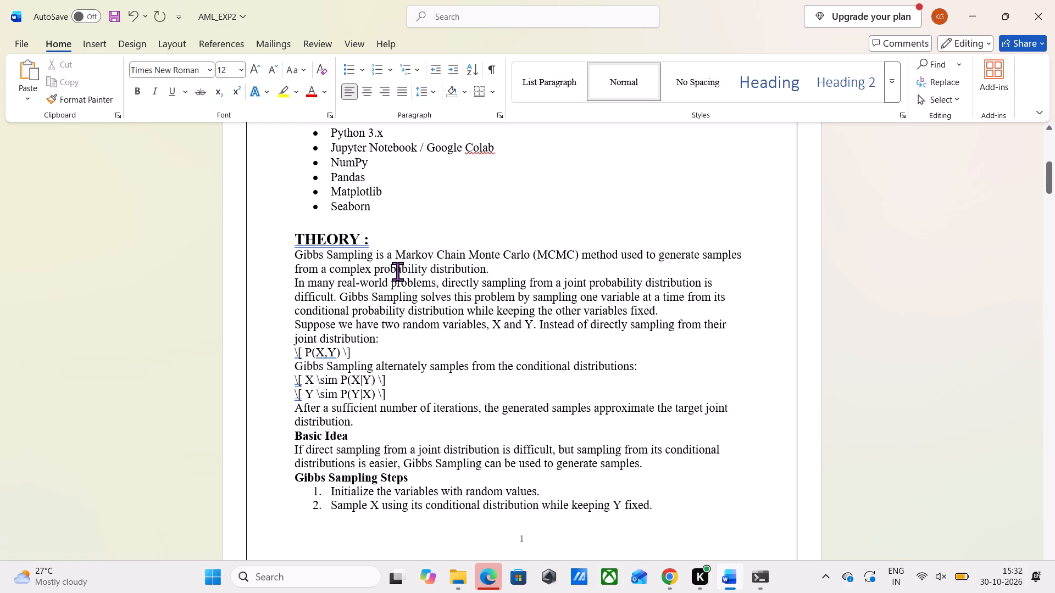
# Bold "Markov Chain Monte Carlo (MCMC)" and "Gibbs Sampling" in the first sentence of the THEORY section.
pyautogui.moveTo(398, 255); pyautogui.dragTo(581, 257)
pyautogui.click(136, 93)
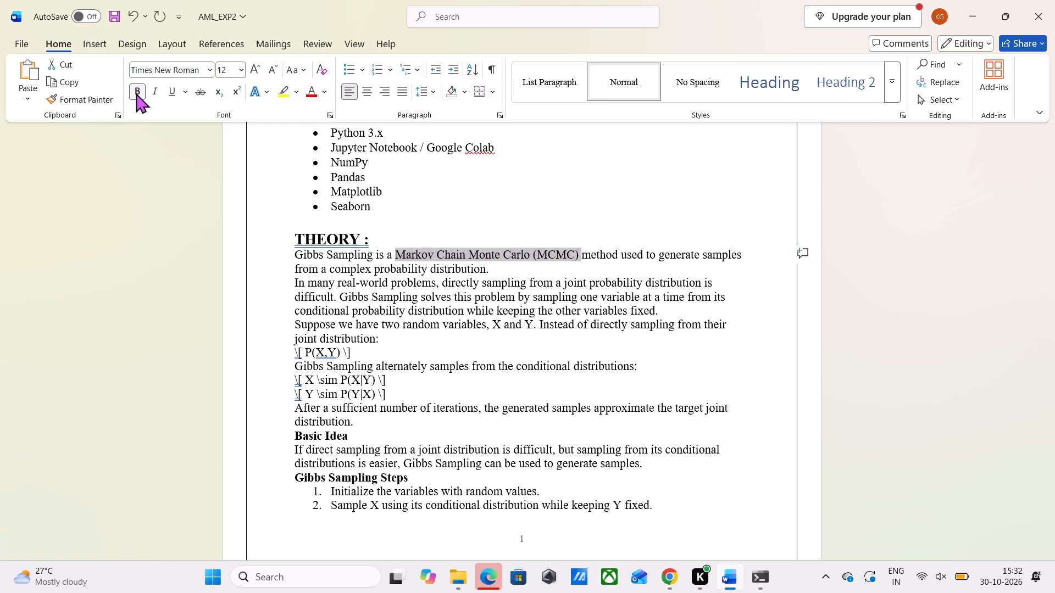
pyautogui.click(416, 417)
pyautogui.moveTo(292, 255); pyautogui.dragTo(366, 258)
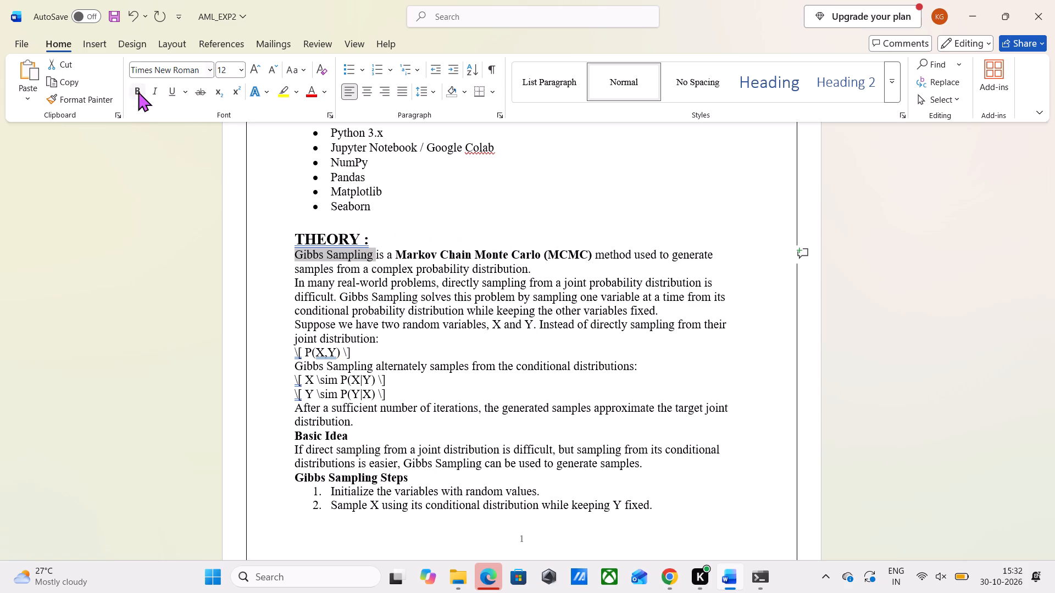
pyautogui.click(140, 97)
pyautogui.click(443, 452)
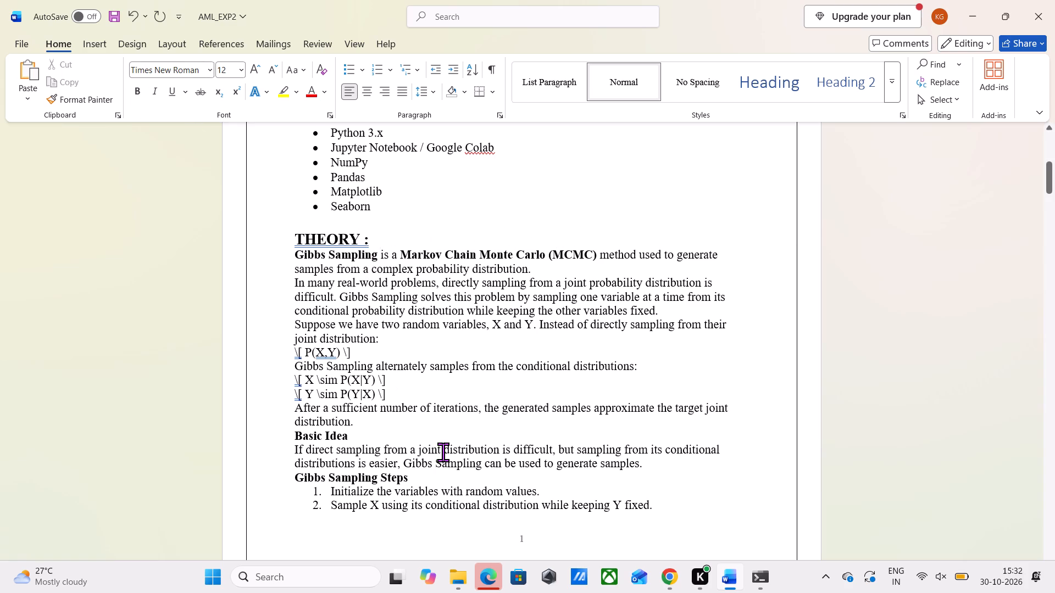
# Add blank lines after the THEORY heading and the first paragraph, and start "Instead of directly sampling" on its own line.
pyautogui.click(385, 239)
pyautogui.press('Return')
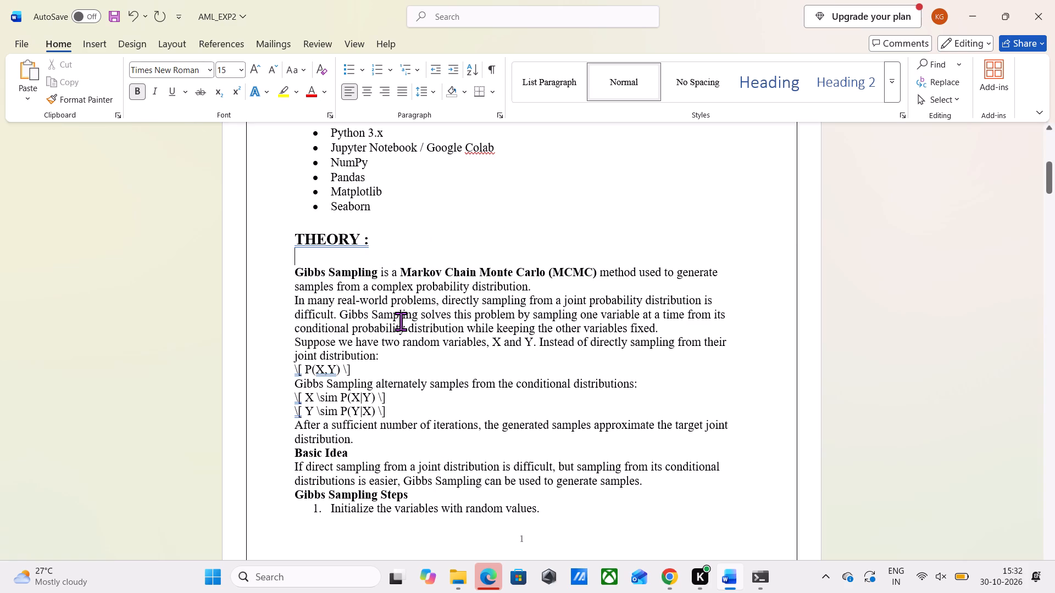
pyautogui.doubleClick(553, 294)
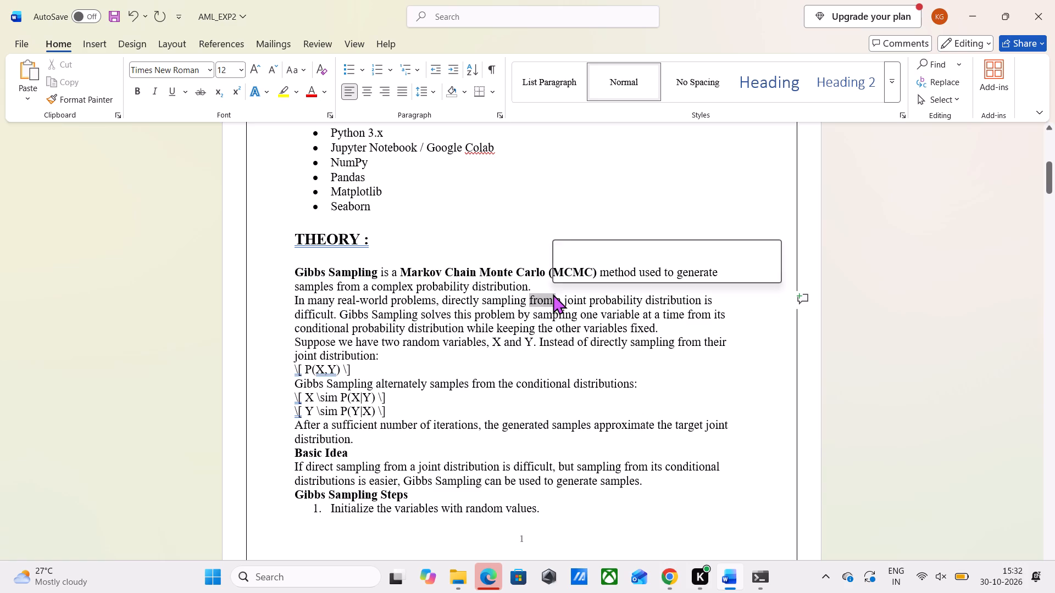
pyautogui.click(540, 287)
pyautogui.press('Return')
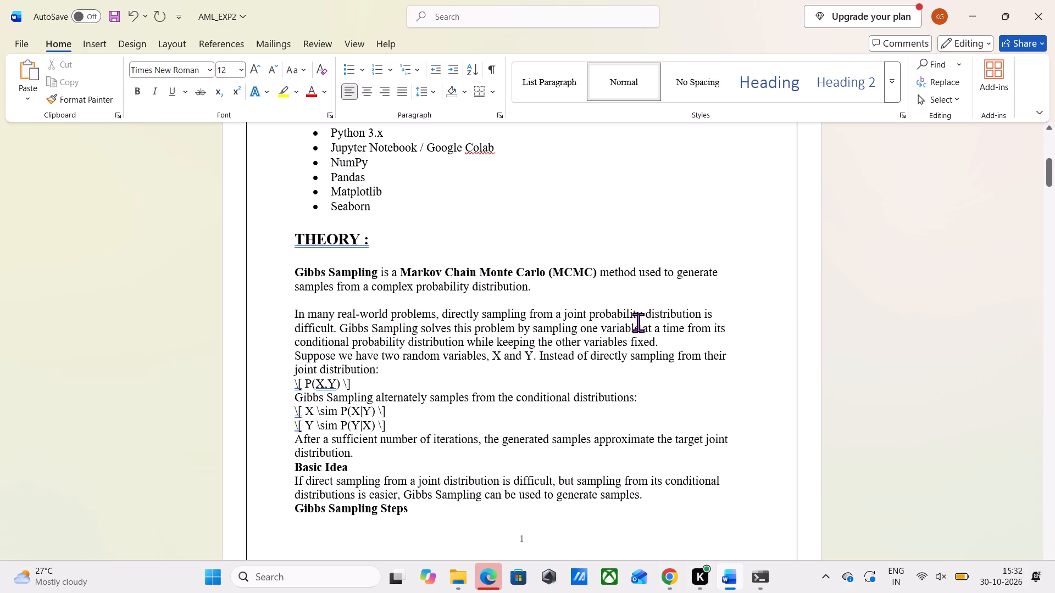
pyautogui.click(540, 357)
pyautogui.press('Return')
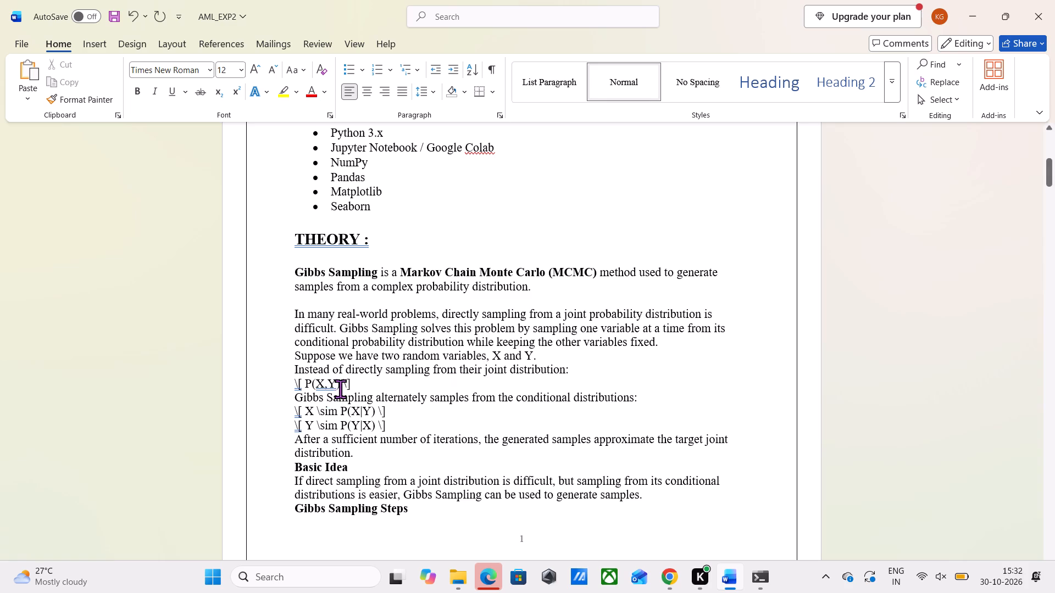
pyautogui.click(732, 583)
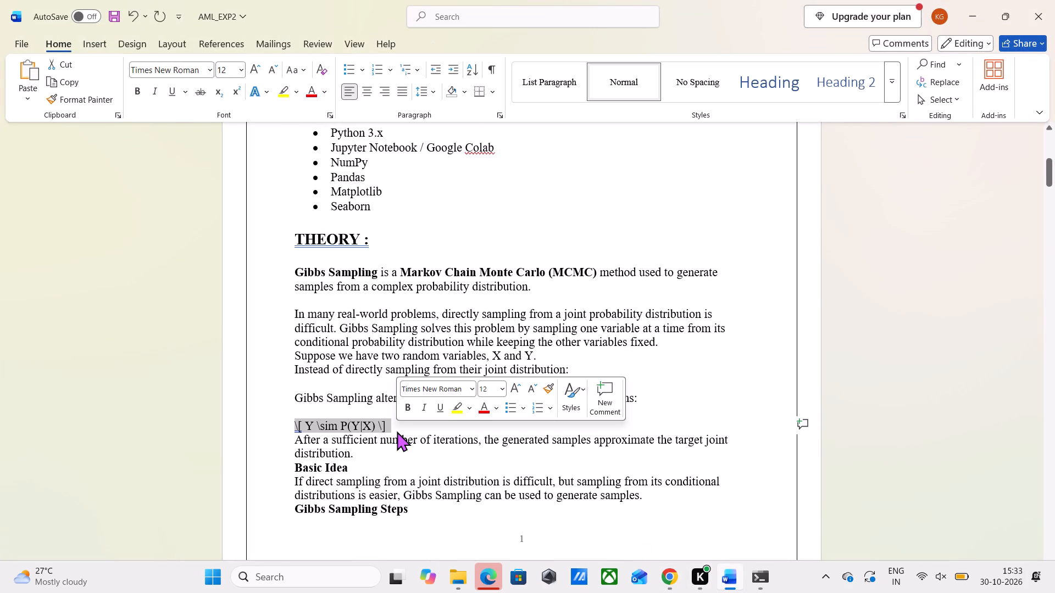
pyautogui.hotkey('ctrl', 'v')
pyautogui.click(448, 465)
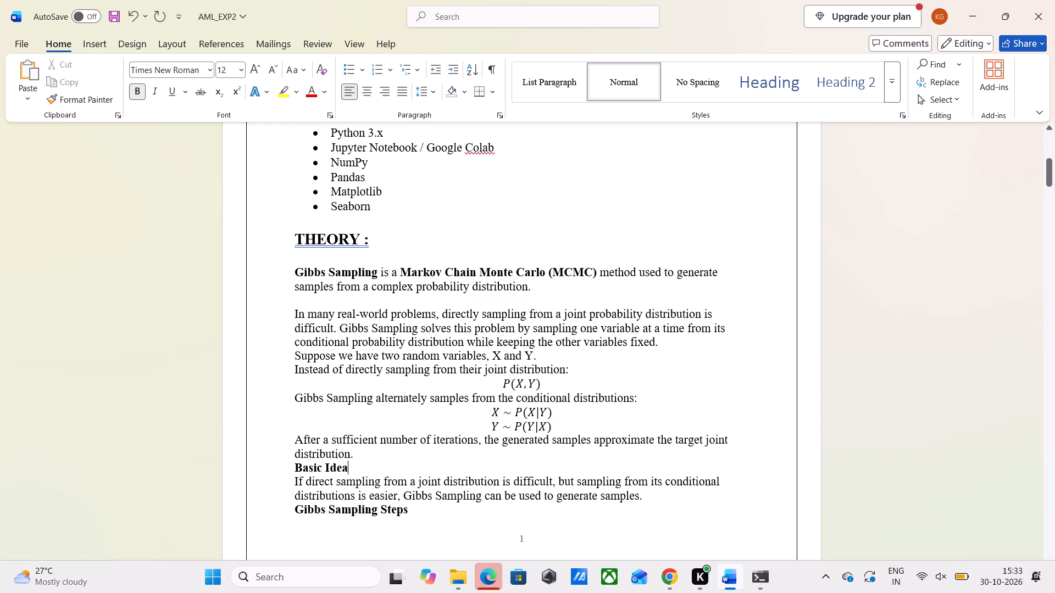
# Insert blank lines after the "two random variables, X and Y" sentence, the P(X,Y) formula and the Y ~ P(Y|X) formula.
pyautogui.click(545, 355)
pyautogui.press('Return')
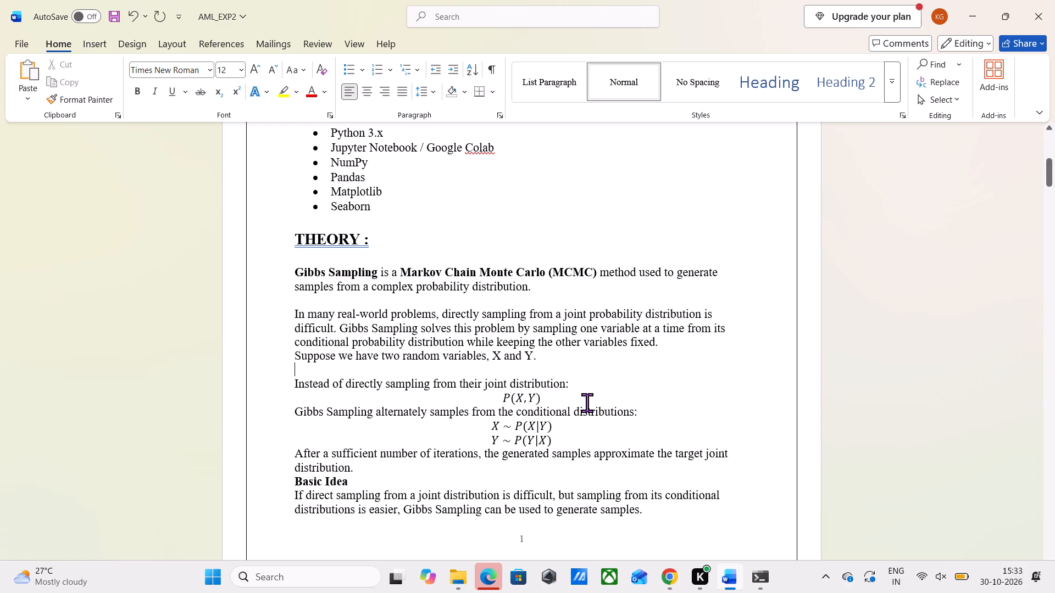
pyautogui.click(564, 398)
pyautogui.press('Return')
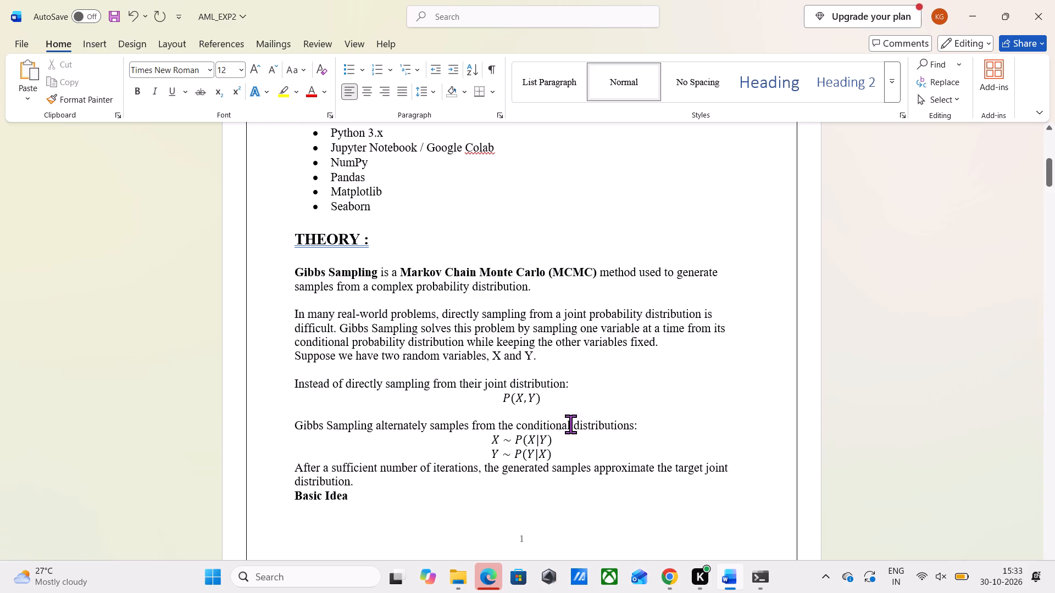
pyautogui.click(572, 456)
pyautogui.press('Return')
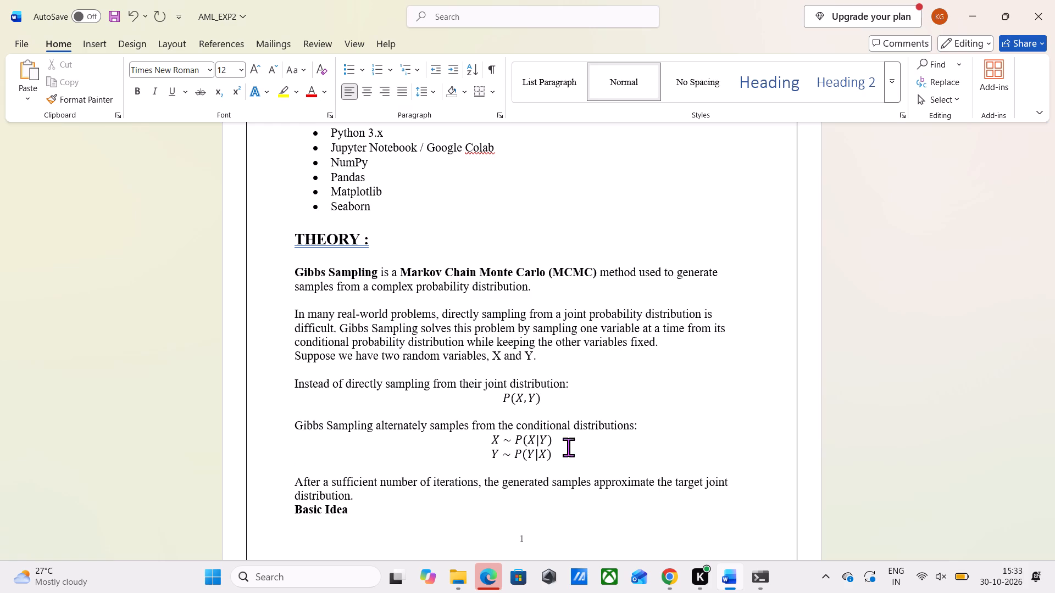
# Make the P(X,Y), X ~ P(X|Y) and Y ~ P(Y|X) formulas in the Theory section bold.
pyautogui.moveTo(499, 402); pyautogui.dragTo(545, 402)
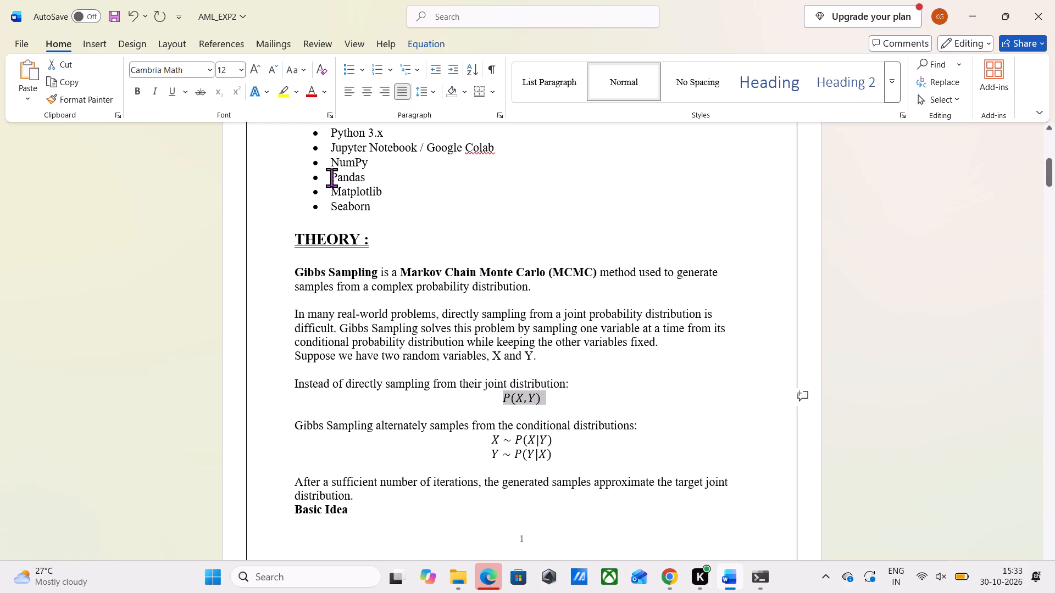
pyautogui.click(132, 92)
pyautogui.moveTo(492, 438); pyautogui.dragTo(553, 465)
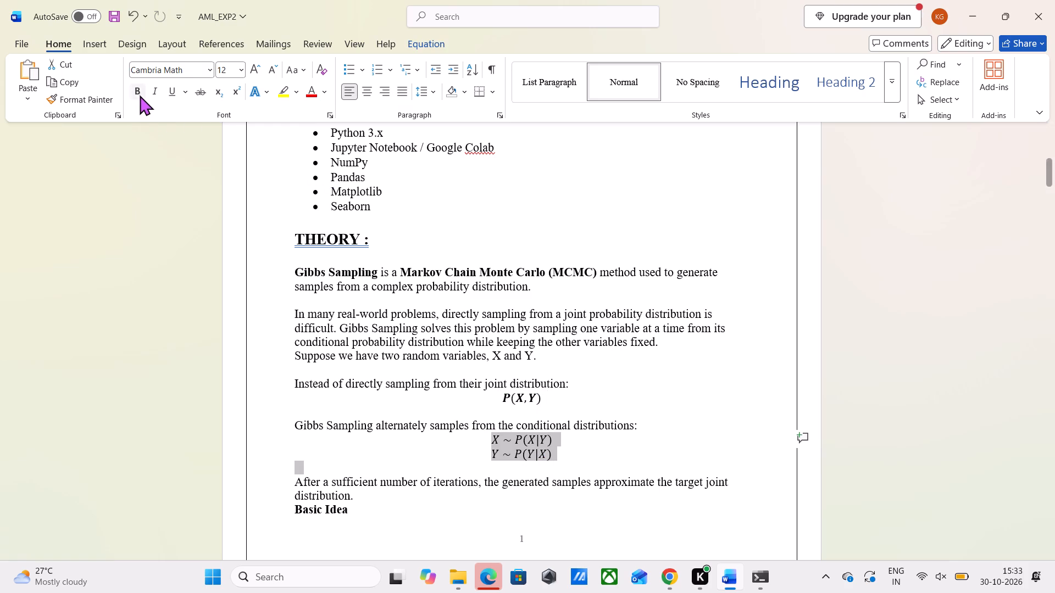
pyautogui.click(139, 92)
pyautogui.click(355, 365)
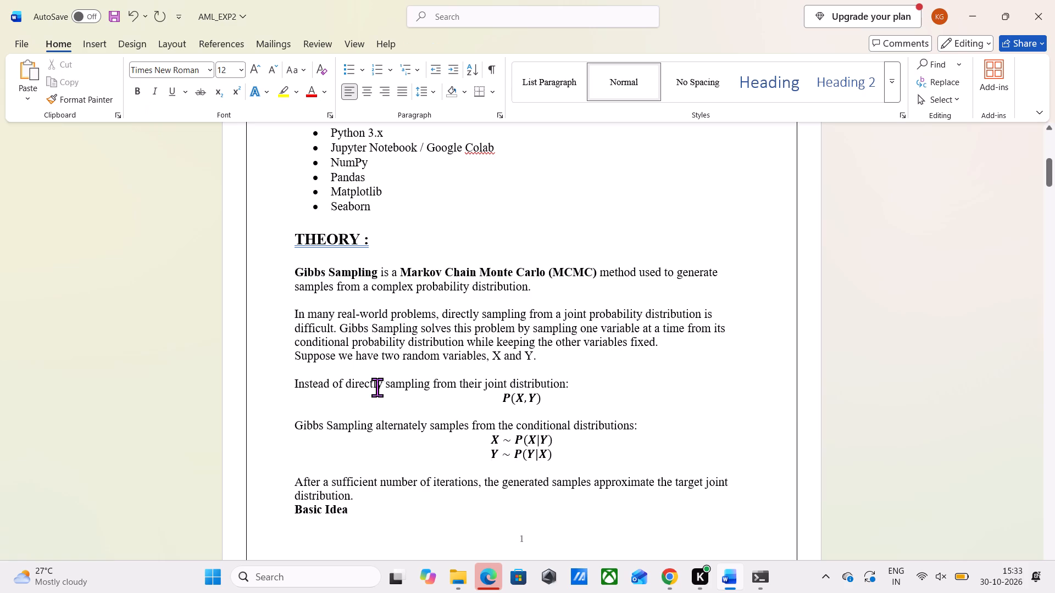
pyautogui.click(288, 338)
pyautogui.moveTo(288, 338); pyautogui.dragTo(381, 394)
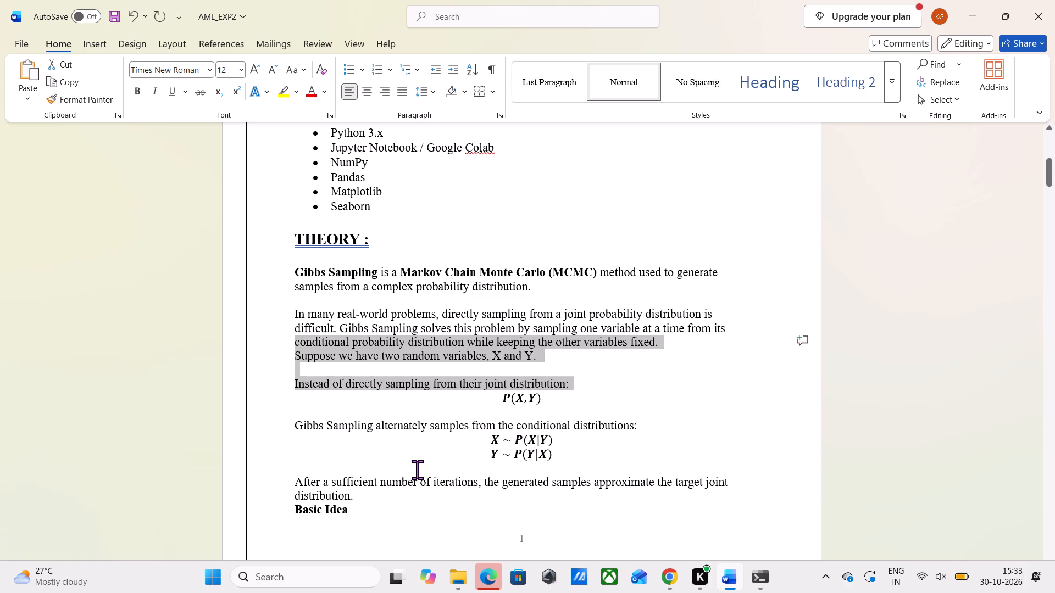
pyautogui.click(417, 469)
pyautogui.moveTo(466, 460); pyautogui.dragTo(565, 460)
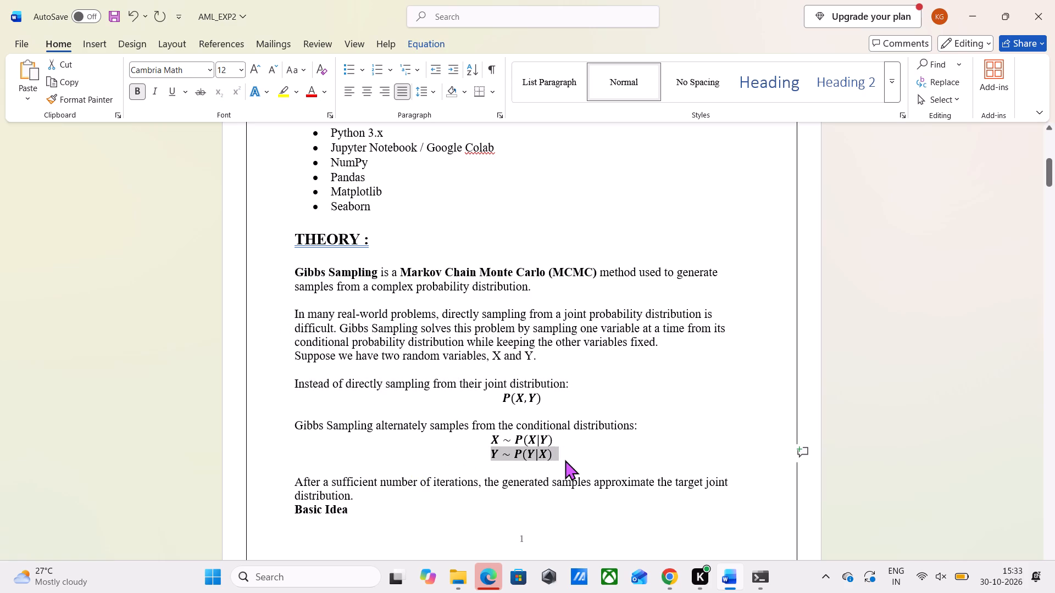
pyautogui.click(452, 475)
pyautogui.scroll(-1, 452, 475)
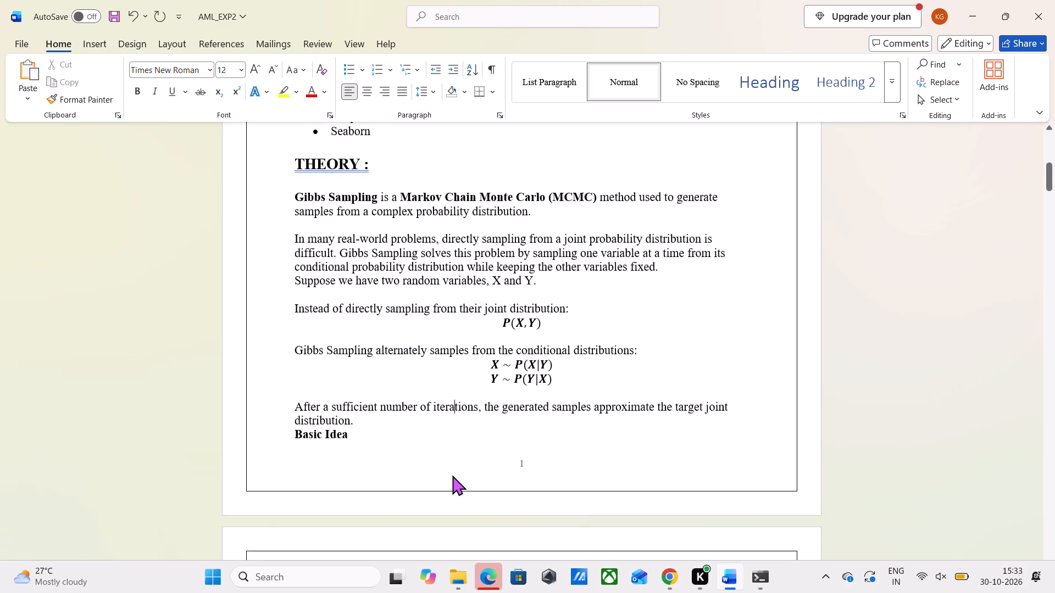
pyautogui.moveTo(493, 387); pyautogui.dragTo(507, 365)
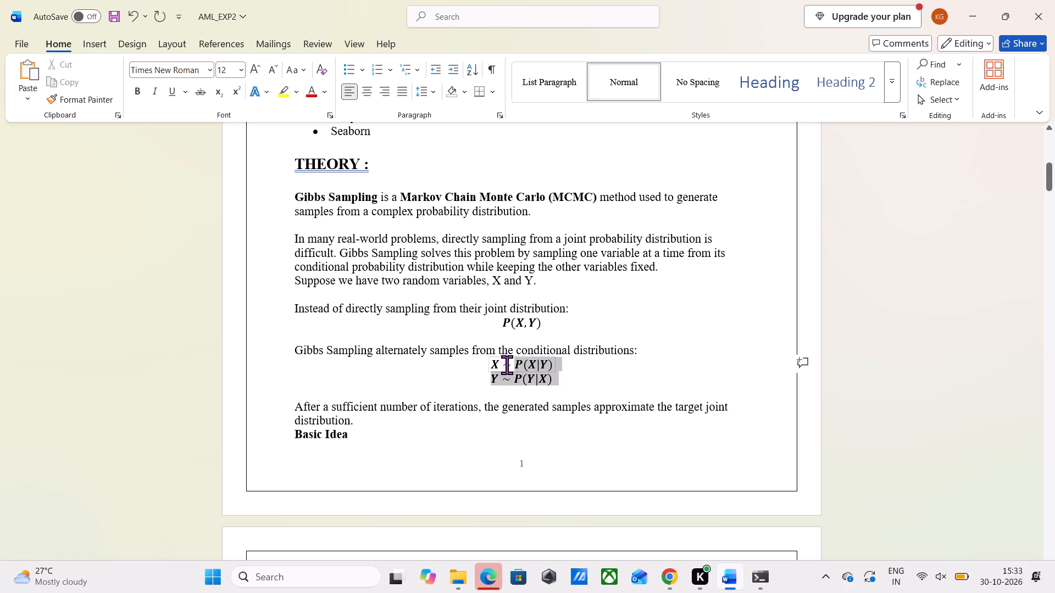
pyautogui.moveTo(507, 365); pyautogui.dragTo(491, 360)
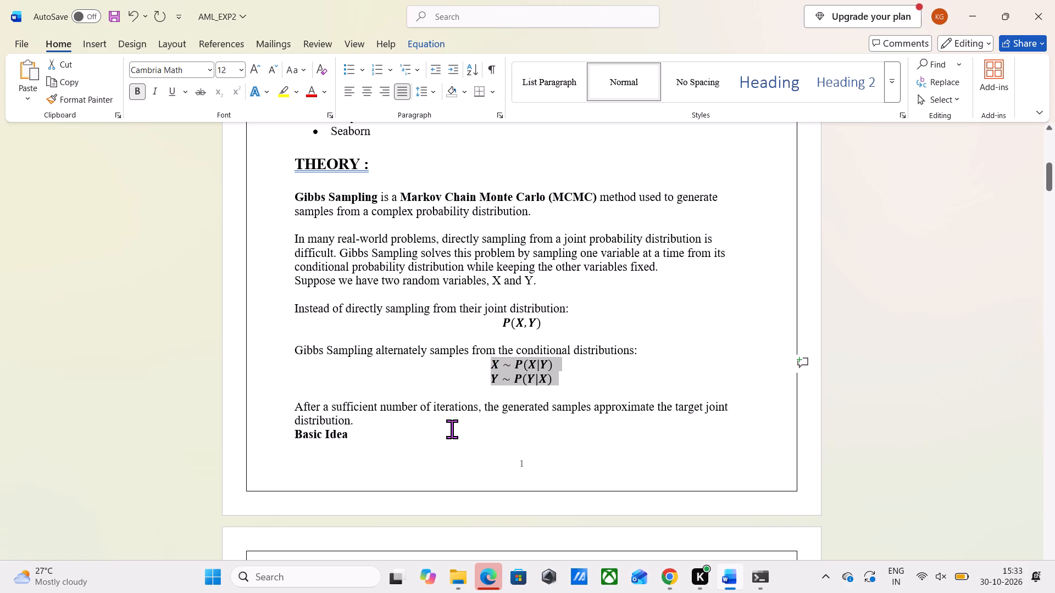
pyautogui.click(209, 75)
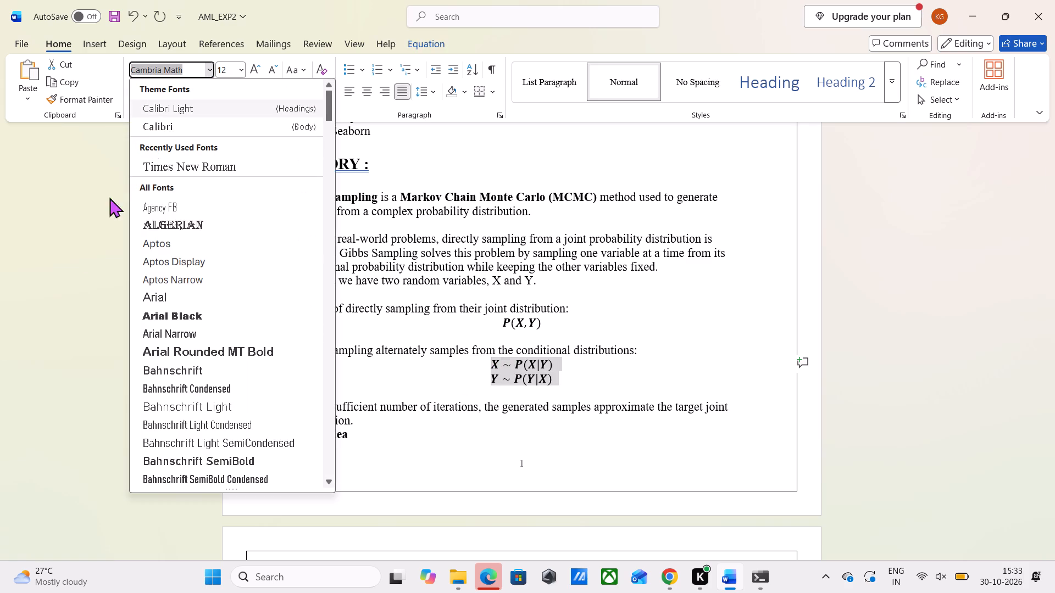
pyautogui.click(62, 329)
# Insert a blank line after the "After a sufficient number of iterations" paragraph and another after the Basic Idea paragraph.
pyautogui.click(352, 425)
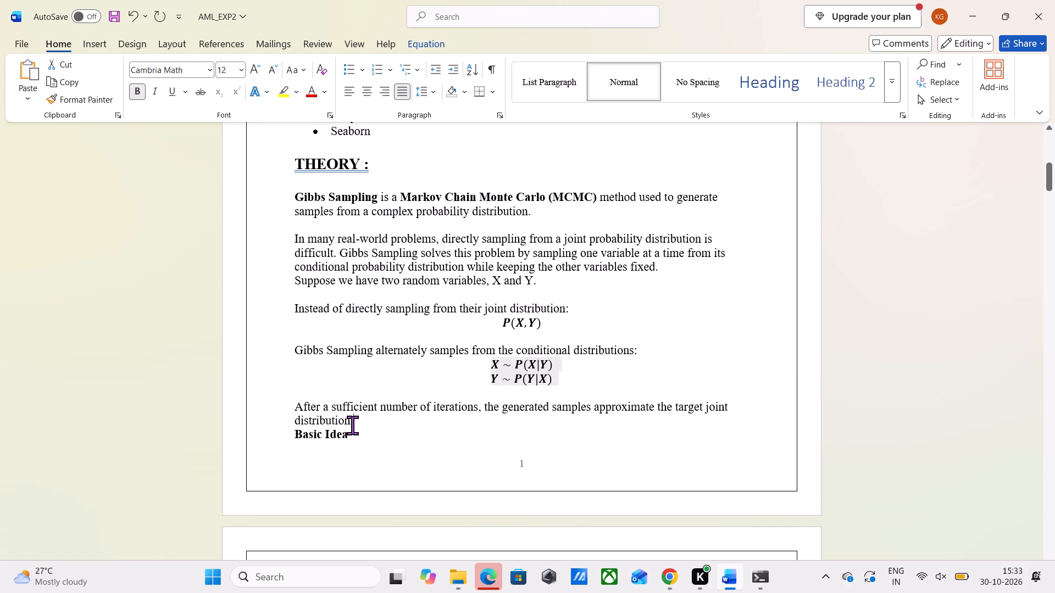
pyautogui.scroll(-1, 352, 425)
pyautogui.press('Return')
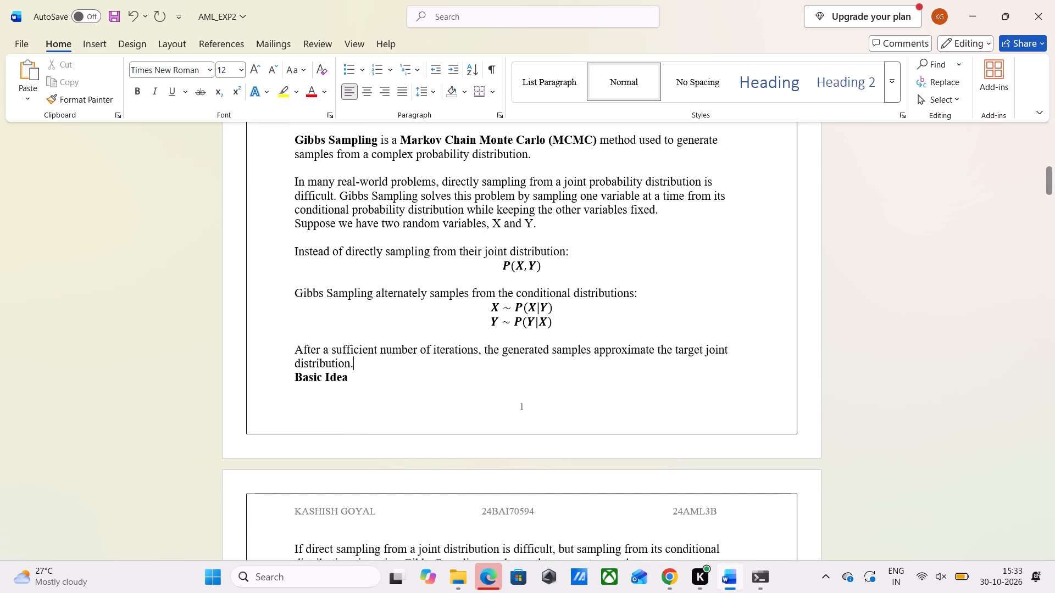
pyautogui.scroll(-1, 358, 378)
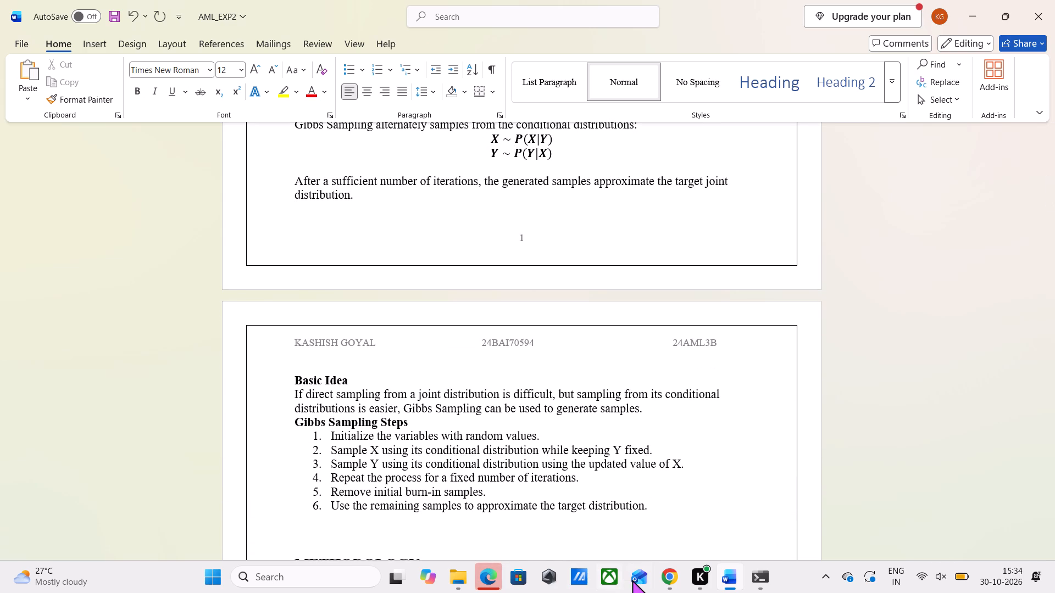
pyautogui.click(730, 580)
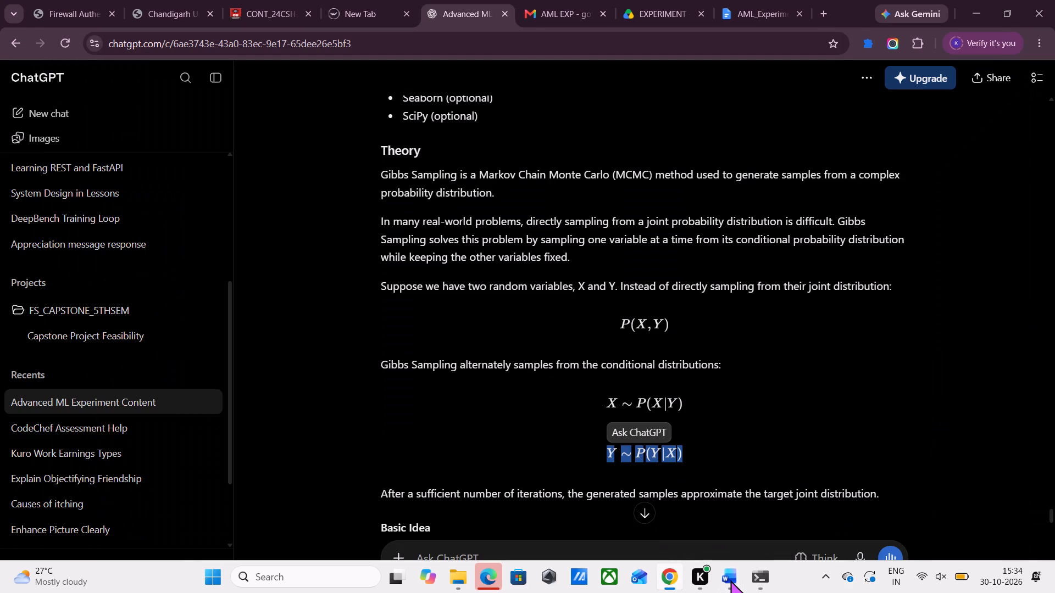
pyautogui.scroll(-3, 573, 357)
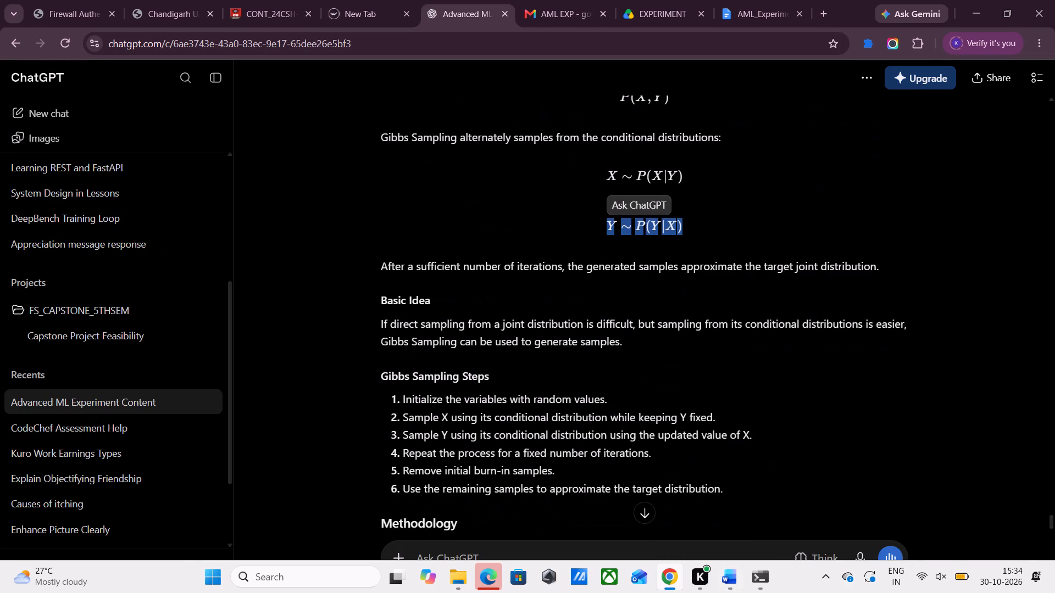
pyautogui.click(730, 578)
pyautogui.scroll(-1, 510, 385)
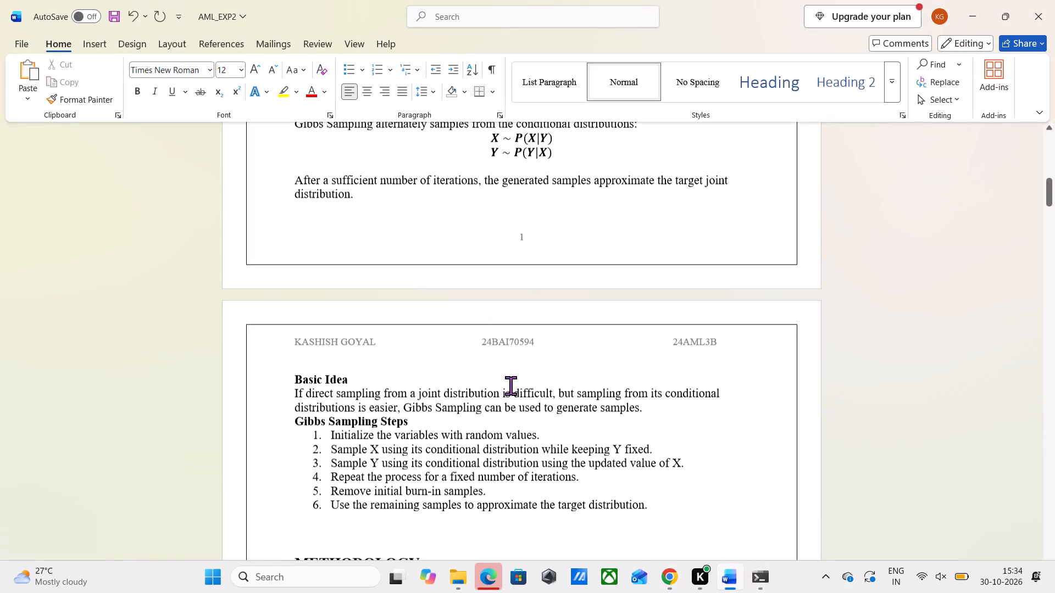
pyautogui.scroll(-1, 510, 385)
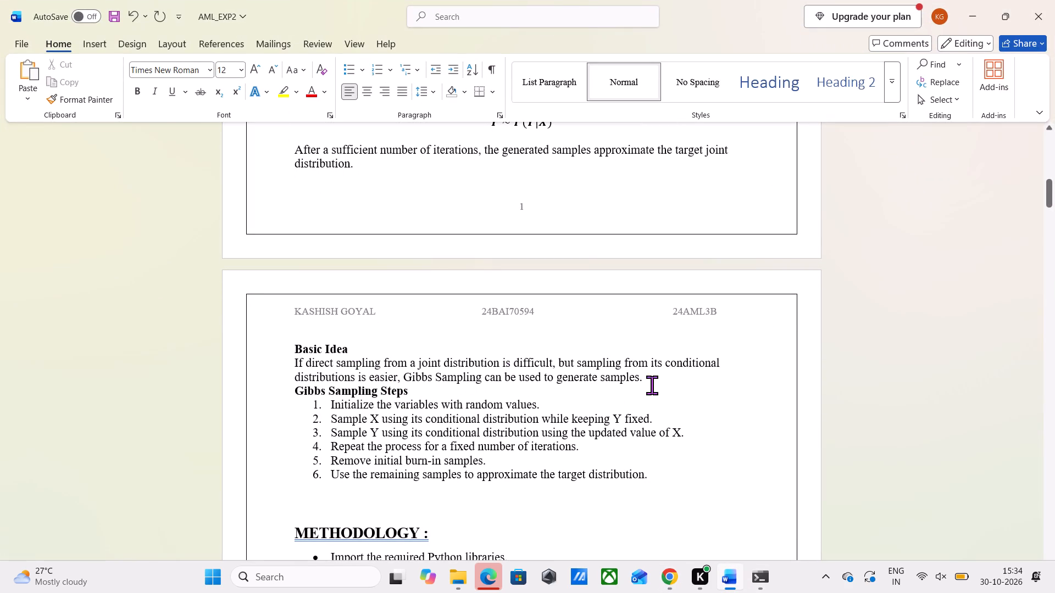
pyautogui.click(652, 384)
pyautogui.press('Return')
pyautogui.hotkey('ctrl', 'z')
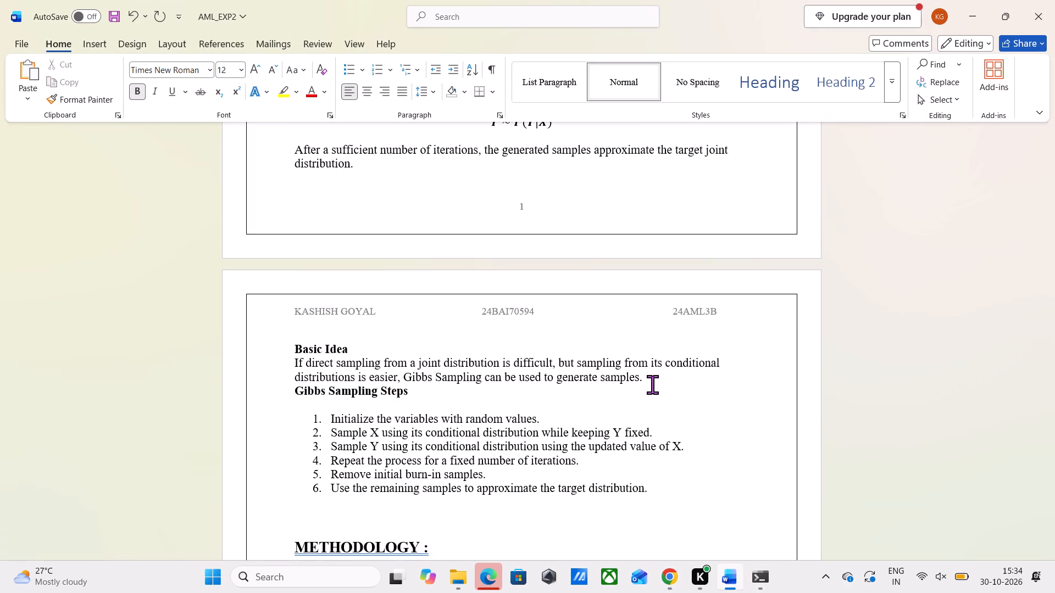
pyautogui.click(645, 376)
pyautogui.press('Return')
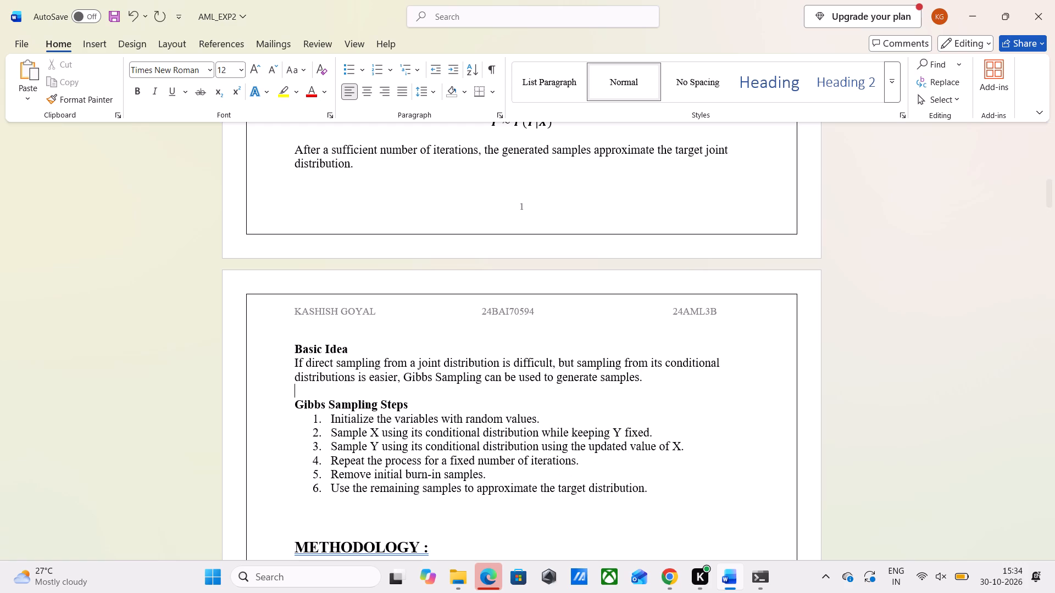
# Add a colon after "Basic Idea" and join its paragraph onto the same line as the heading.
pyautogui.click(357, 345)
pyautogui.write(':')
pyautogui.press('space')
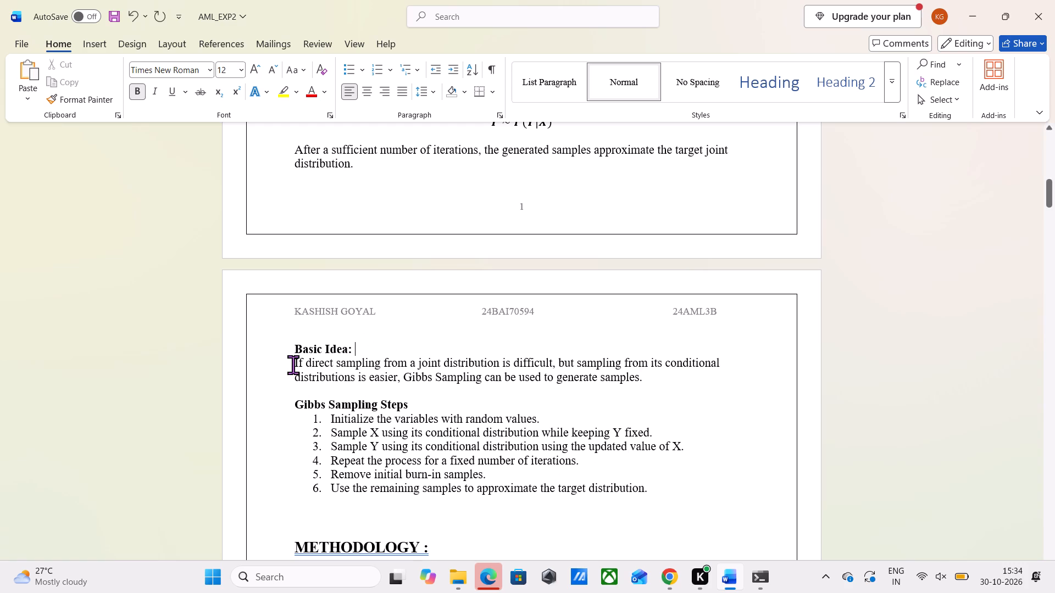
pyautogui.click(293, 365)
pyautogui.press('BackSpace')
pyautogui.press('space')
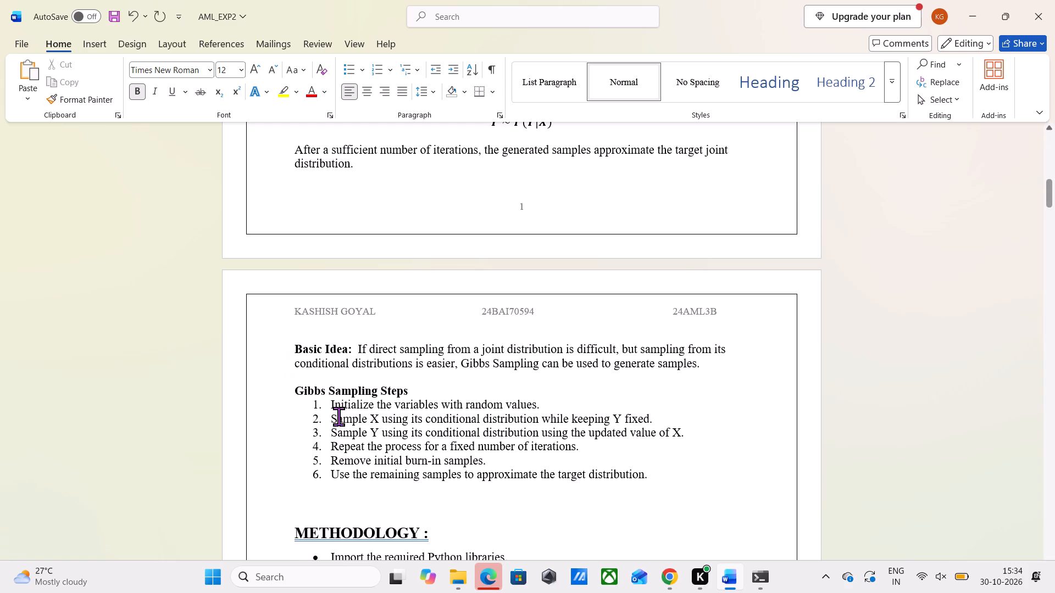
# Add a colon after the "Gibbs Sampling Steps" heading.
pyautogui.scroll(-1, 411, 480)
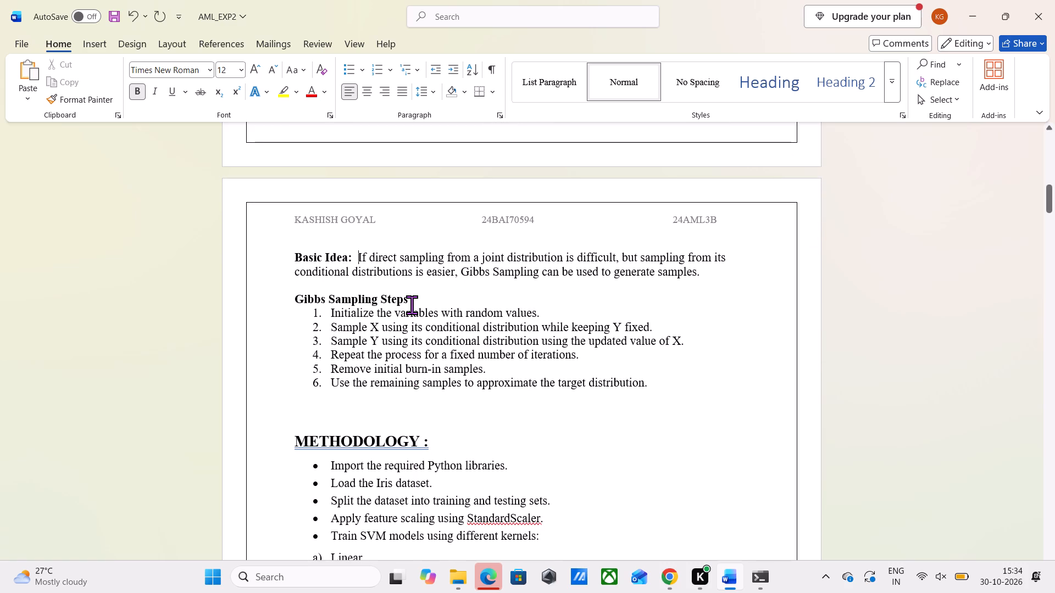
pyautogui.click(412, 305)
pyautogui.hotkey('shift', ':')
# Delete the two blank lines between the Gibbs Sampling Steps list and the METHODOLOGY heading.
pyautogui.scroll(-1, 435, 411)
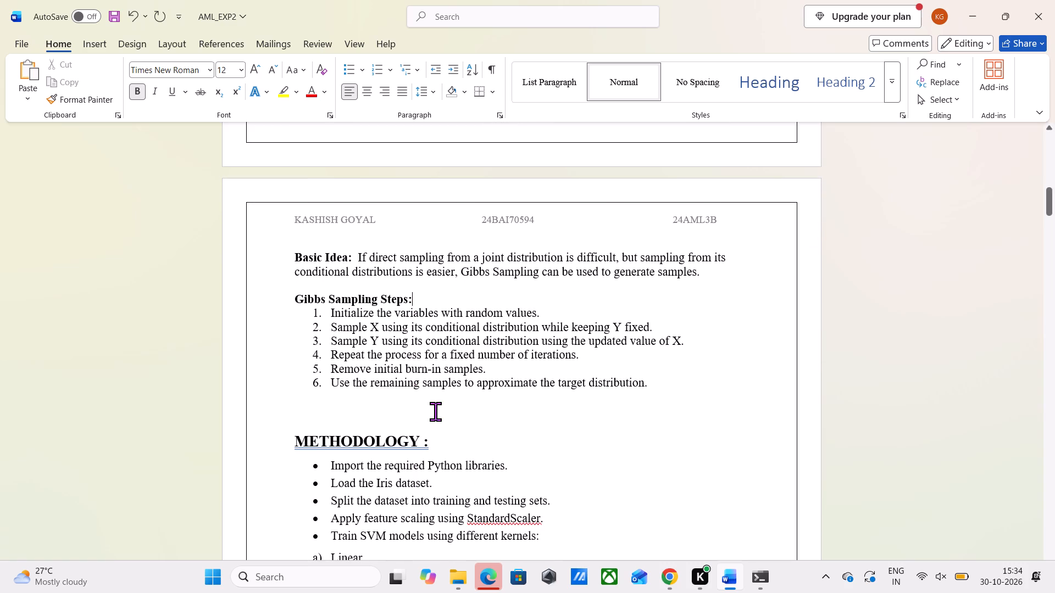
pyautogui.scroll(-1, 435, 411)
pyautogui.click(275, 329)
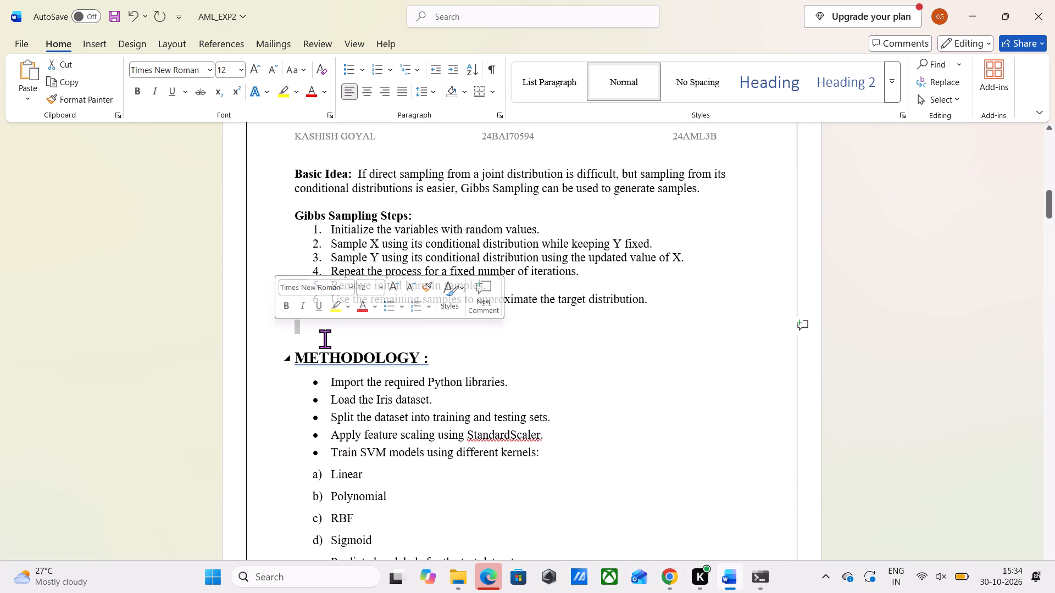
pyautogui.click(325, 339)
pyautogui.click(319, 331)
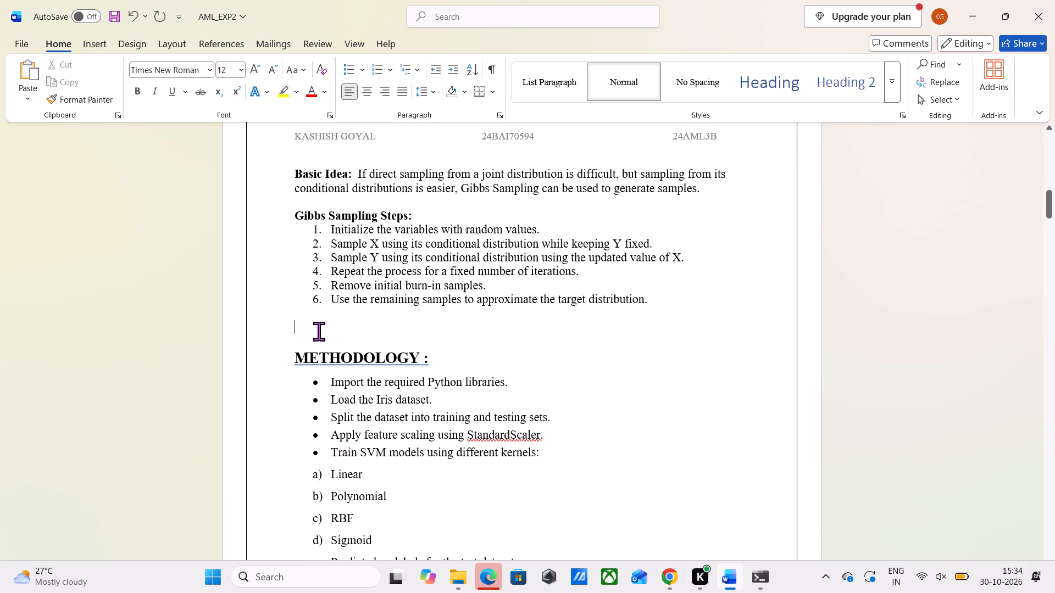
pyautogui.press('BackSpace')
pyautogui.press('BackSpace')
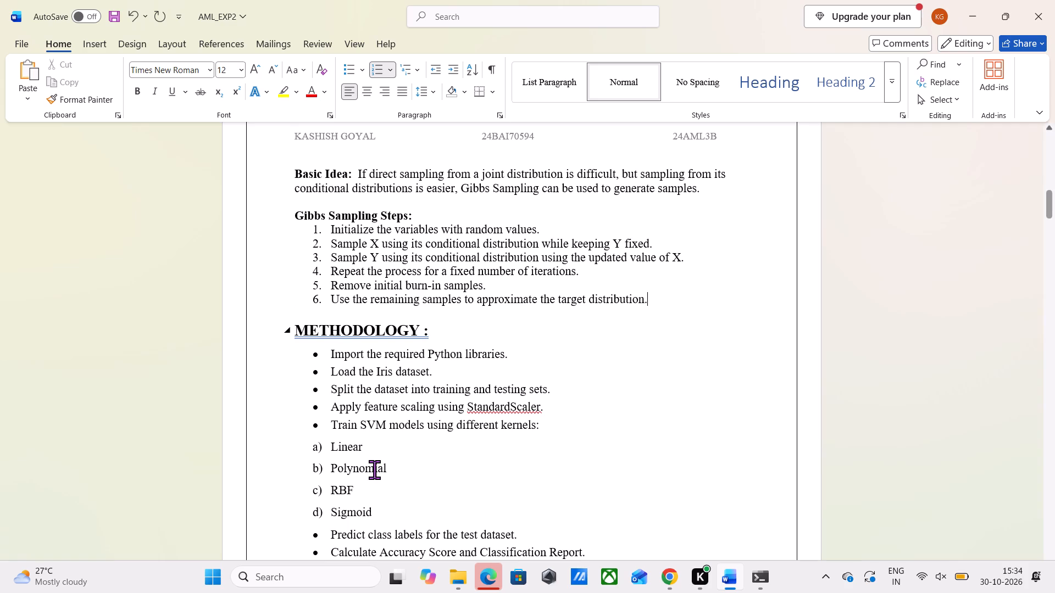
# Remove the space before the colon in the METHODOLOGY heading.
pyautogui.click(424, 328)
pyautogui.press('BackSpace')
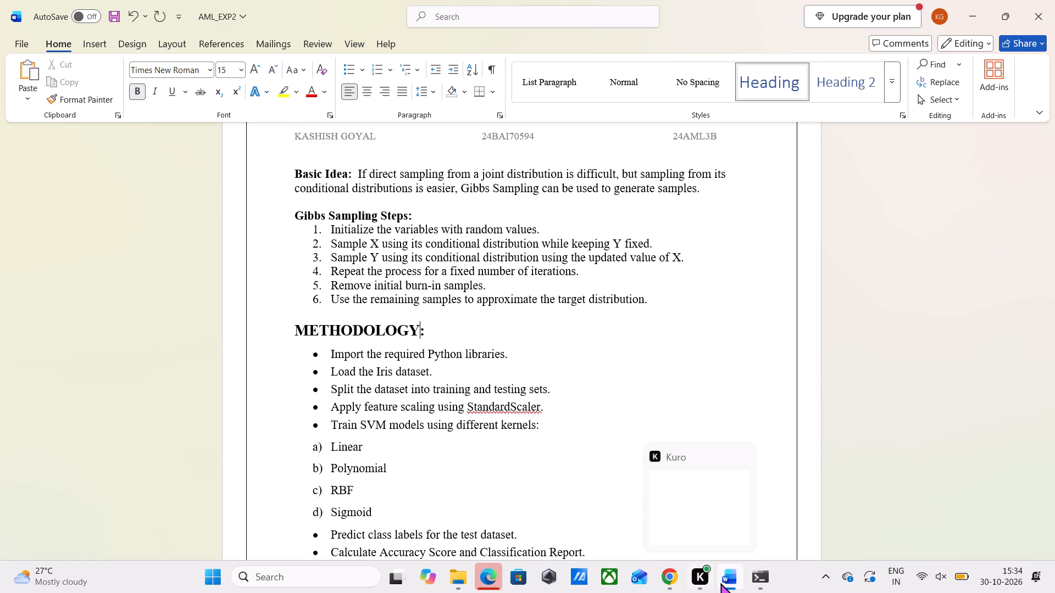
# Replace the SVM list under METHODOLOGY with the ten Gibbs Sampling methodology steps copied from the ChatGPT answer.
pyautogui.click(724, 582)
pyautogui.scroll(-2, 620, 433)
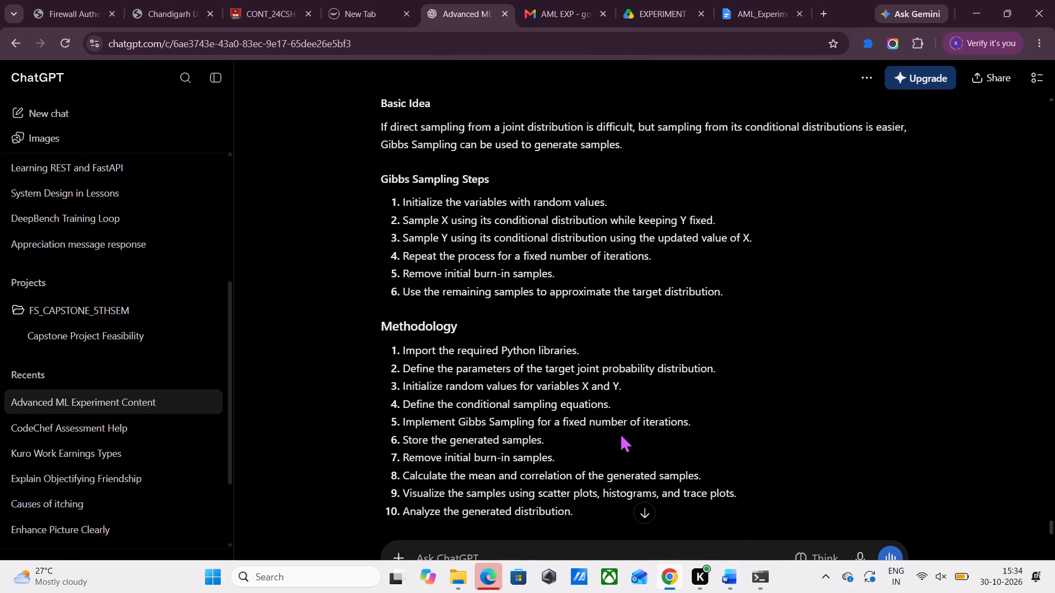
pyautogui.scroll(-2, 620, 433)
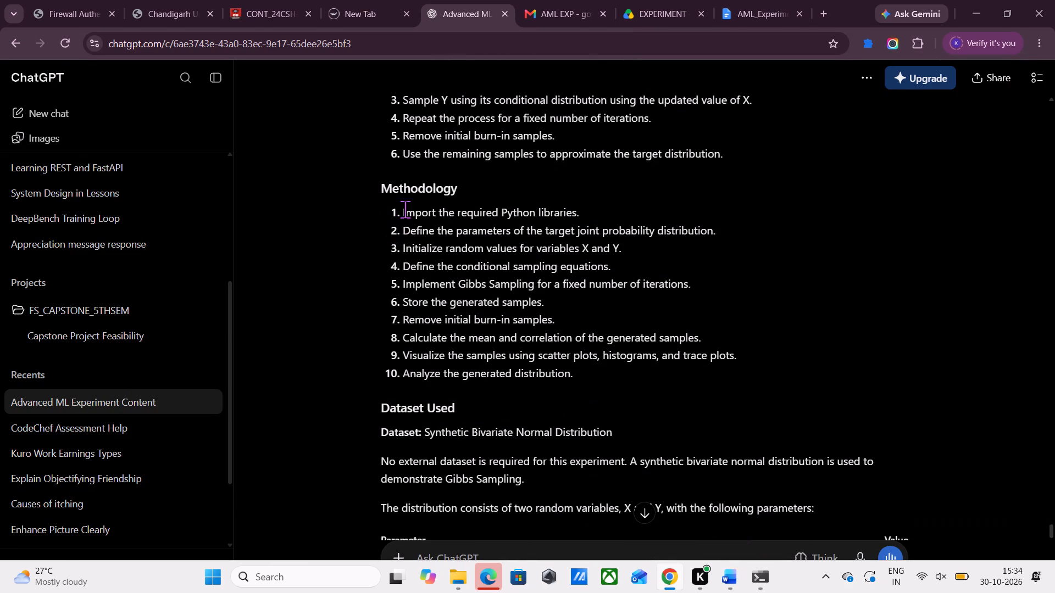
pyautogui.moveTo(402, 212); pyautogui.dragTo(574, 372)
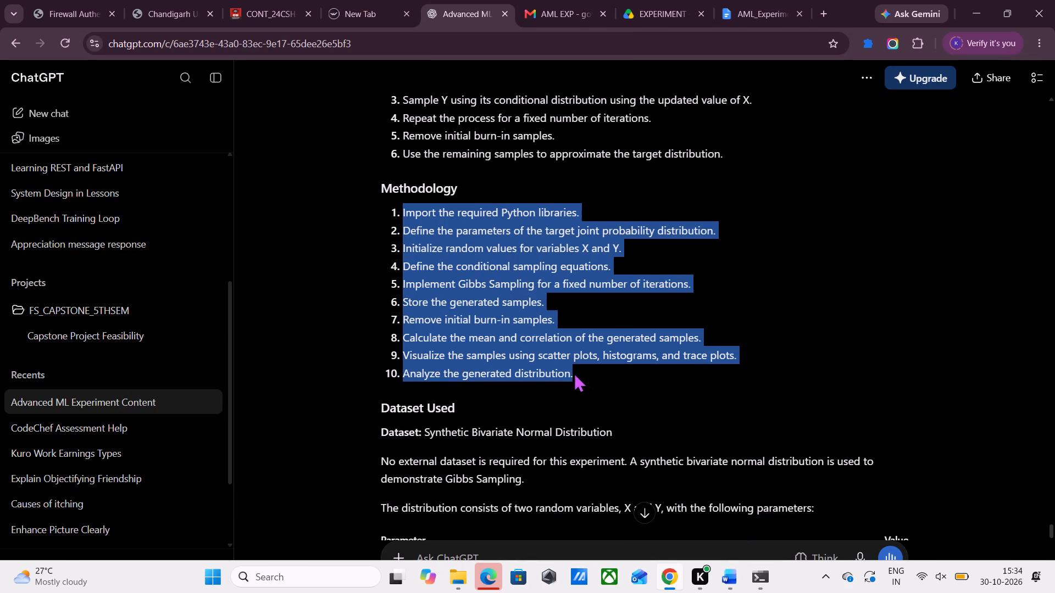
pyautogui.moveTo(574, 372); pyautogui.dragTo(571, 372)
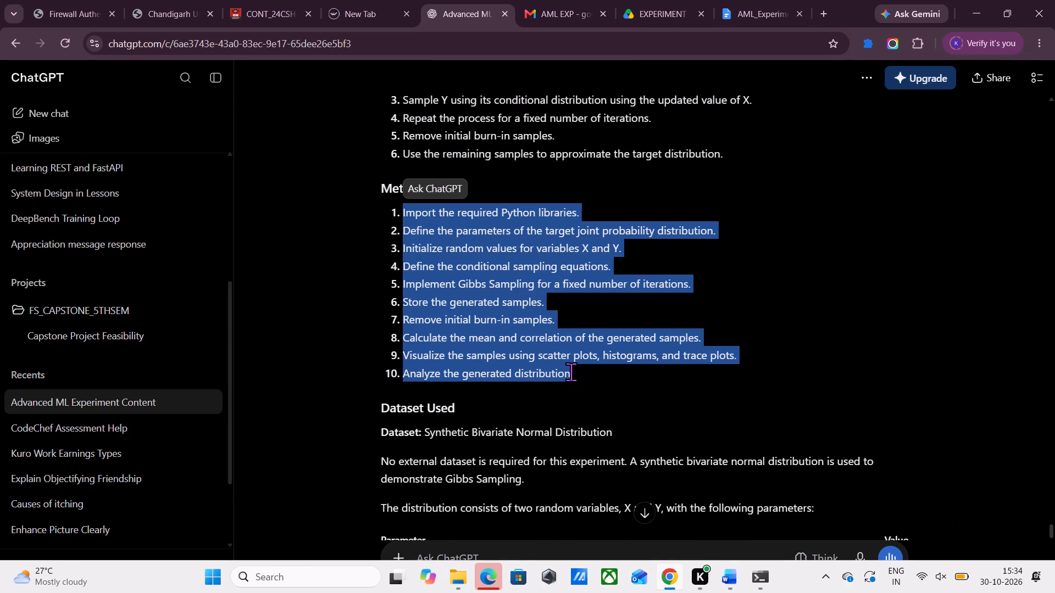
pyautogui.hotkey('ctrl', 'c')
pyautogui.click(728, 583)
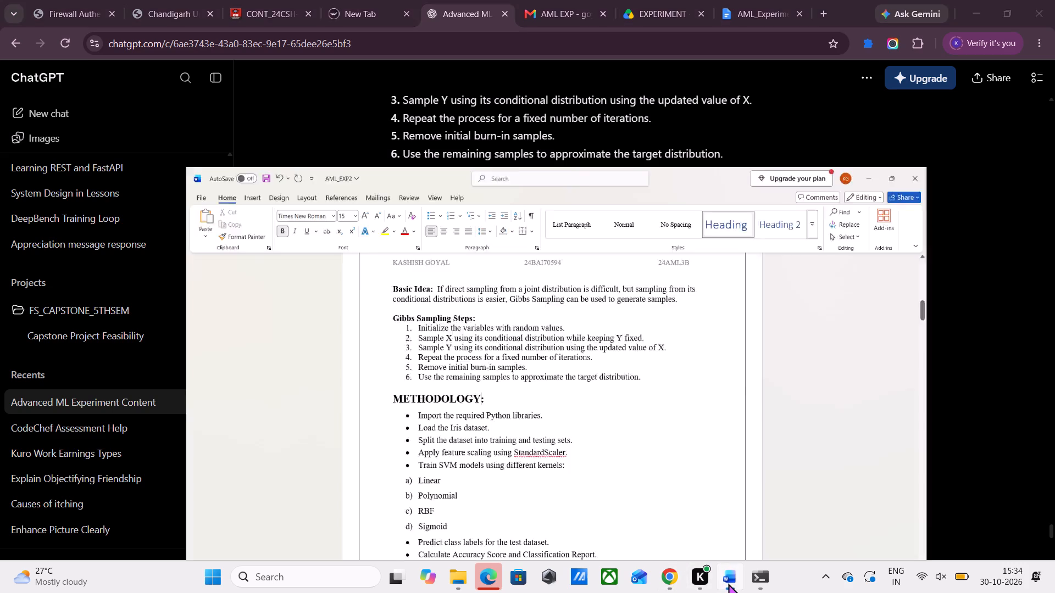
pyautogui.scroll(-1, 433, 390)
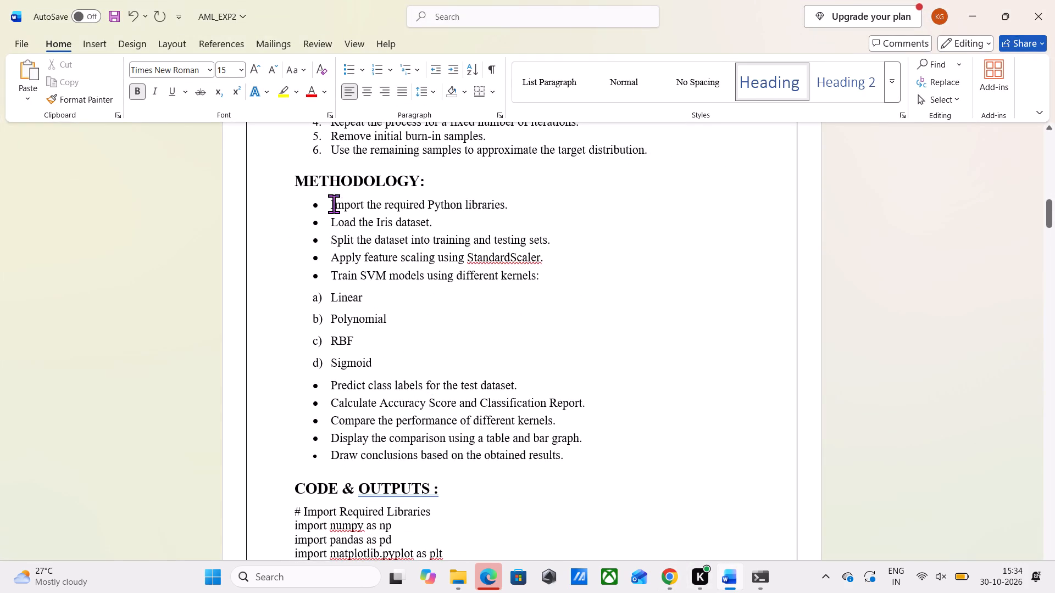
pyautogui.moveTo(333, 205); pyautogui.dragTo(563, 455)
pyautogui.press('BackSpace')
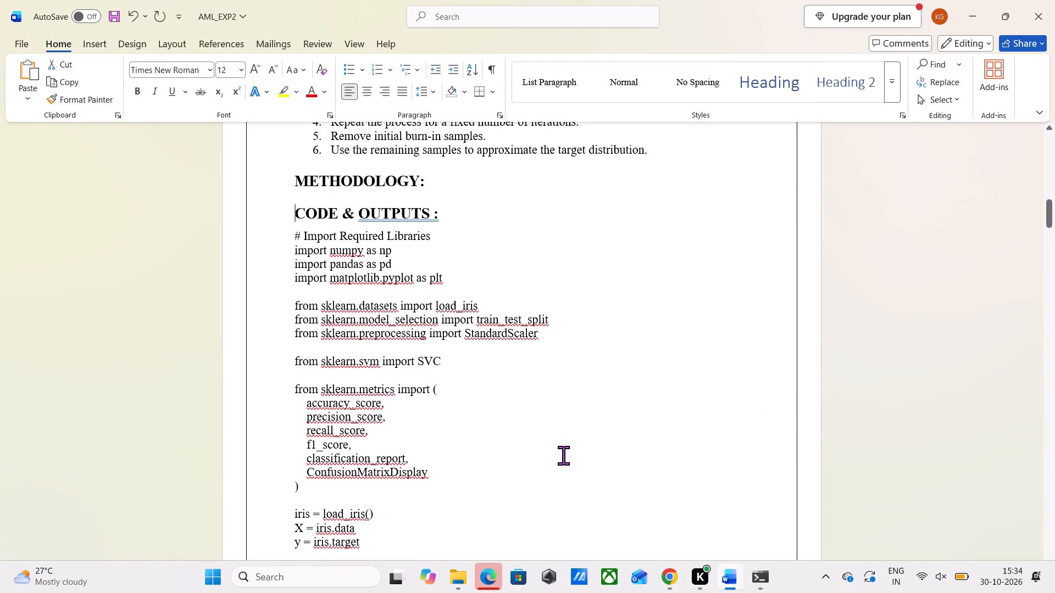
pyautogui.click(441, 181)
pyautogui.press('Return')
pyautogui.hotkey('ctrl', 'v')
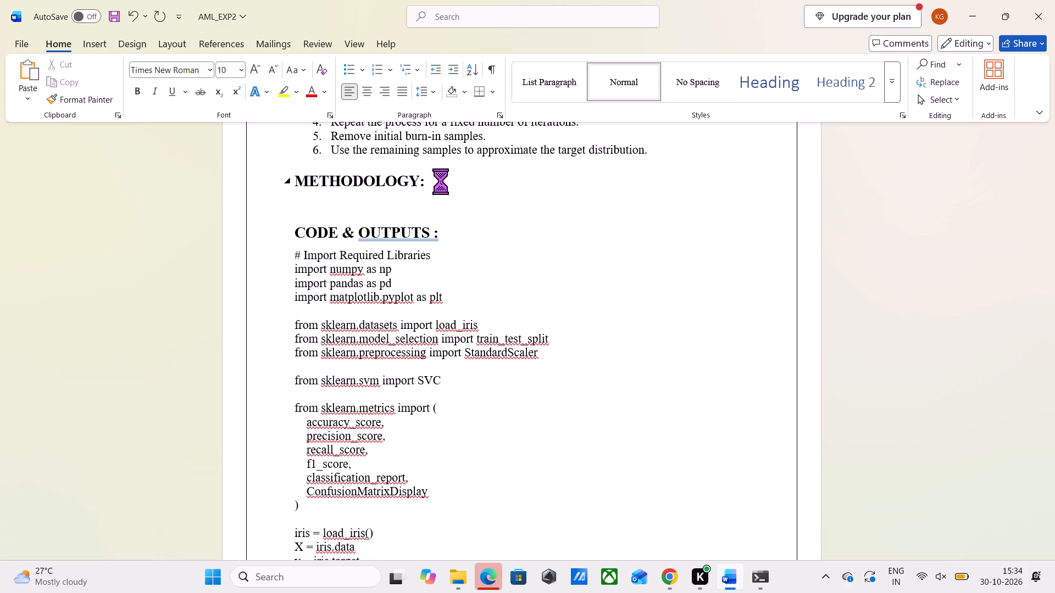
# Format the pasted METHODOLOGY lines as a numbered list at font size 12.
pyautogui.moveTo(476, 306); pyautogui.dragTo(331, 249)
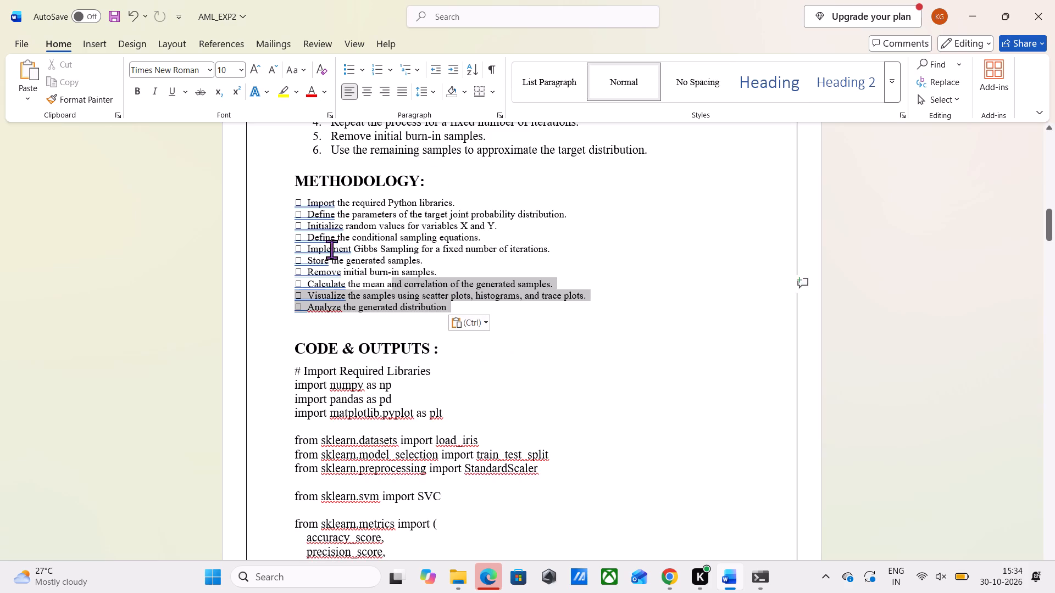
pyautogui.moveTo(331, 249); pyautogui.dragTo(297, 205)
pyautogui.click(348, 63)
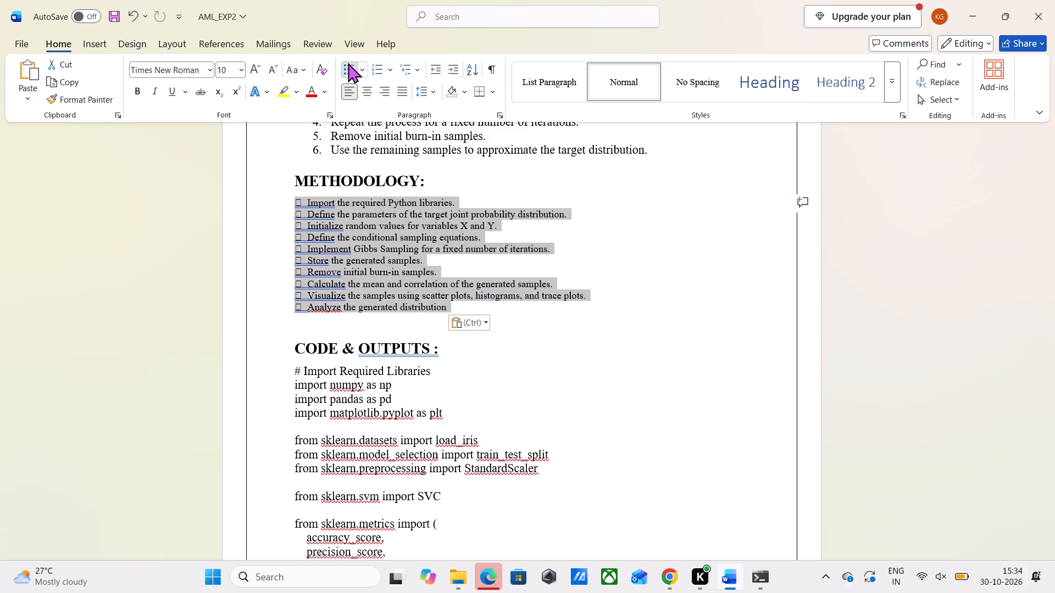
pyautogui.click(376, 70)
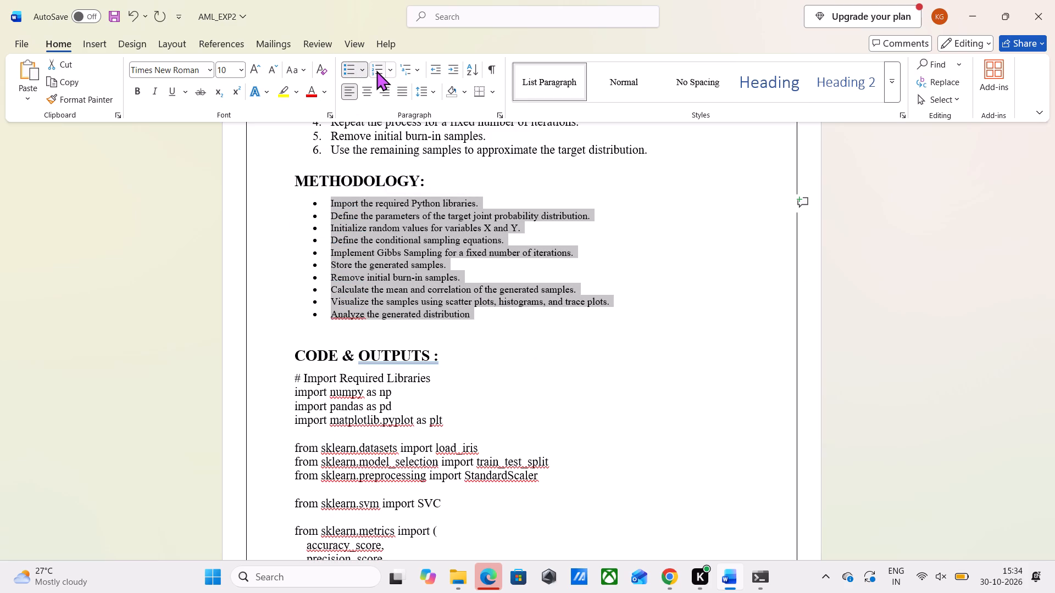
pyautogui.click(250, 69)
pyautogui.click(250, 69)
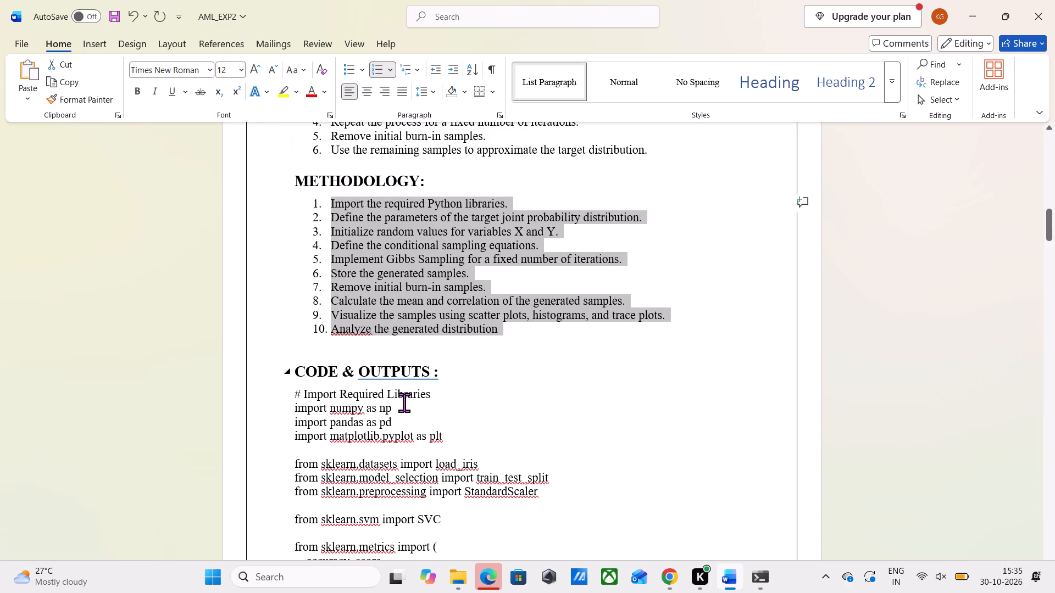
pyautogui.click(404, 402)
pyautogui.hscroll(1, 404, 402)
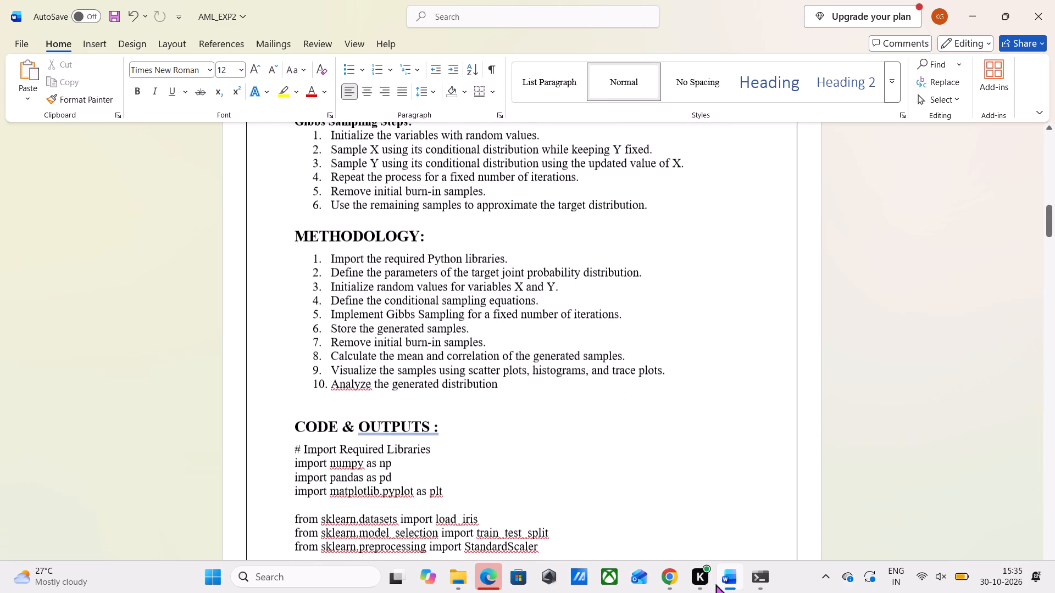
# Replace the SVM code under CODE & OUTPUTS with the complete Gibbs Sampling Python code from ChatGPT.
pyautogui.click(740, 577)
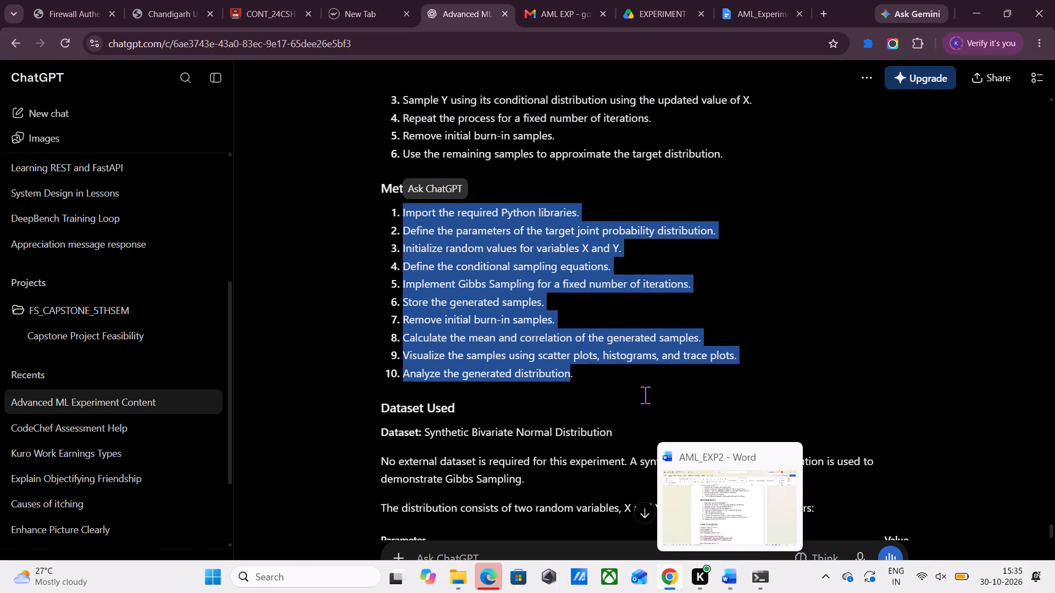
pyautogui.scroll(-6, 645, 395)
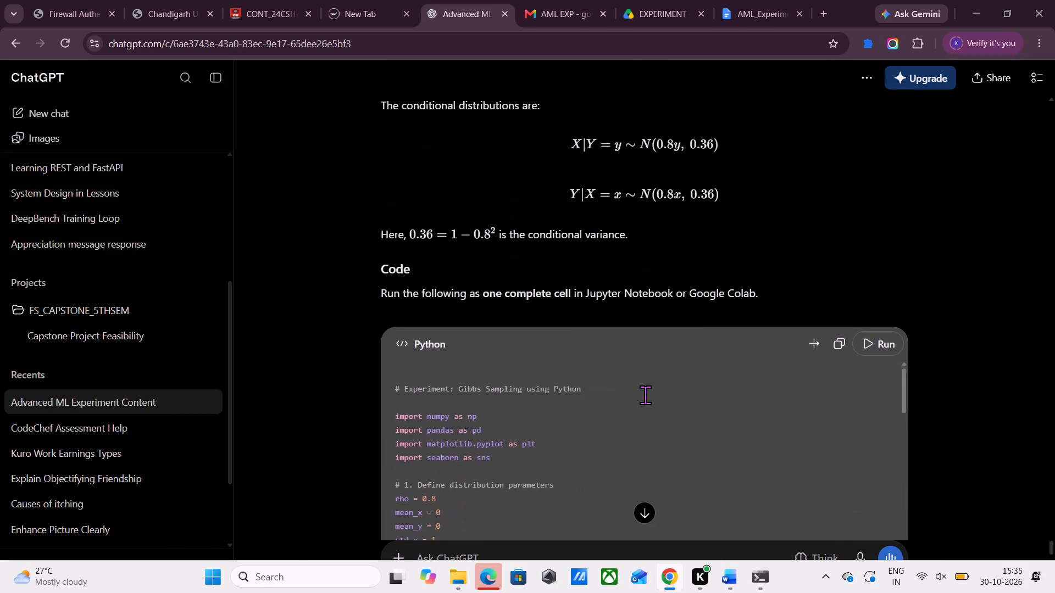
pyautogui.scroll(-2, 645, 395)
pyautogui.click(843, 340)
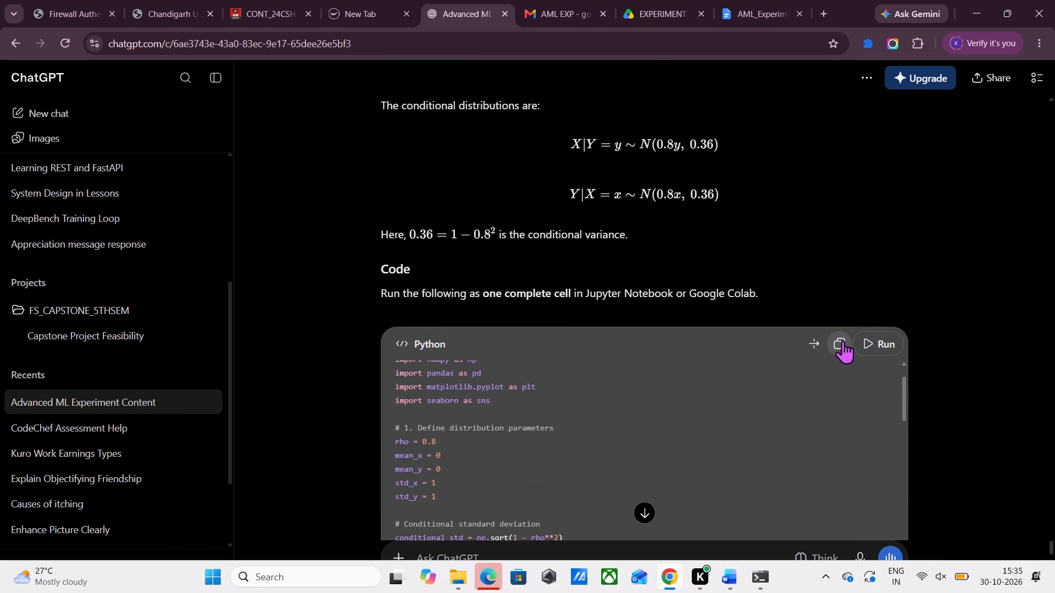
pyautogui.click(723, 579)
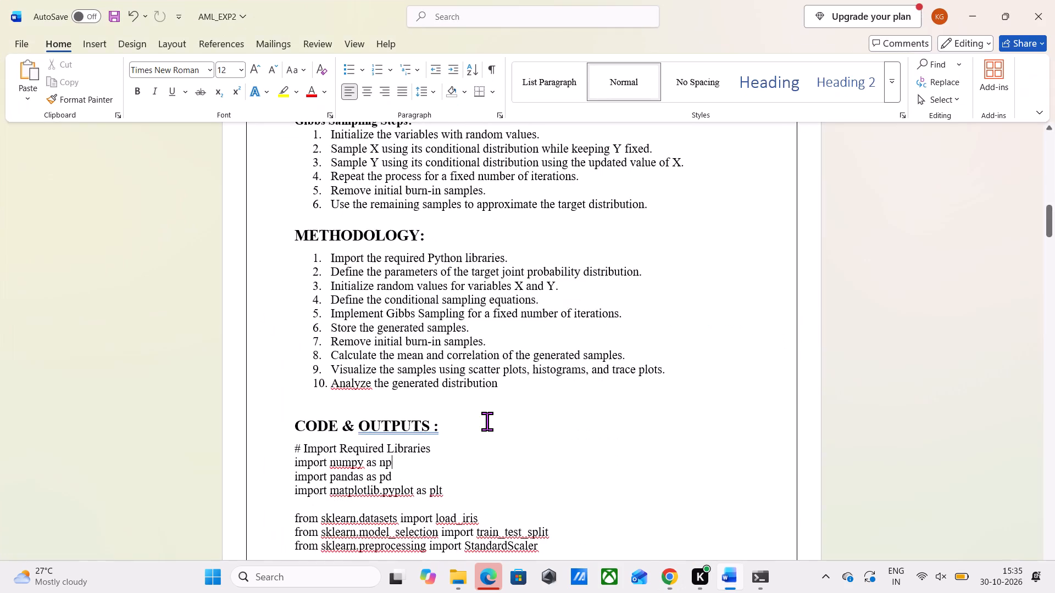
pyautogui.scroll(-2, 487, 421)
pyautogui.moveTo(295, 191); pyautogui.dragTo(348, 592)
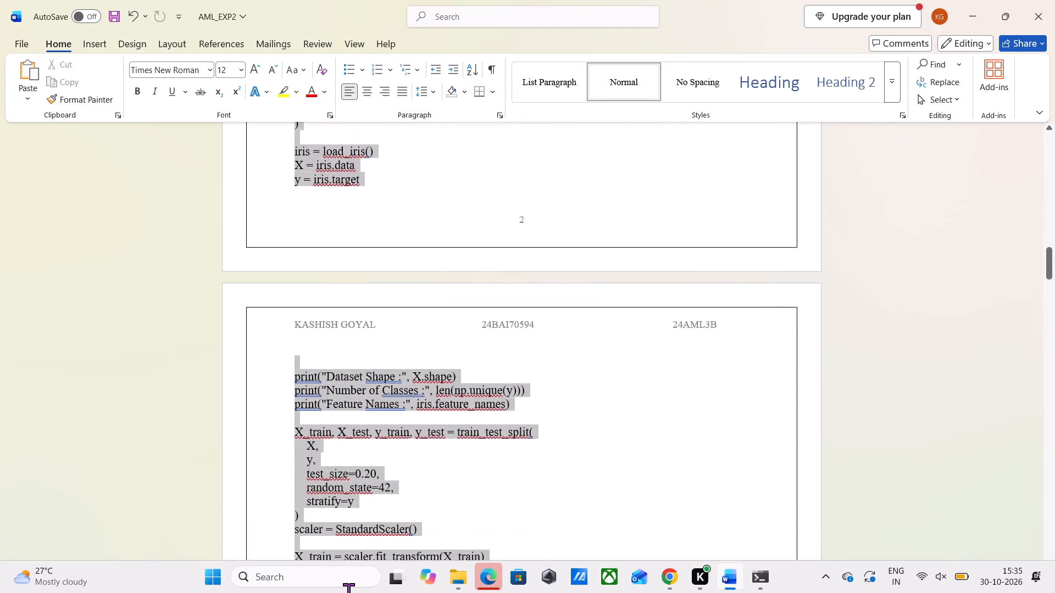
pyautogui.moveTo(348, 592); pyautogui.dragTo(347, 592)
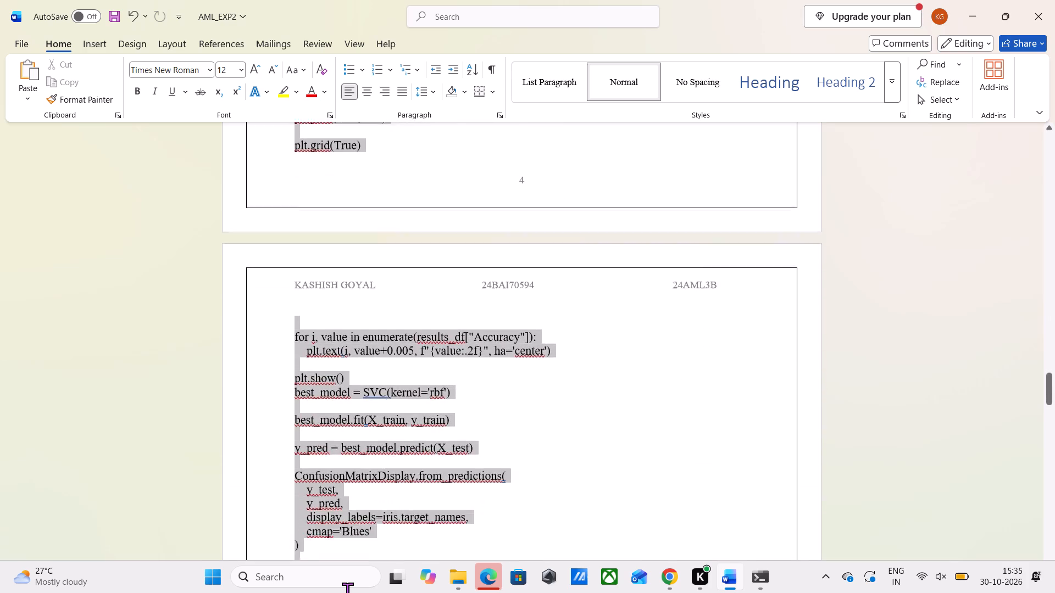
pyautogui.moveTo(347, 592); pyautogui.dragTo(342, 259)
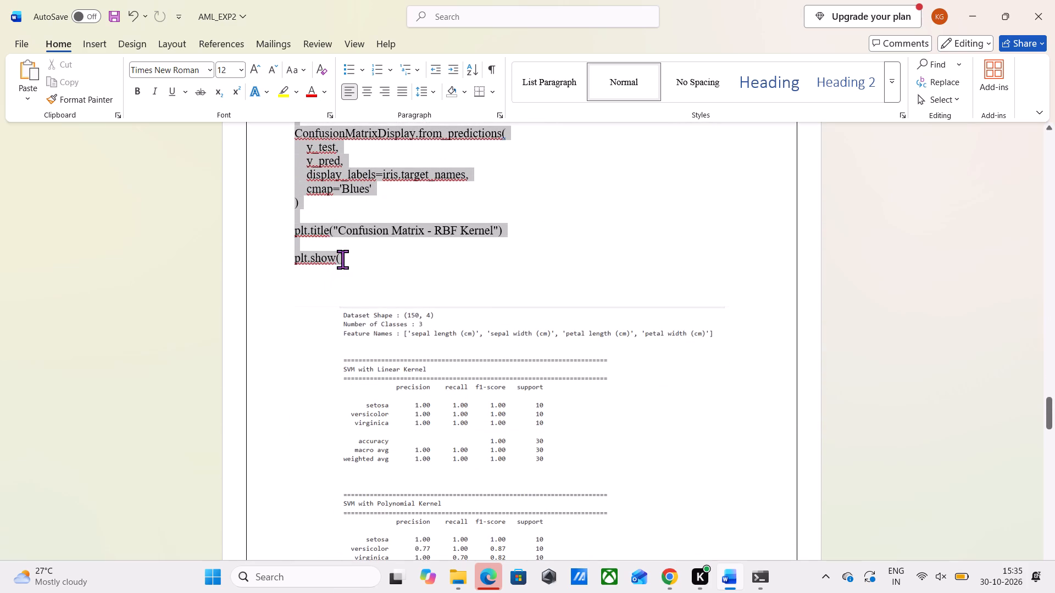
pyautogui.moveTo(342, 259); pyautogui.dragTo(343, 260)
pyautogui.hotkey('ctrl', 'v')
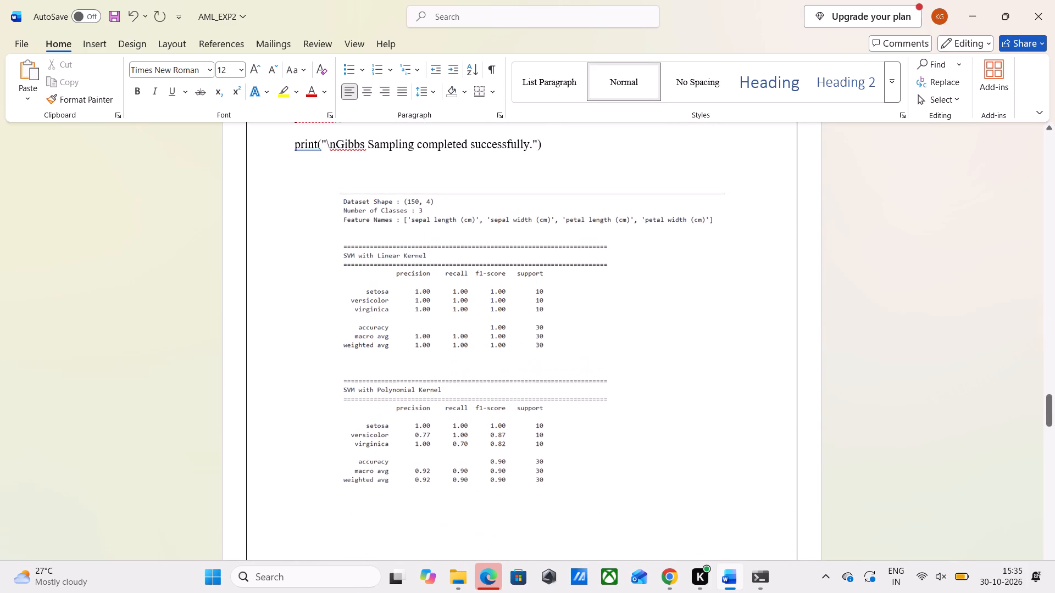
# Delete the old SVM output images between the Gibbs Sampling code and the RESULT heading.
pyautogui.click(468, 449)
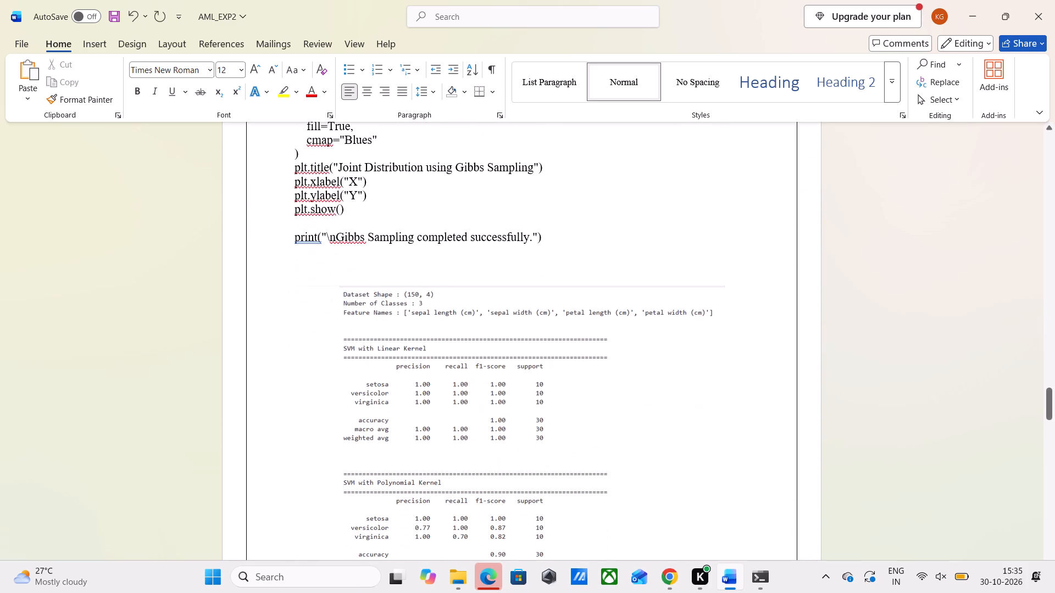
pyautogui.press('BackSpace')
pyautogui.scroll(-1, 468, 449)
pyautogui.click(496, 329)
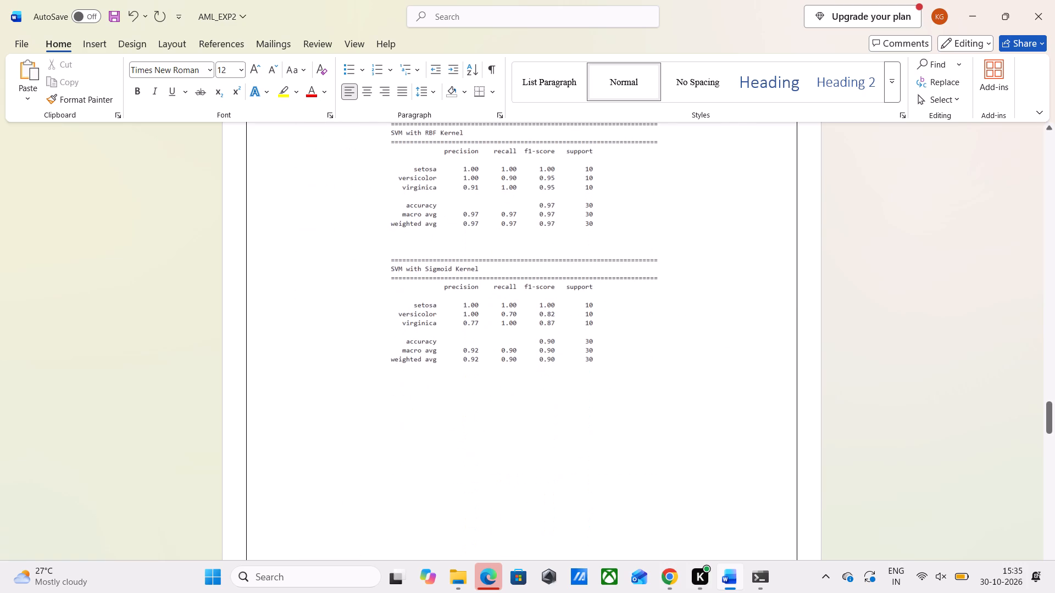
pyautogui.press('BackSpace')
pyautogui.click(496, 329)
pyautogui.press('BackSpace')
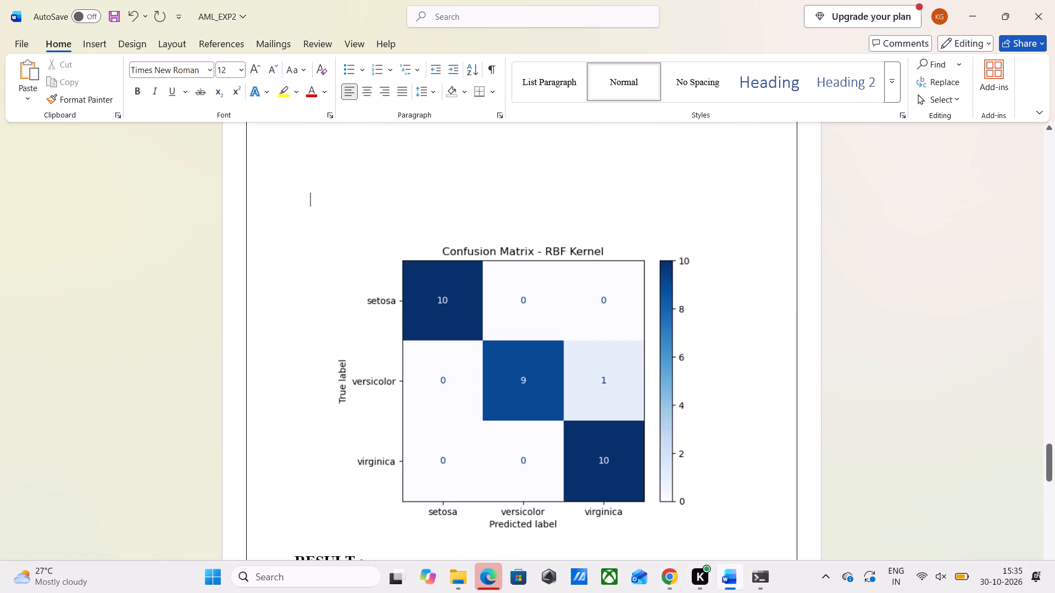
pyautogui.click(496, 329)
pyautogui.press('BackSpace')
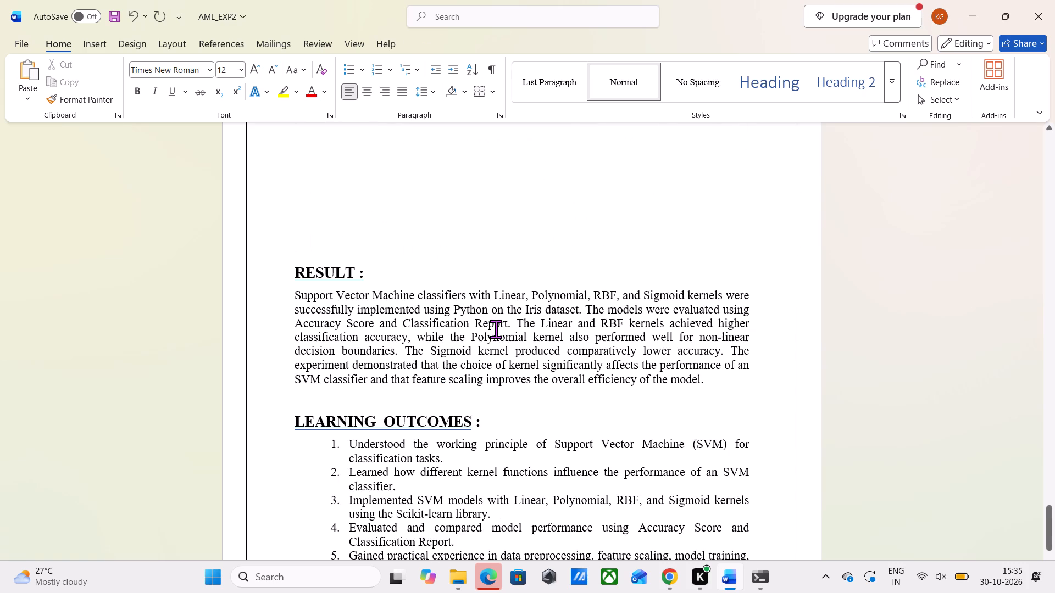
pyautogui.scroll(2, 496, 329)
pyautogui.scroll(-2, 496, 329)
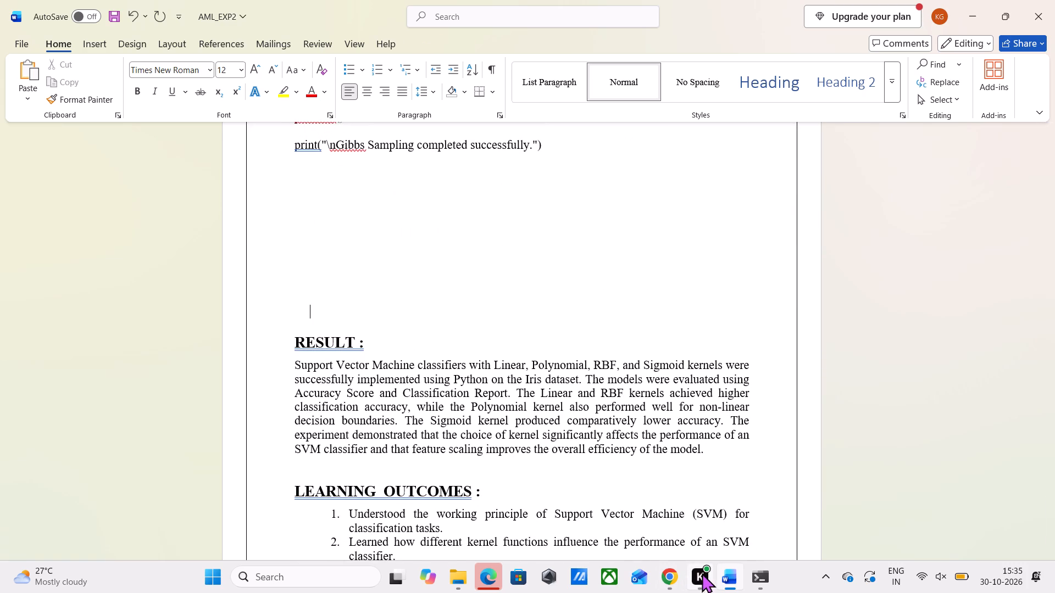
# Create a new Python notebook in Jupyter and paste the Gibbs Sampling code into its first cell.
pyautogui.click(725, 584)
pyautogui.scroll(-5, 546, 362)
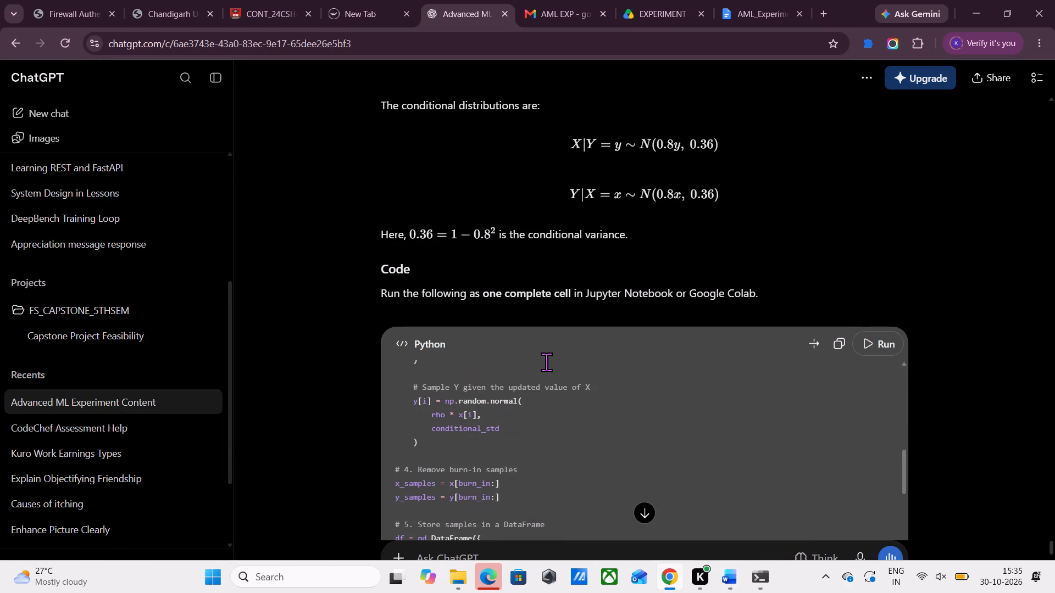
pyautogui.click(482, 580)
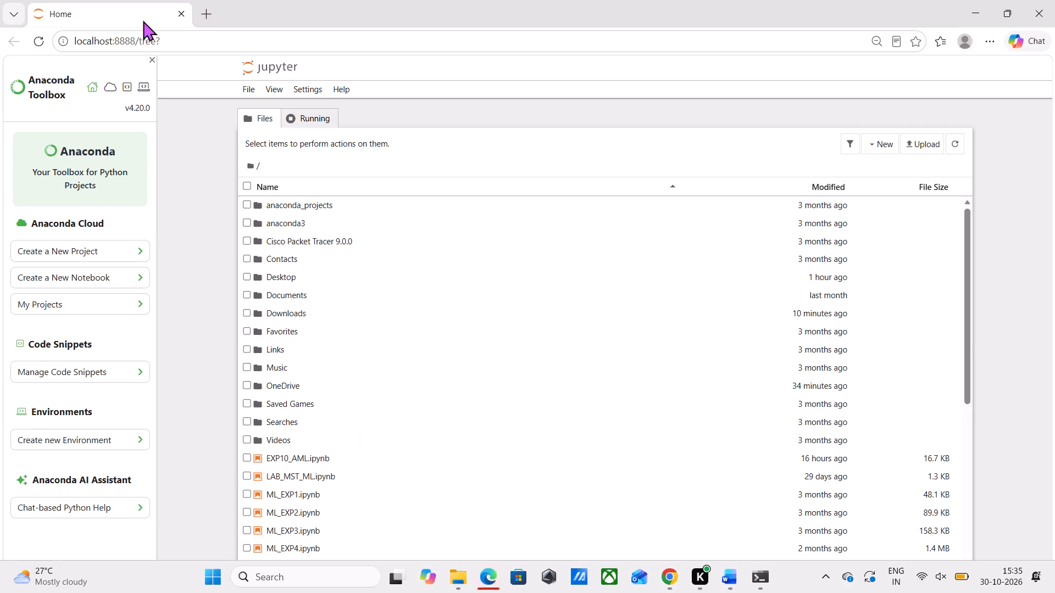
pyautogui.click(882, 142)
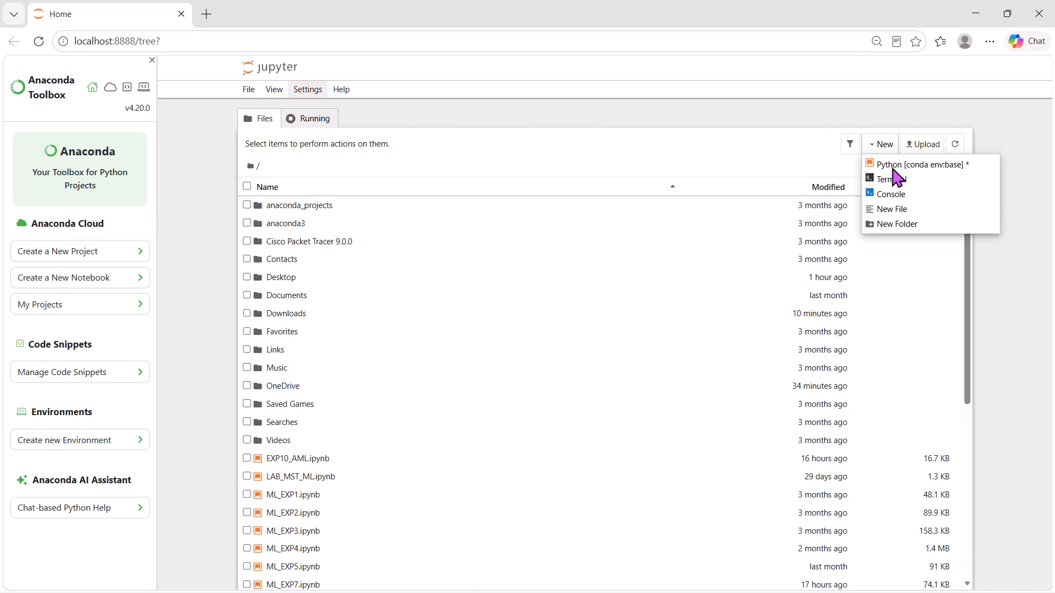
pyautogui.click(892, 163)
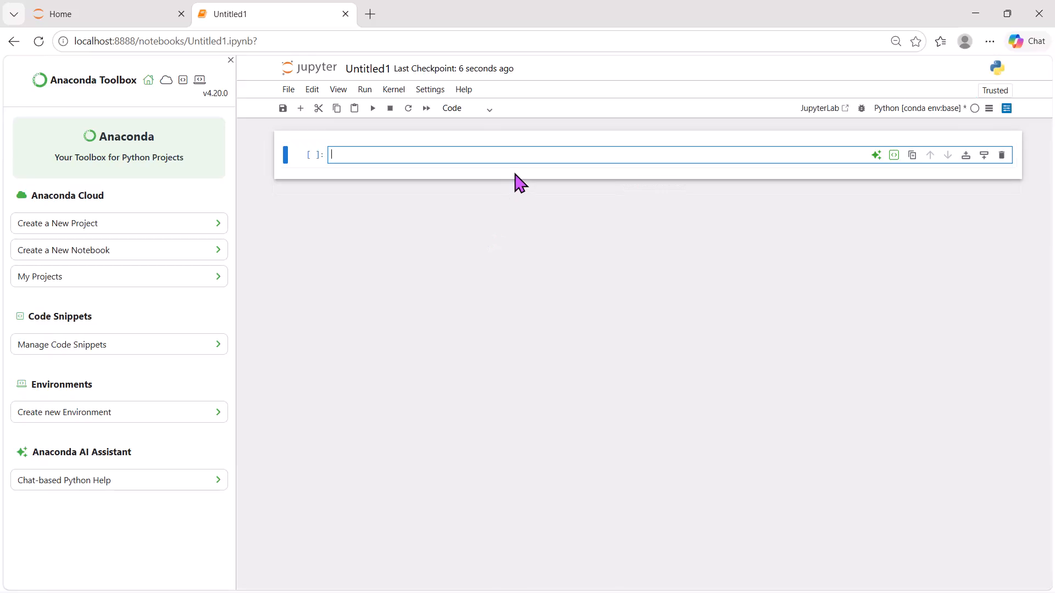
pyautogui.hotkey('ctrl', 'v')
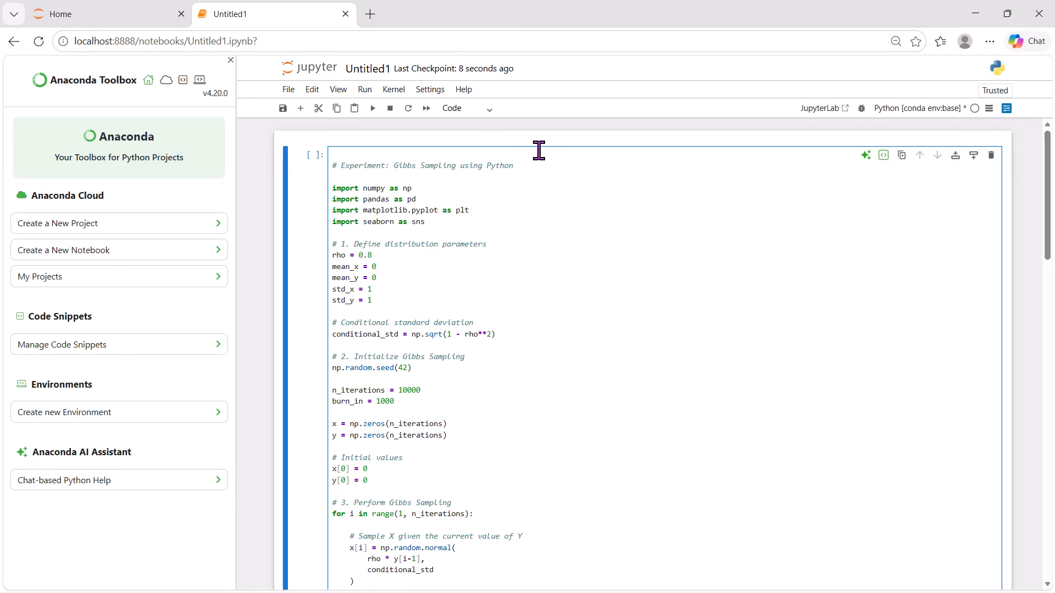
# Remove the "# Experiment: Gibbs Sampling using Python" comment from the code cell and run the cell.
pyautogui.moveTo(531, 161); pyautogui.dragTo(318, 156)
pyautogui.press('BackSpace')
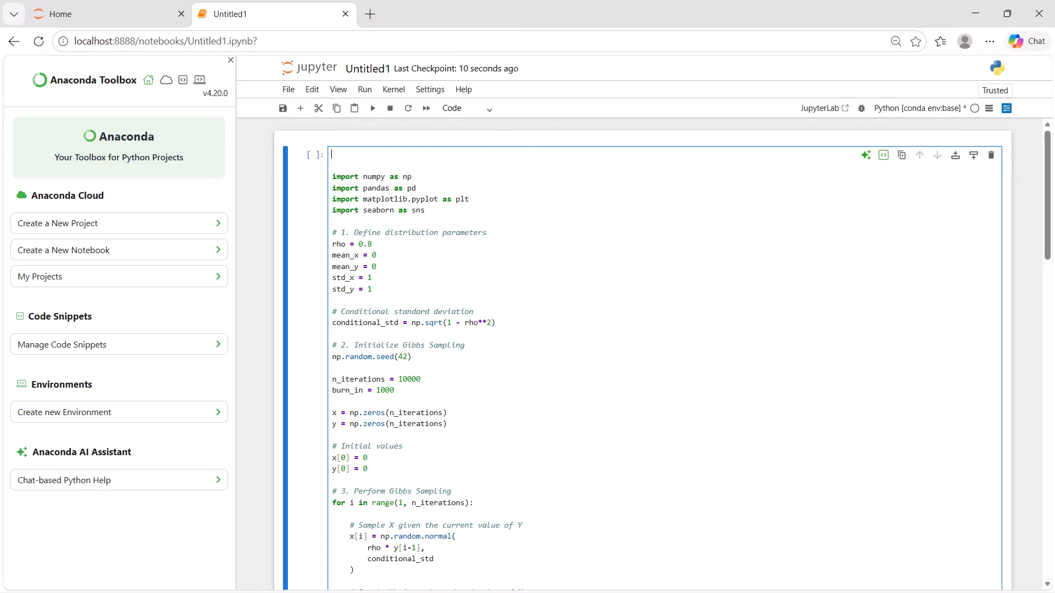
pyautogui.hotkey('shift', 'Return')
pyautogui.scroll(11, 557, 443)
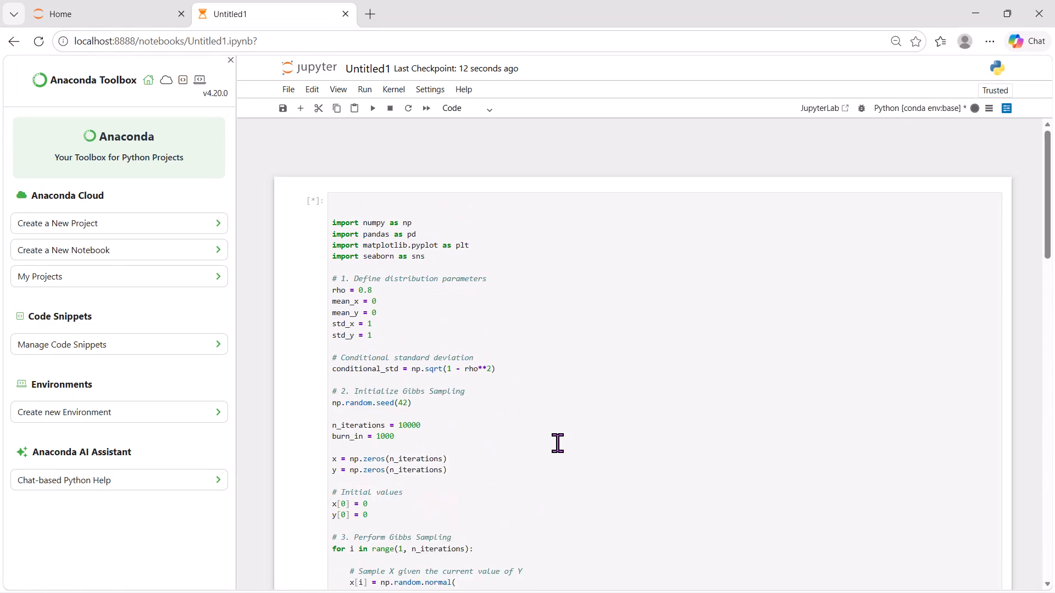
# Rename the Untitled1 notebook as EXP7_ML_K.ipynb.
pyautogui.click(357, 69)
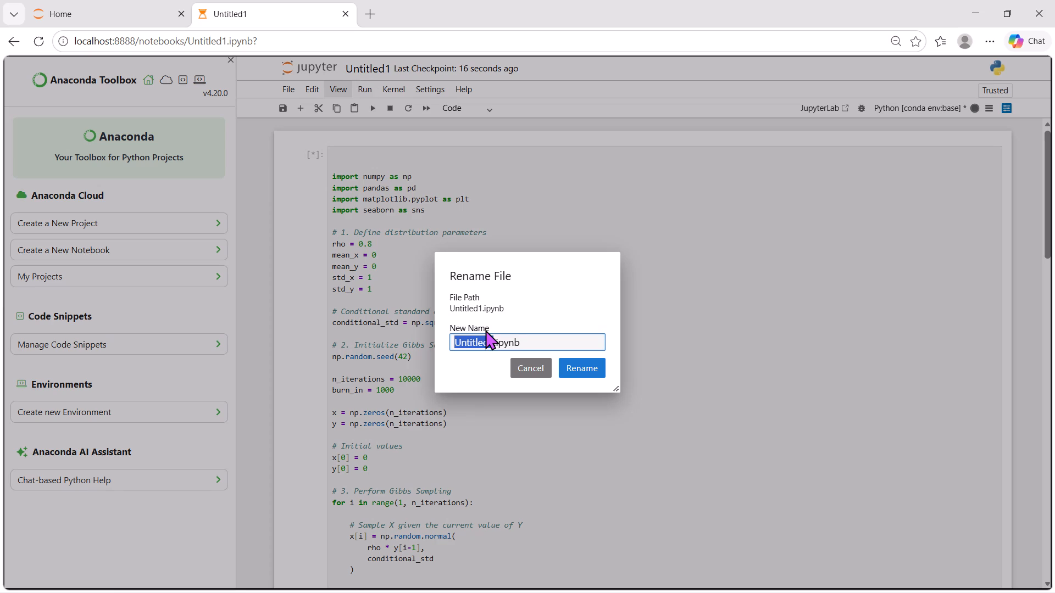
pyautogui.press('e')
pyautogui.write('XP')
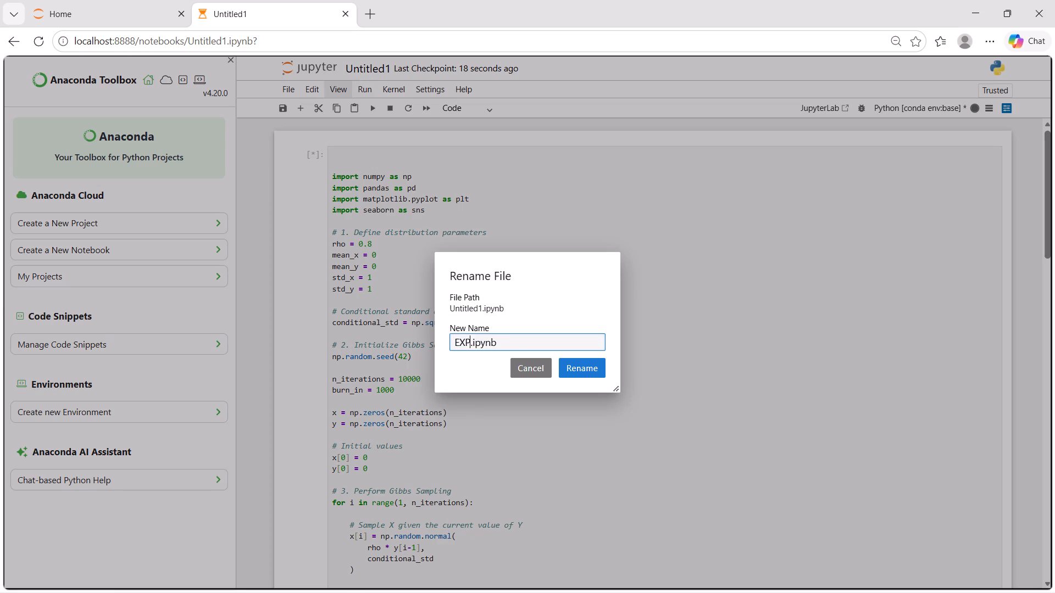
pyautogui.press('7')
pyautogui.hotkey('shift', '_')
pyautogui.write('ML')
pyautogui.press('BackSpace')
pyautogui.write('L_K')
pyautogui.press('Return')
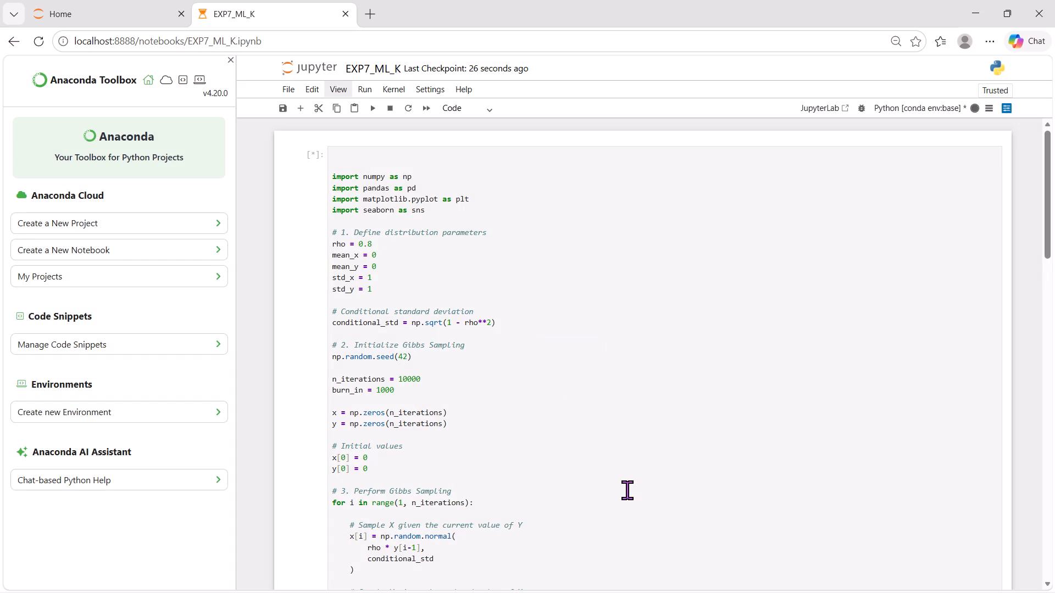
# Check the Jupyter home file list for the renamed EXP7_ML_K notebook and return to the notebook.
pyautogui.click(61, 2)
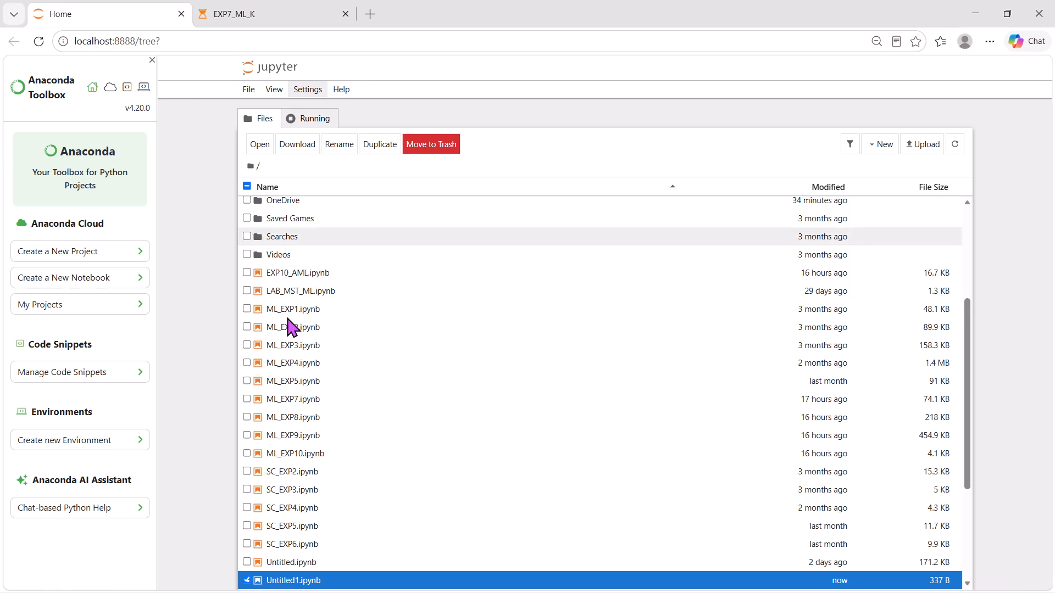
pyautogui.scroll(-3, 287, 317)
pyautogui.click(273, 1)
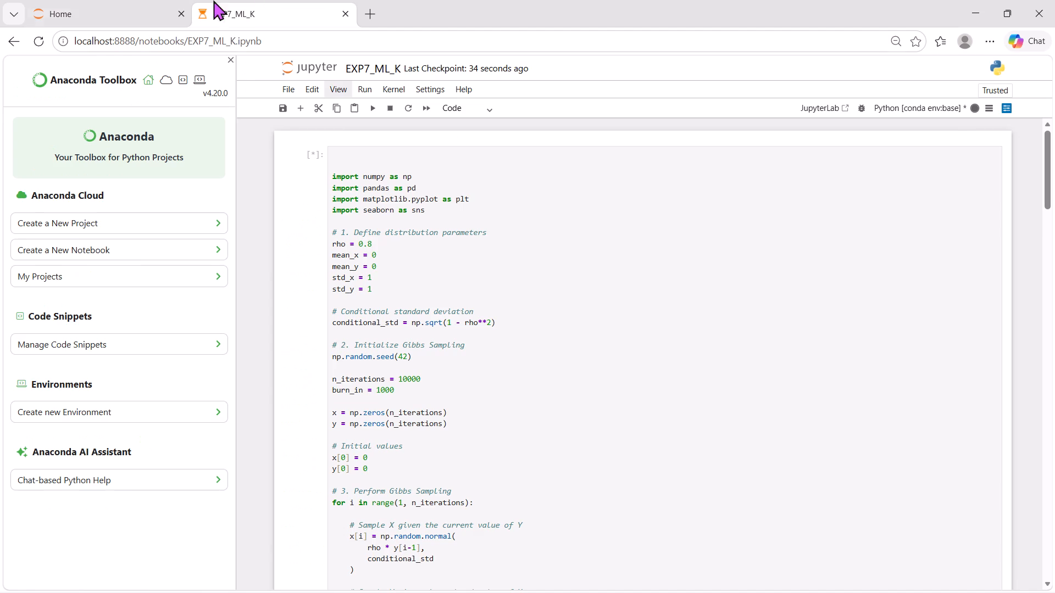
pyautogui.click(134, 0)
pyautogui.scroll(2, 329, 339)
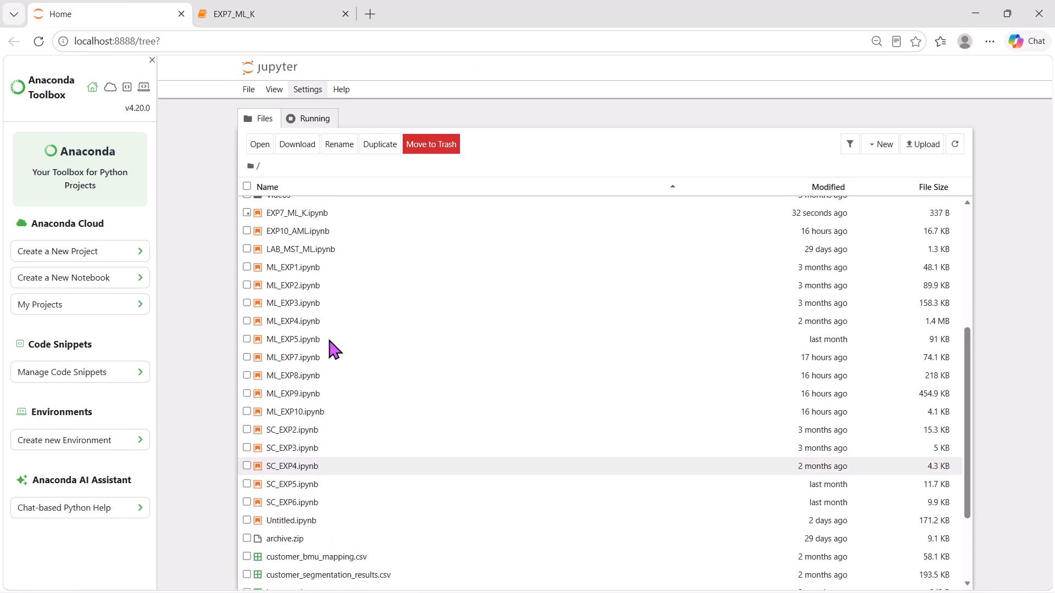
pyautogui.scroll(1, 329, 339)
pyautogui.click(288, 0)
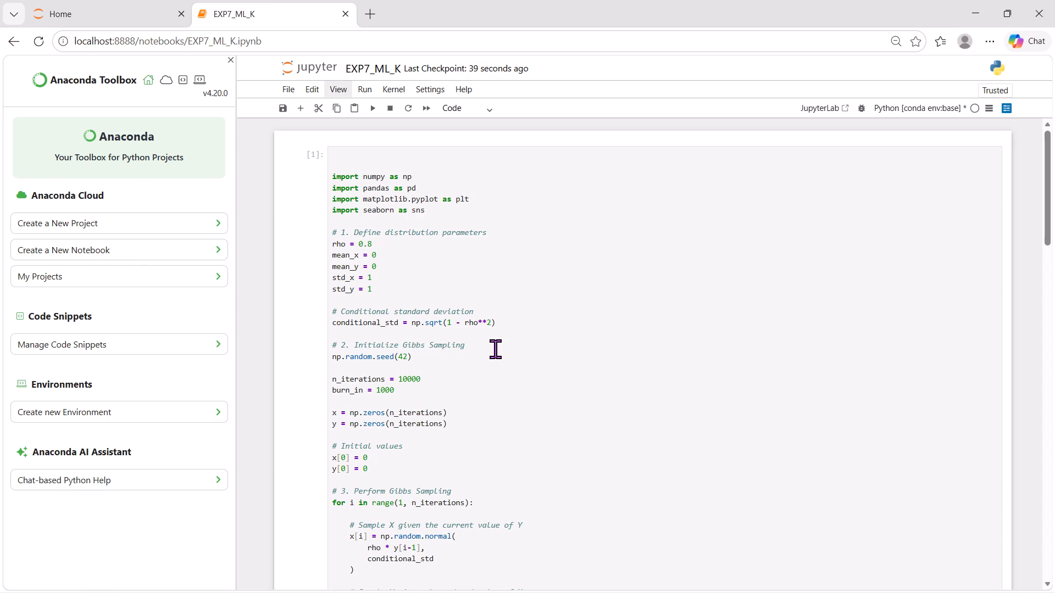
# Split the Gibbs Sampling code cell and look over its printed results and scatter plot.
pyautogui.scroll(-9, 495, 349)
pyautogui.scroll(2, 495, 349)
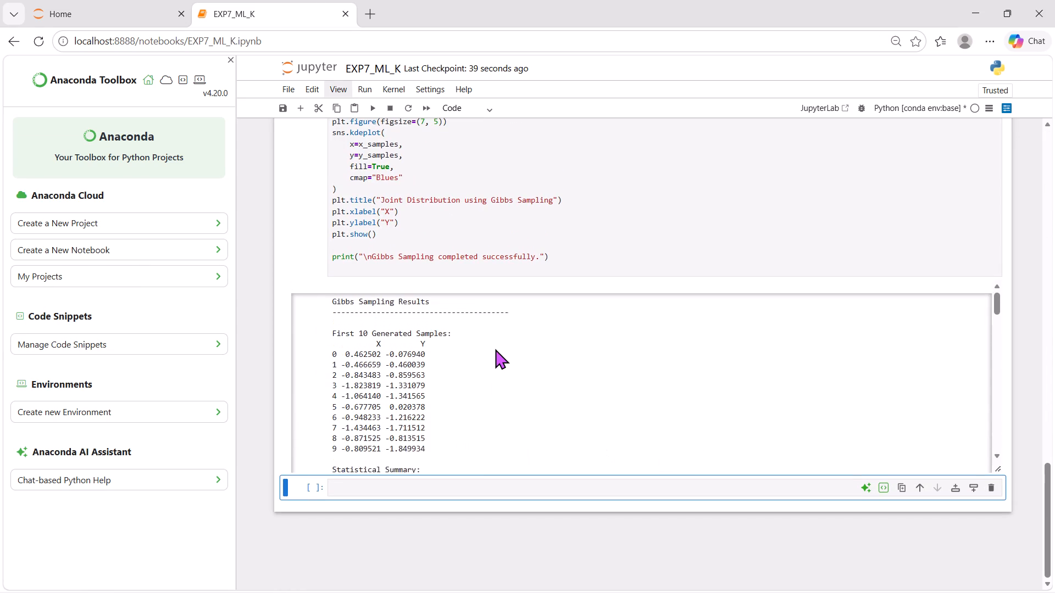
pyautogui.rightClick(563, 398)
pyautogui.click(630, 235)
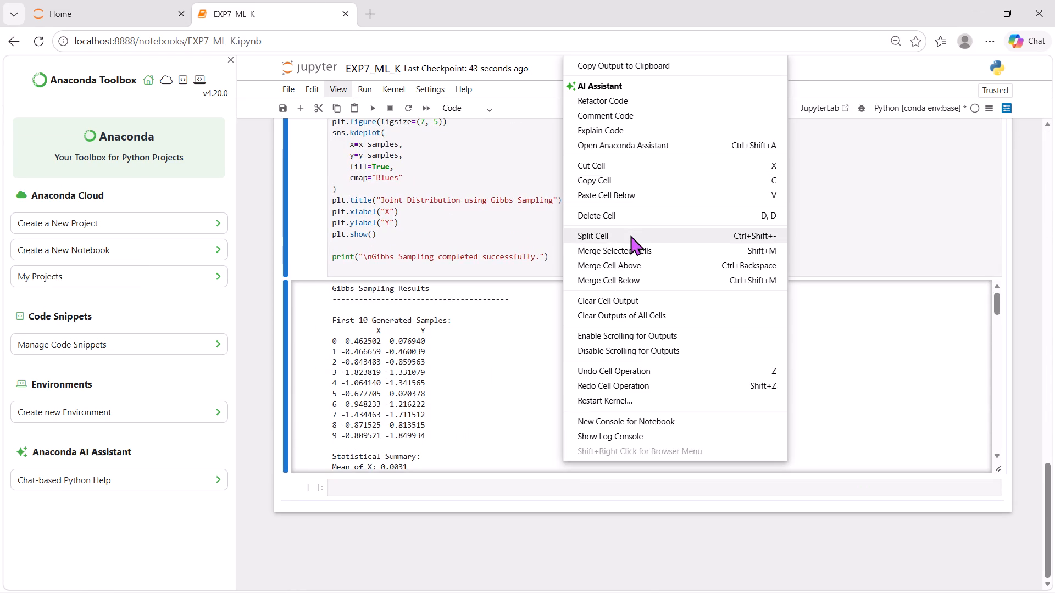
pyautogui.scroll(7, 559, 324)
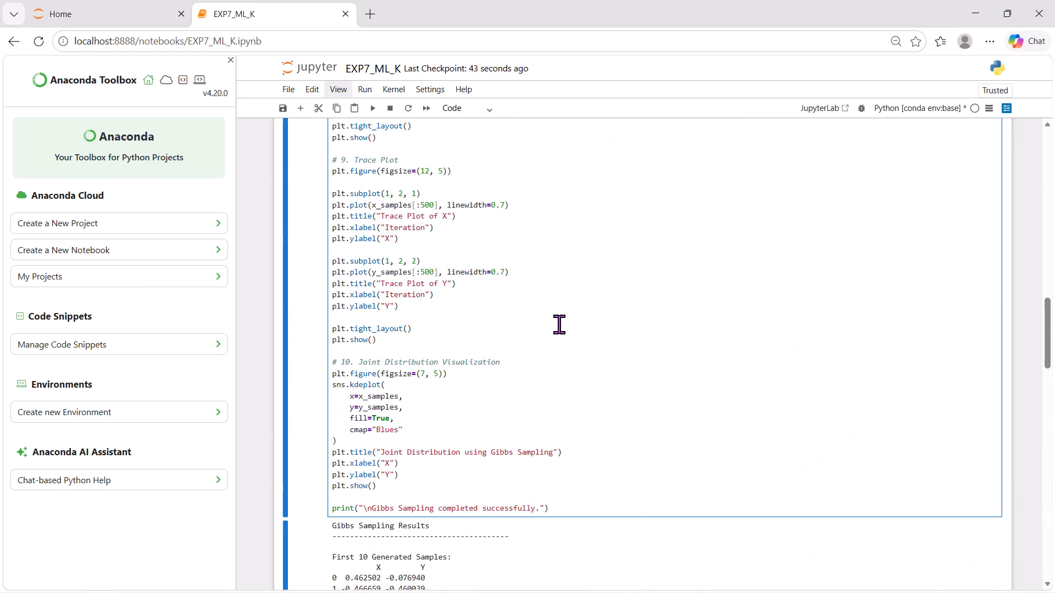
pyautogui.scroll(2, 559, 324)
pyautogui.scroll(-12, 559, 324)
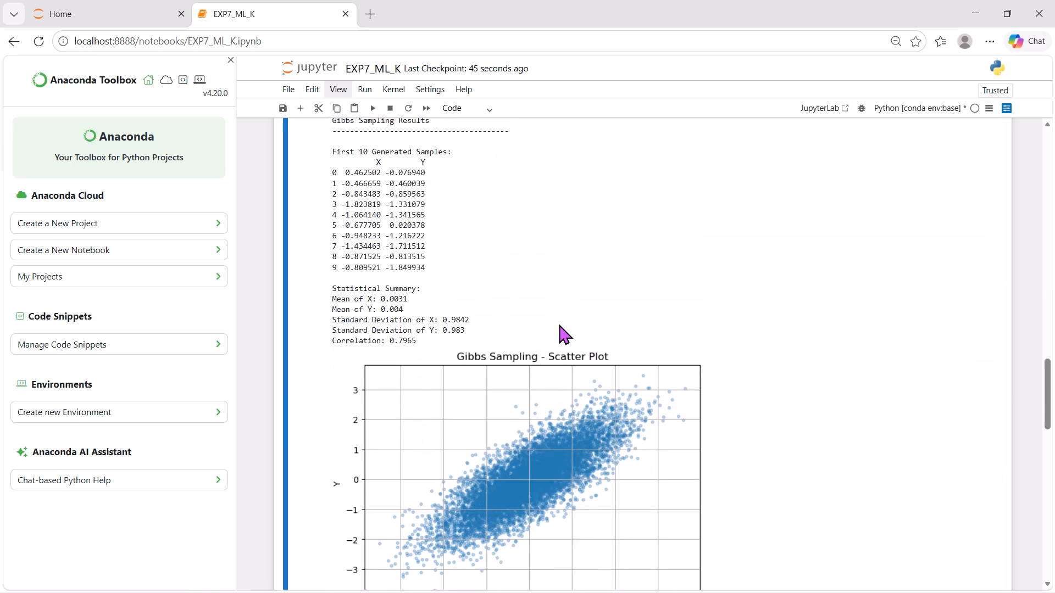
pyautogui.scroll(1, 559, 324)
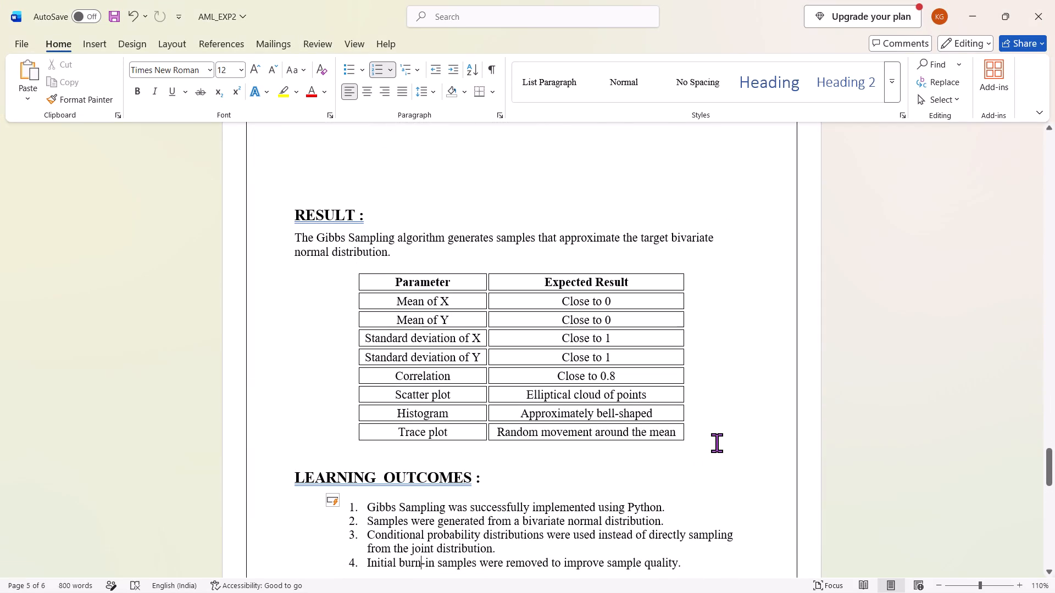
pyautogui.click(717, 443)
pyautogui.press('Return')
pyautogui.hotkey('ctrl', 'v')
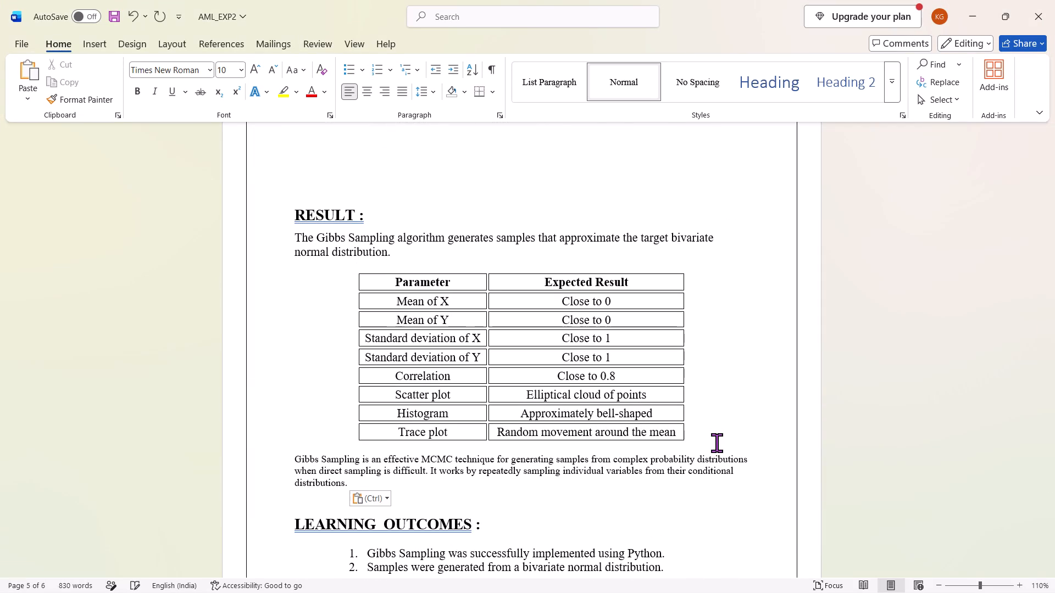
# Set the font size of the inserted conclusion paragraph to 12.
pyautogui.moveTo(293, 459); pyautogui.dragTo(352, 487)
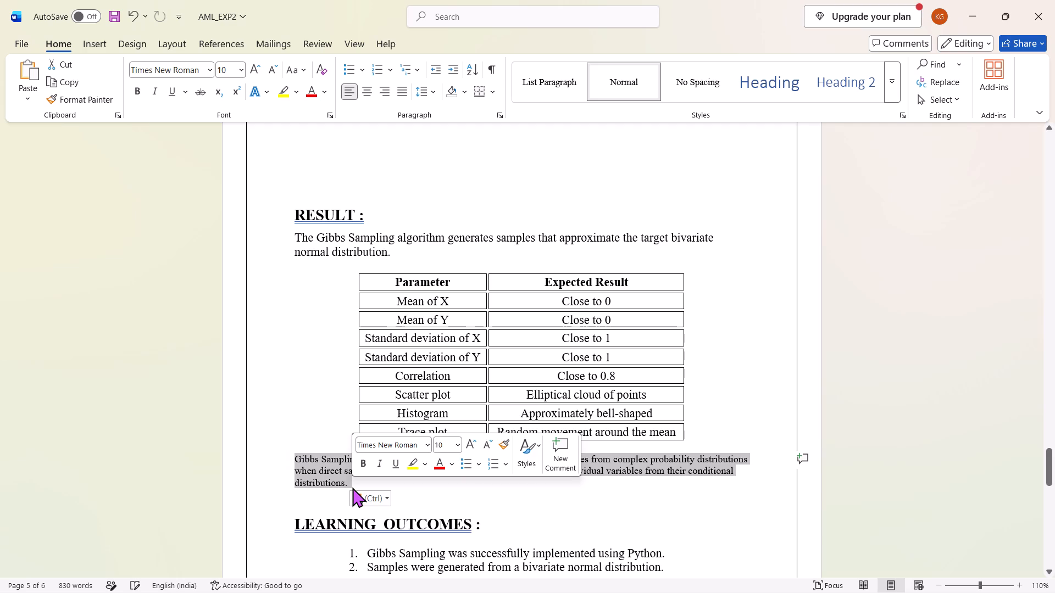
pyautogui.doubleClick(251, 69)
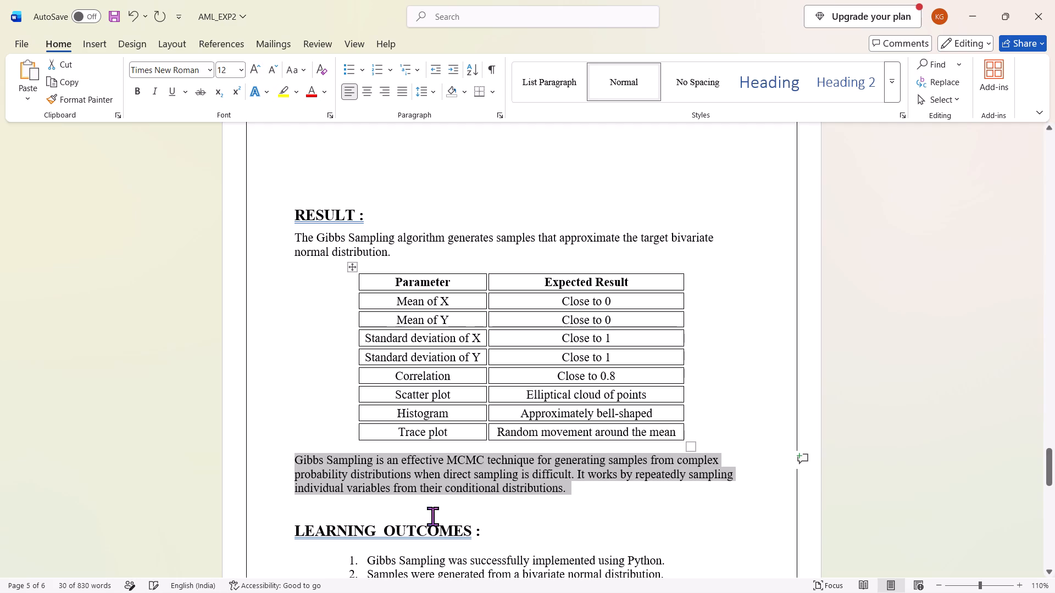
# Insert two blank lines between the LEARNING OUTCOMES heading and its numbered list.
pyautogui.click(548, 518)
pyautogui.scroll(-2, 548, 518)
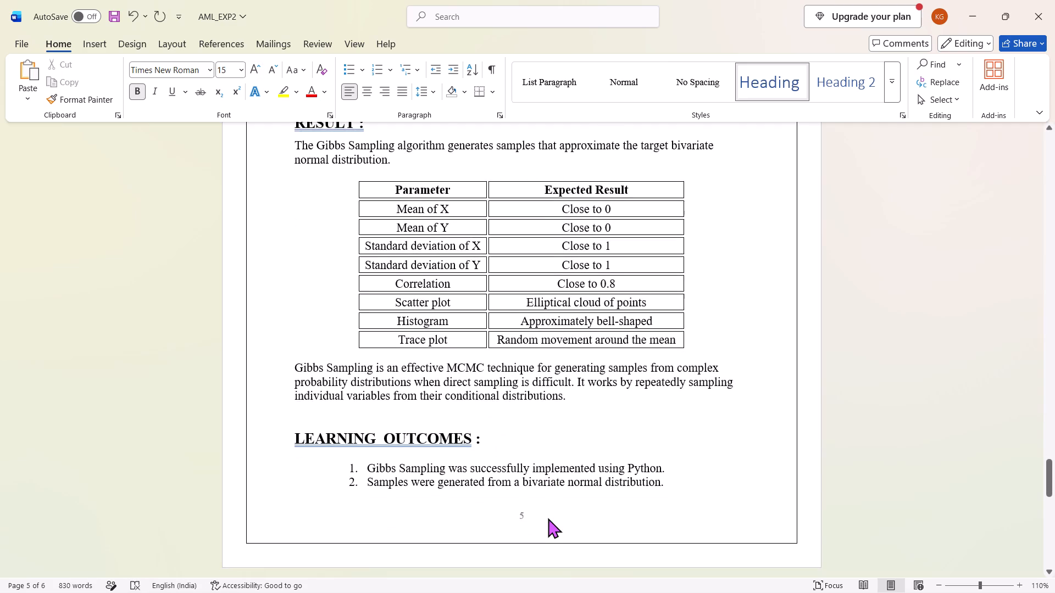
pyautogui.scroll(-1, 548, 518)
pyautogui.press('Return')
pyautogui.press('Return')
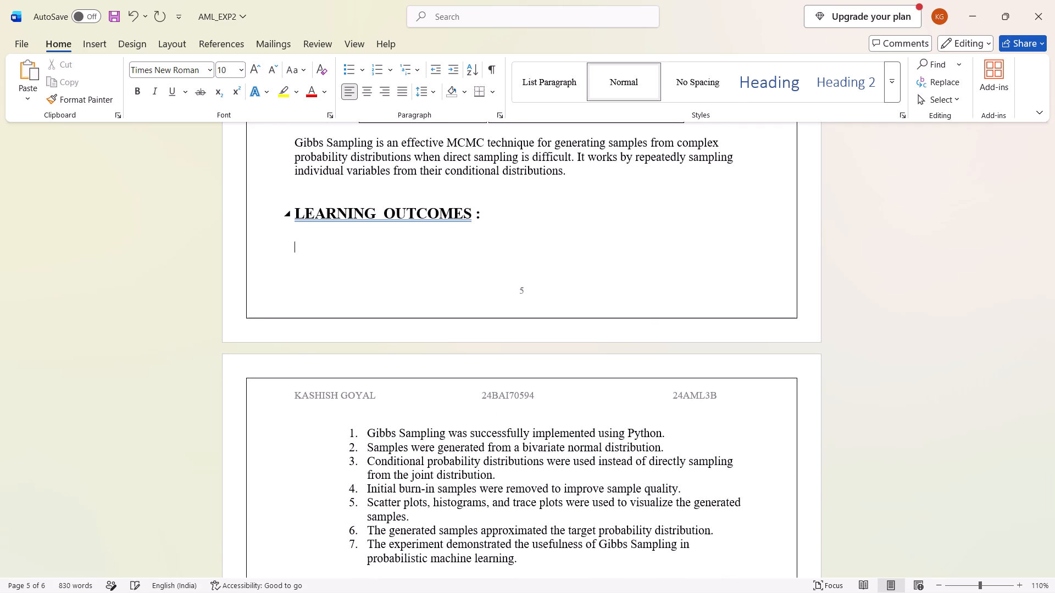
# Remove the space before the colon and the extra space between the words in the LEARNING OUTCOMES heading.
pyautogui.click(477, 214)
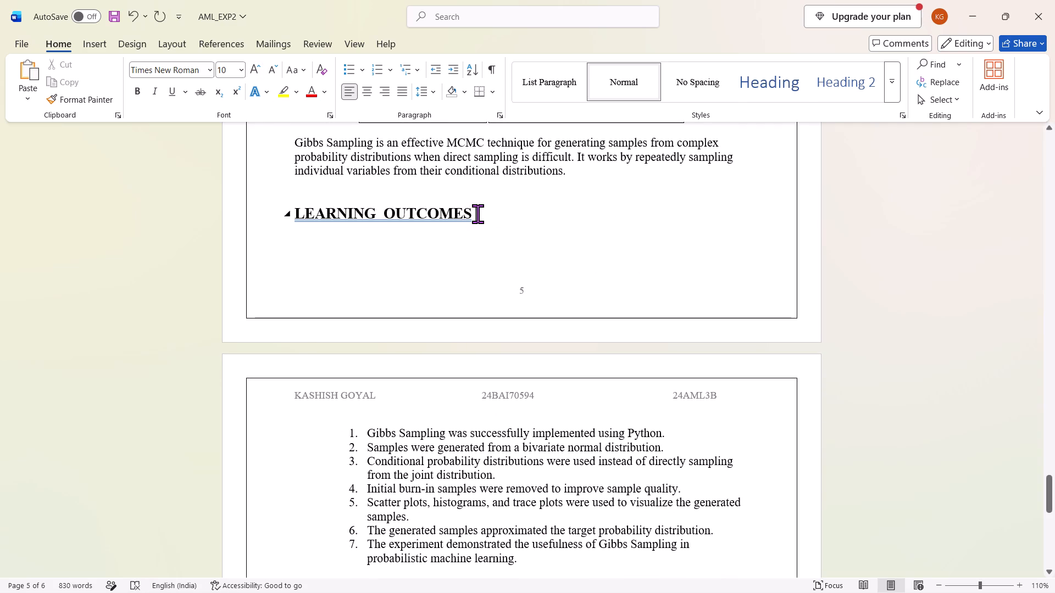
pyautogui.press('BackSpace')
pyautogui.click(499, 472)
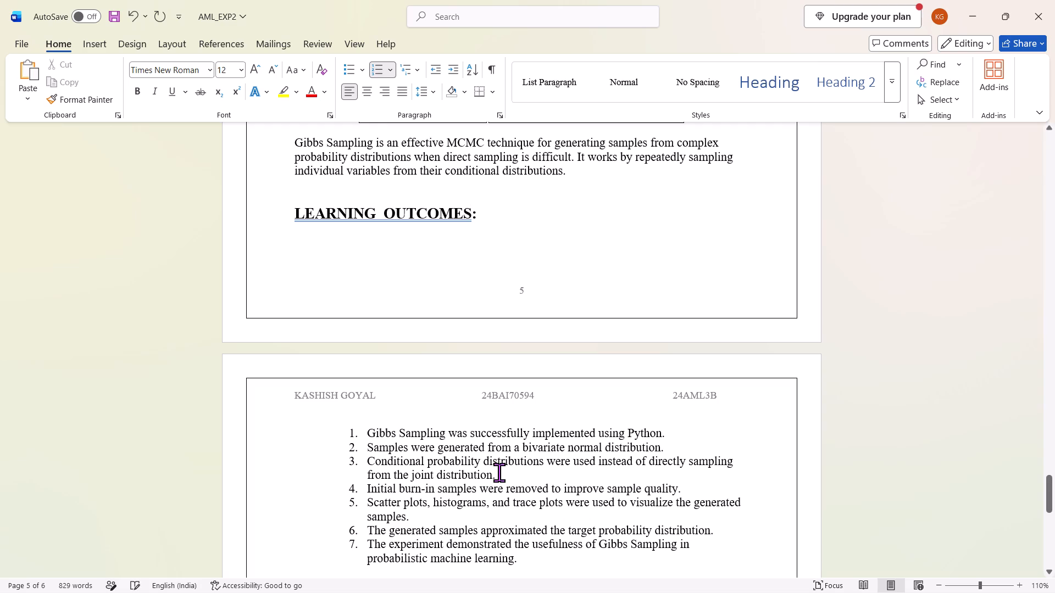
pyautogui.click(382, 219)
pyautogui.press('BackSpace')
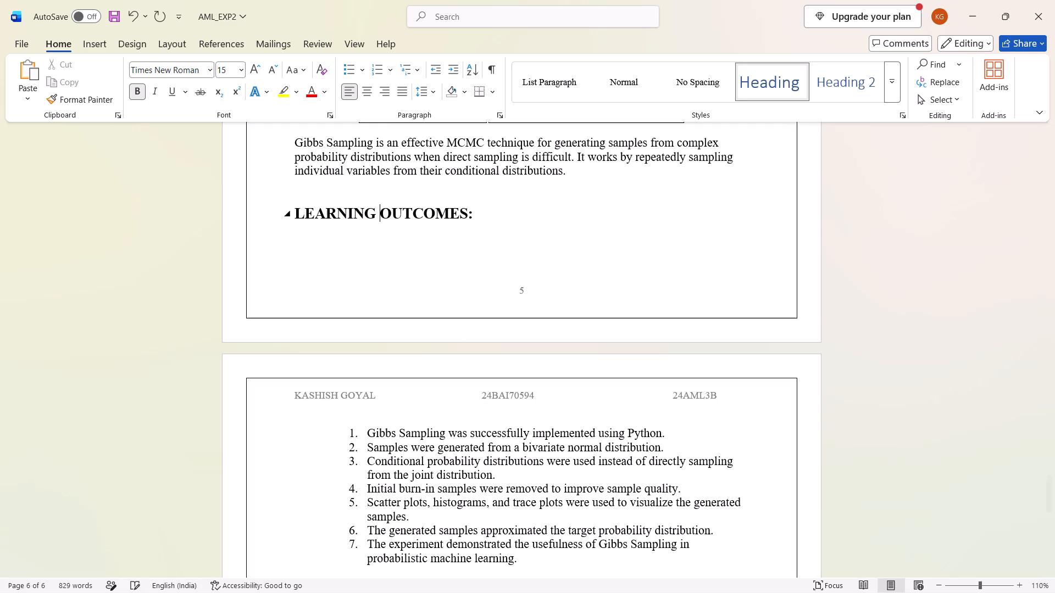
# Add three blank lines after the conclusion paragraph to move the LEARNING OUTCOMES heading onto page 6.
pyautogui.scroll(-1, 468, 468)
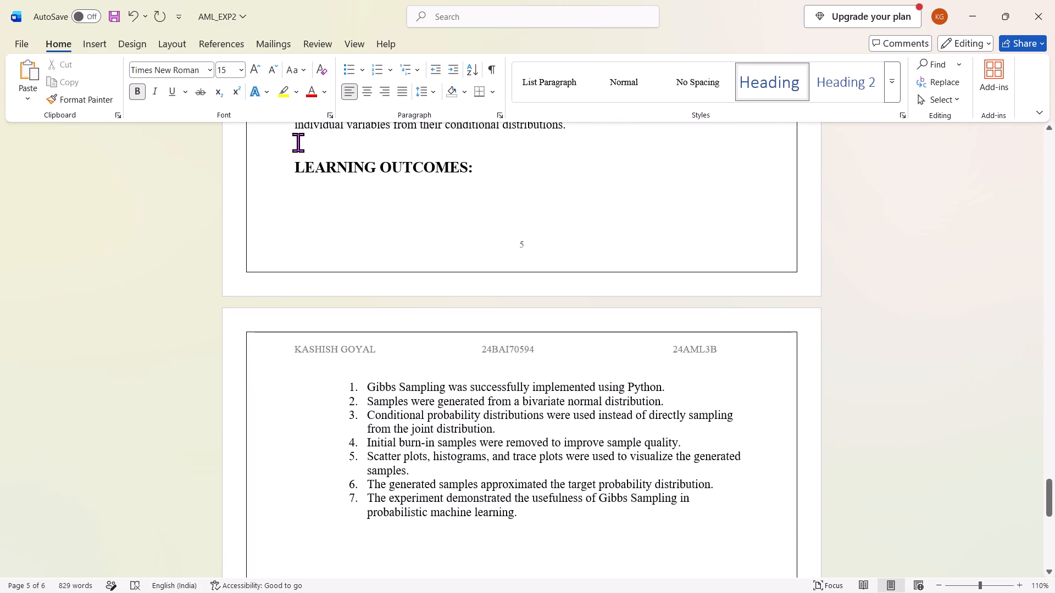
pyautogui.click(298, 142)
pyautogui.press('Return')
pyautogui.press('Return')
pyautogui.press('Return')
pyautogui.press('Return')
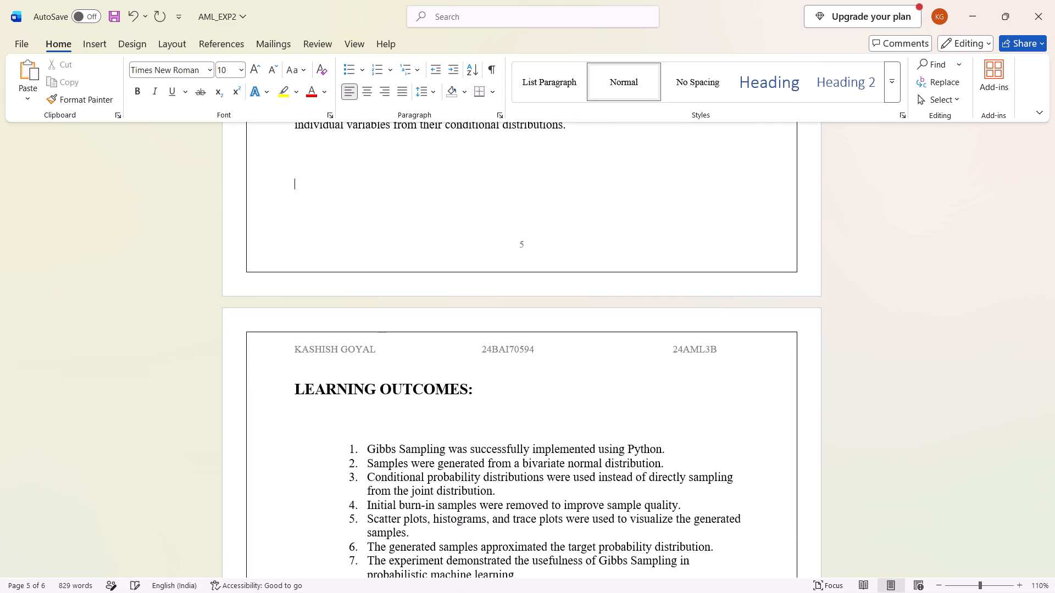
pyautogui.press('BackSpace')
# Delete the two blank lines between the LEARNING OUTCOMES heading and its numbered list.
pyautogui.click(393, 431)
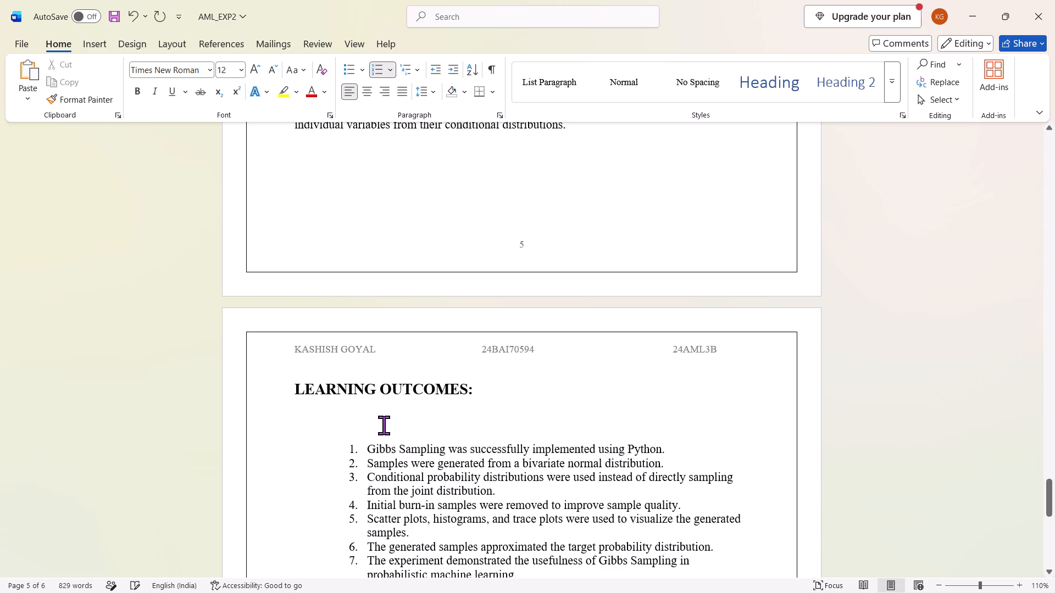
pyautogui.click(377, 422)
pyautogui.press('BackSpace')
pyautogui.press('BackSpace')
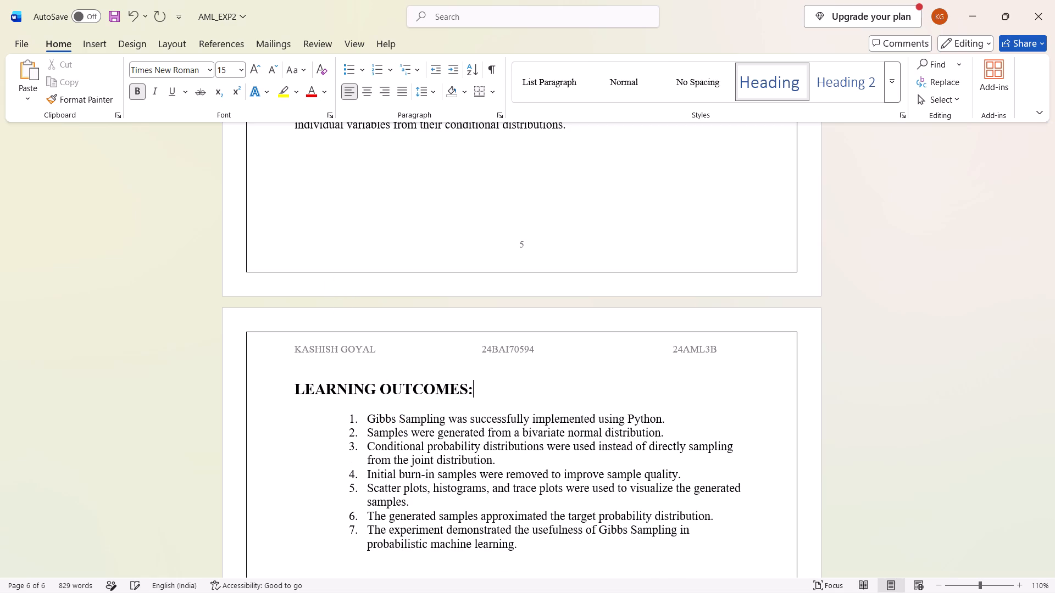
# Apply left alignment to all seven numbered learning outcomes.
pyautogui.moveTo(368, 422); pyautogui.dragTo(482, 544)
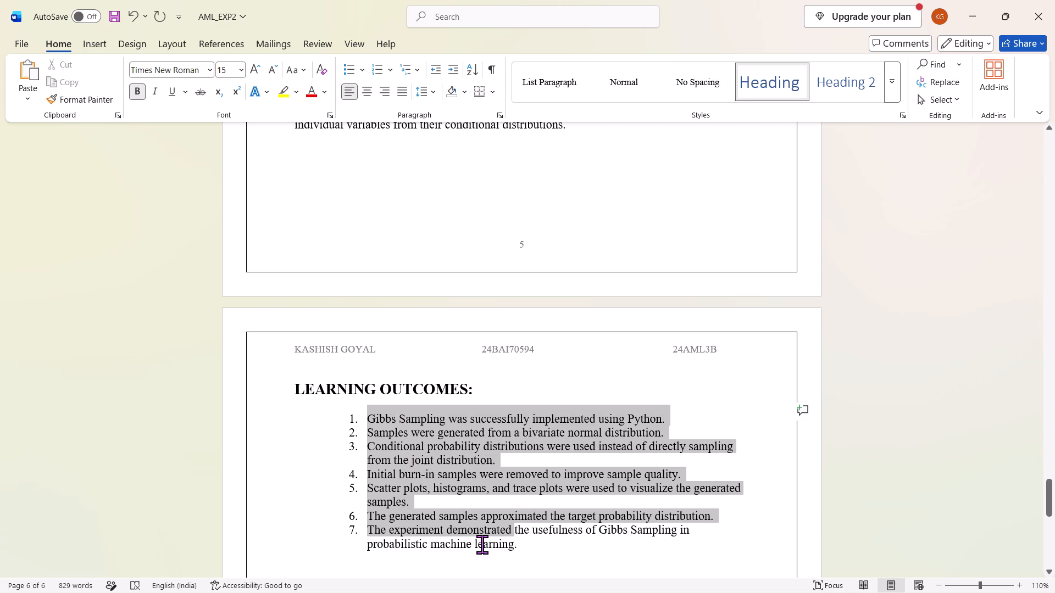
pyautogui.moveTo(482, 544); pyautogui.dragTo(529, 550)
pyautogui.click(347, 93)
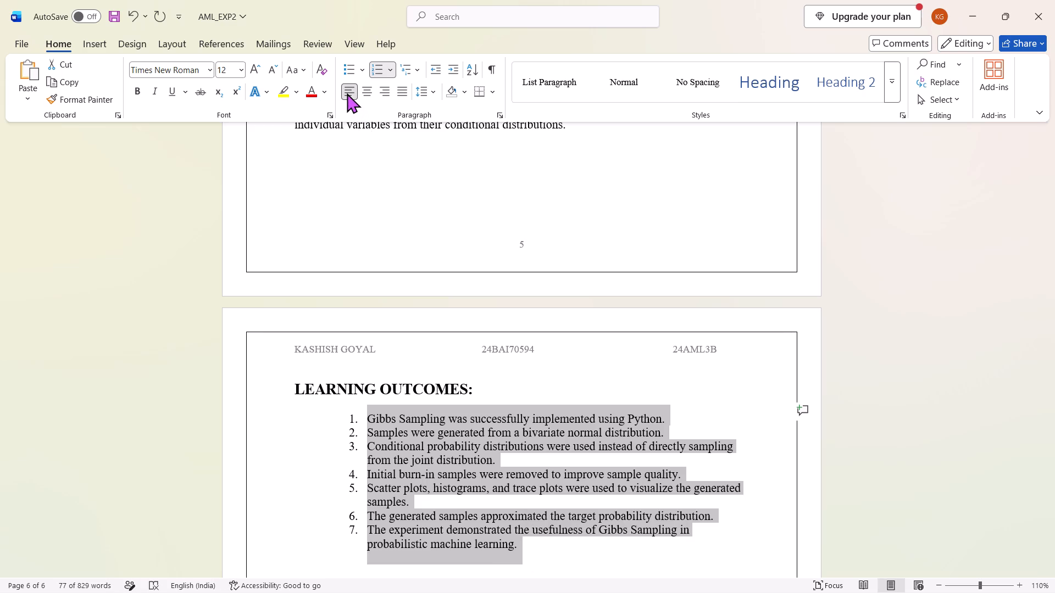
# Try centre and left alignment on the seven numbered learning outcomes, and settle on justified alignment.
pyautogui.click(368, 93)
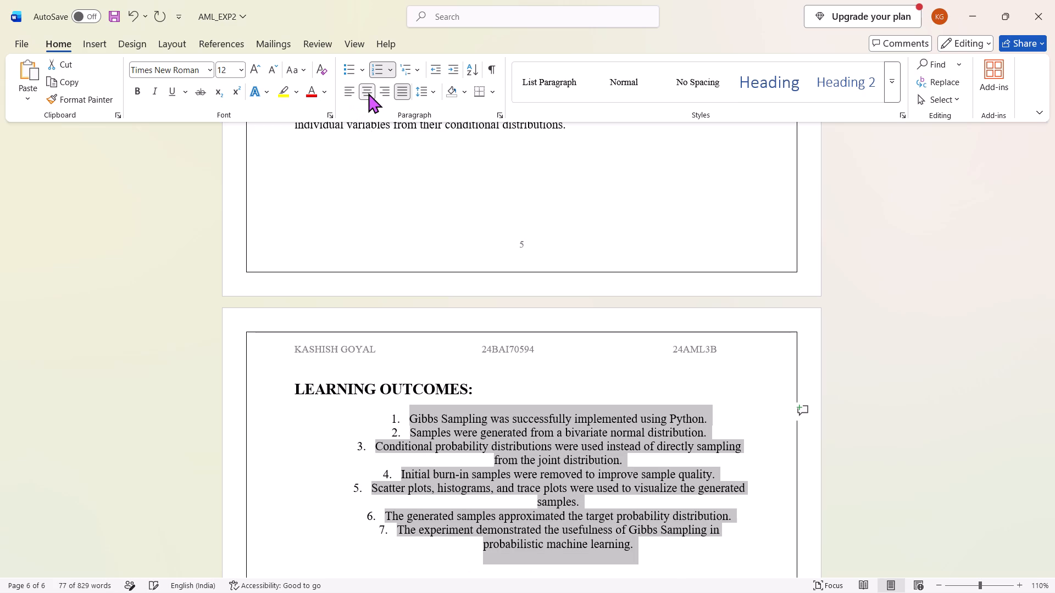
pyautogui.click(349, 88)
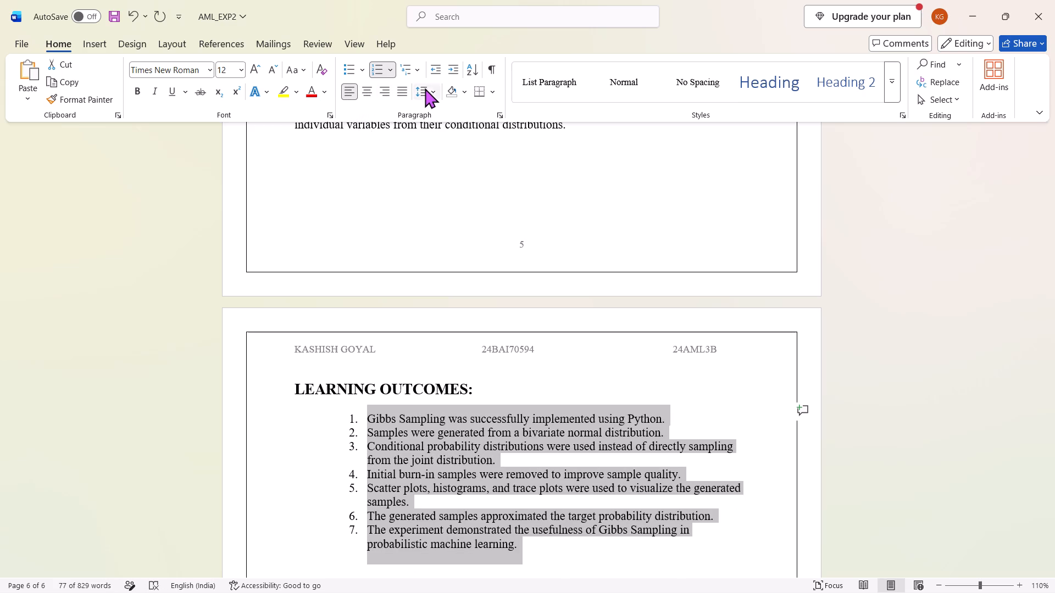
pyautogui.click(402, 85)
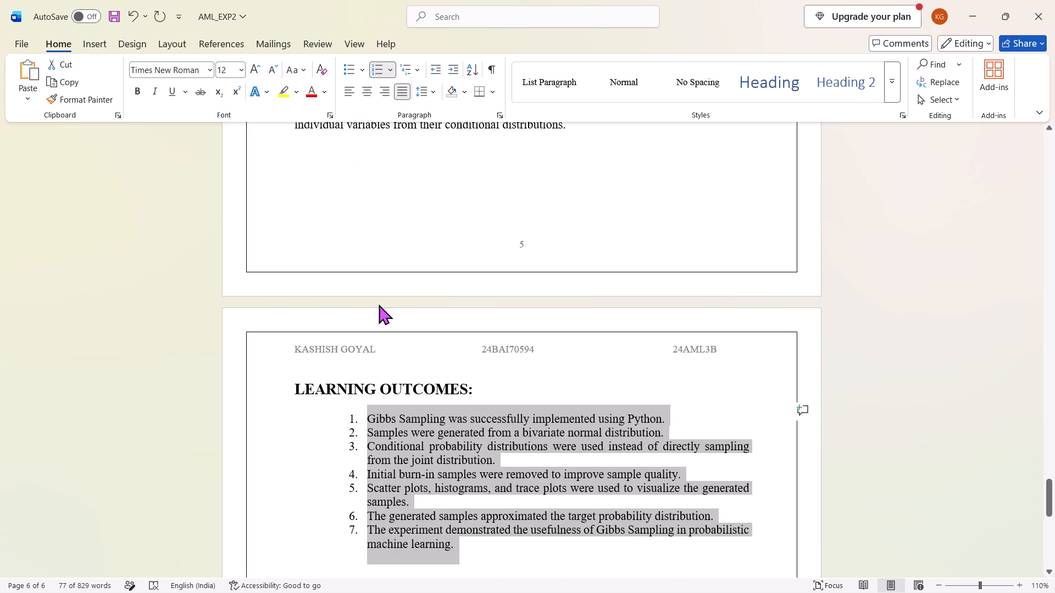
pyautogui.click(541, 483)
# Add a new blank line below the final print statement of the Gibbs Sampling code on page 5.
pyautogui.scroll(-1, 541, 483)
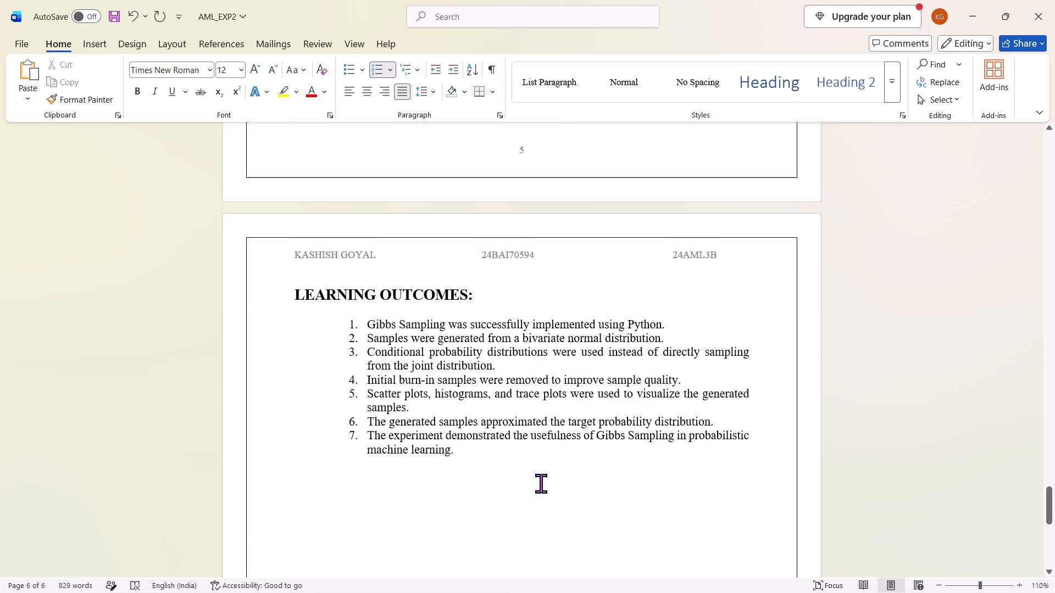
pyautogui.scroll(4, 541, 483)
pyautogui.scroll(-7, 541, 483)
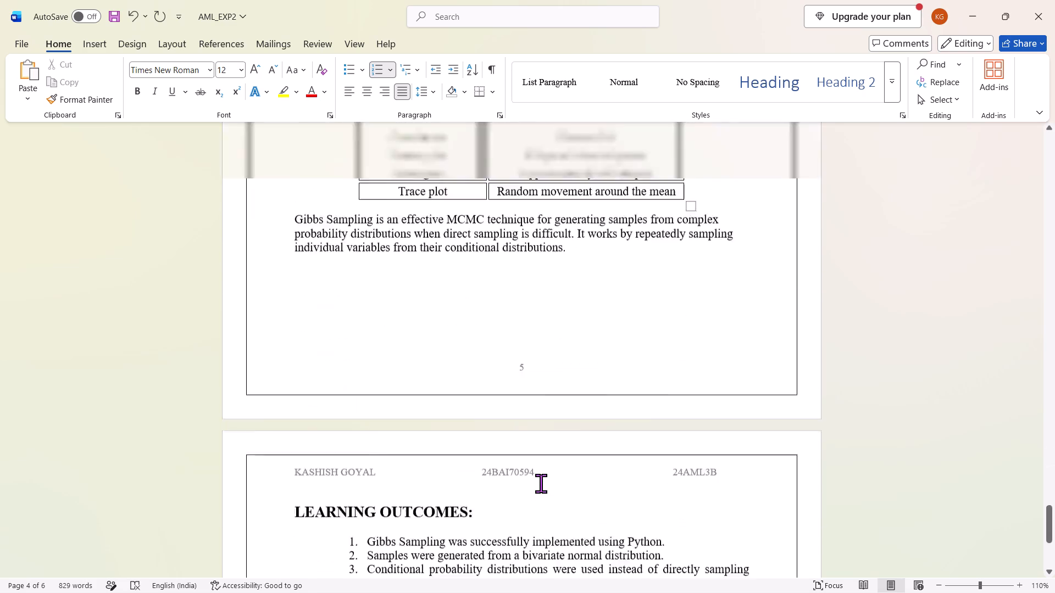
pyautogui.scroll(-12, 541, 483)
pyautogui.scroll(9, 541, 483)
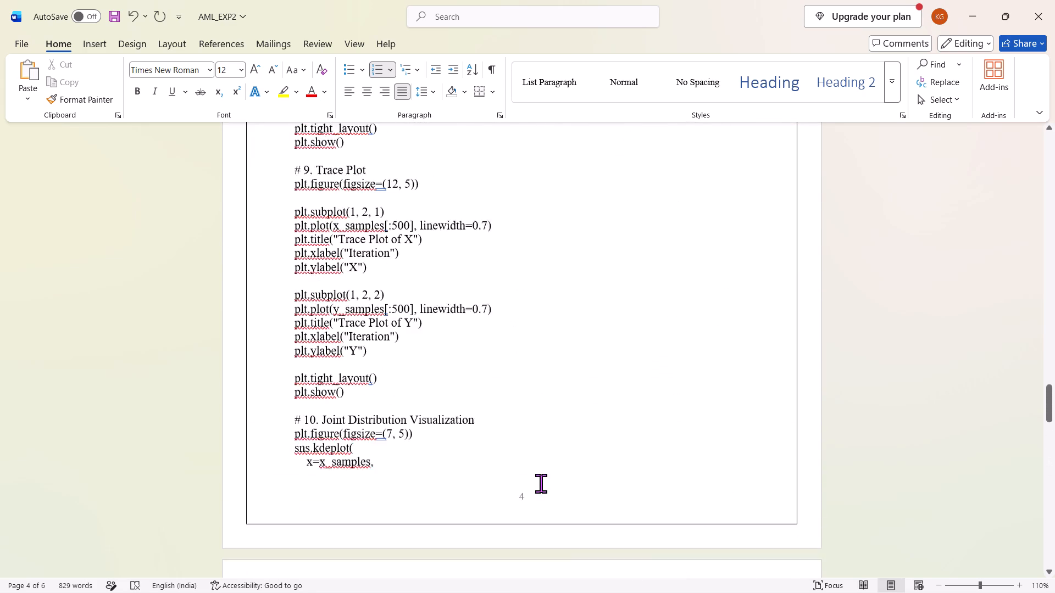
pyautogui.scroll(-3, 541, 483)
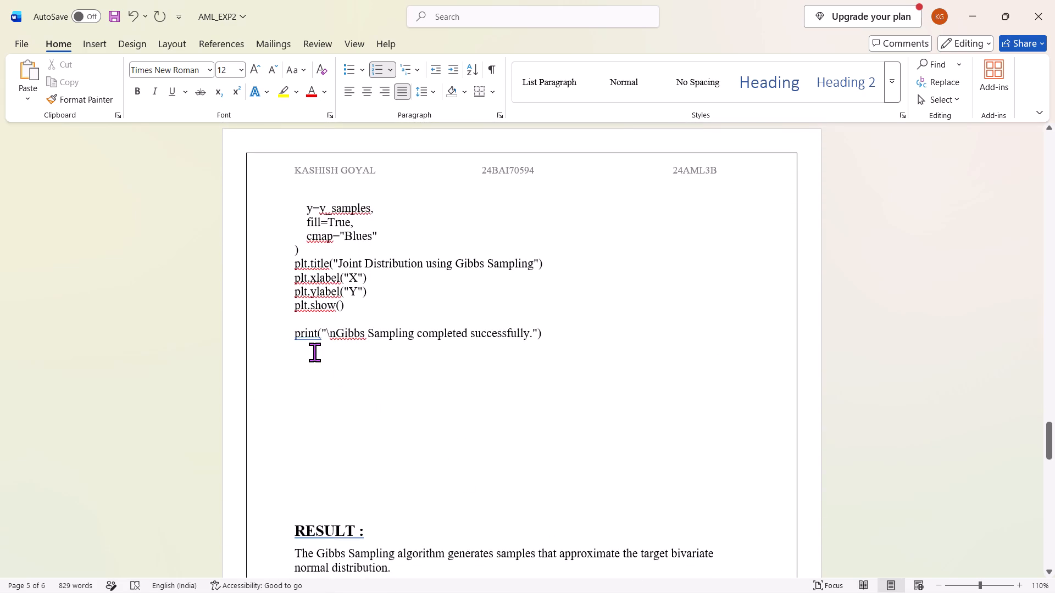
pyautogui.click(314, 352)
pyautogui.press('Return')
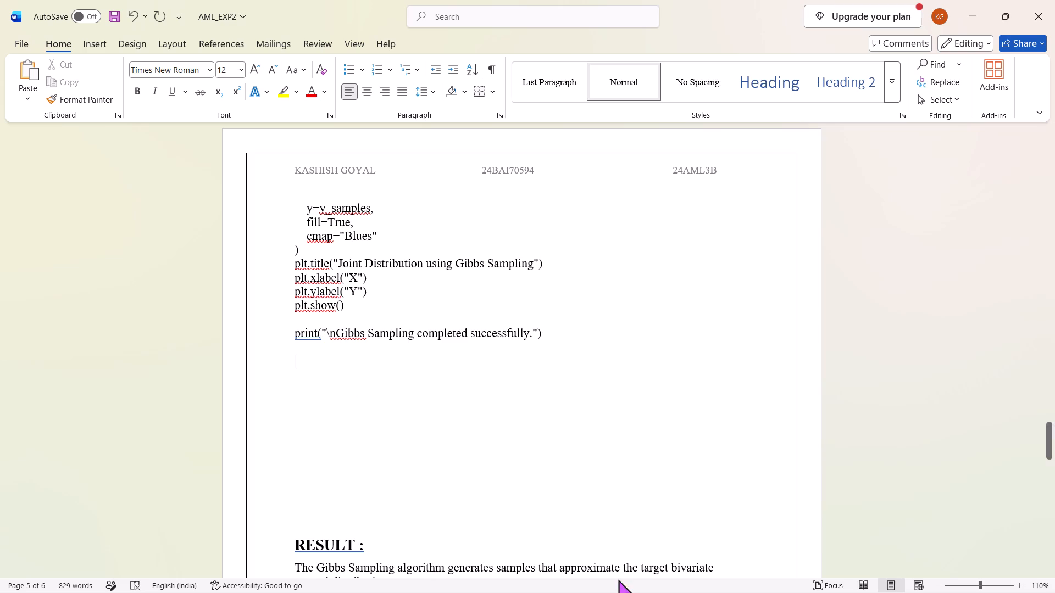
# Snip the Gibbs Sampling Results text output, including the statistical summary, from the EXP7_ML_K notebook in Edge and paste it below the code in Word.
pyautogui.click(488, 576)
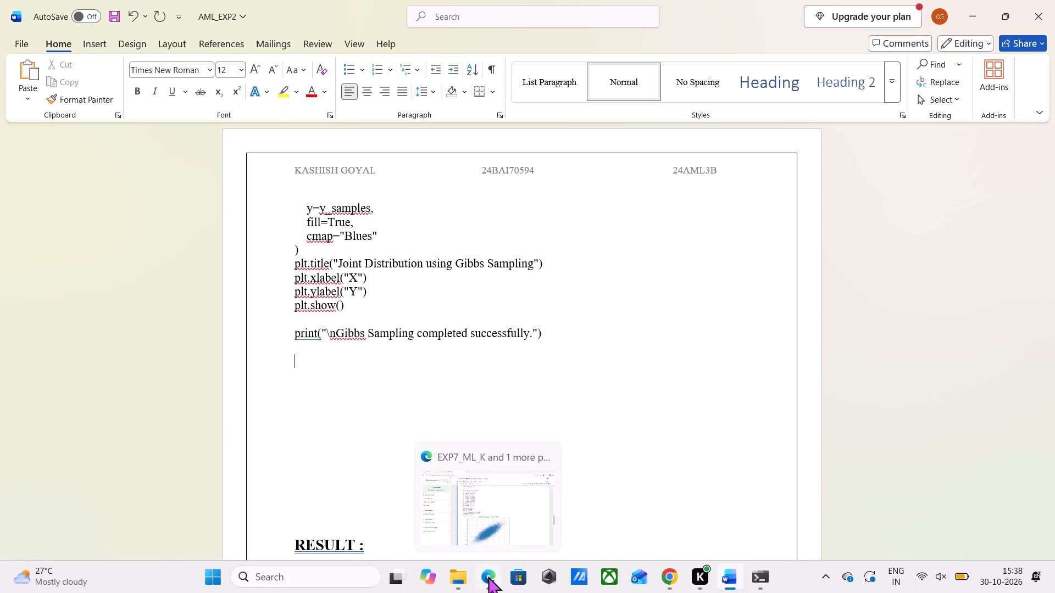
pyautogui.scroll(-1, 540, 360)
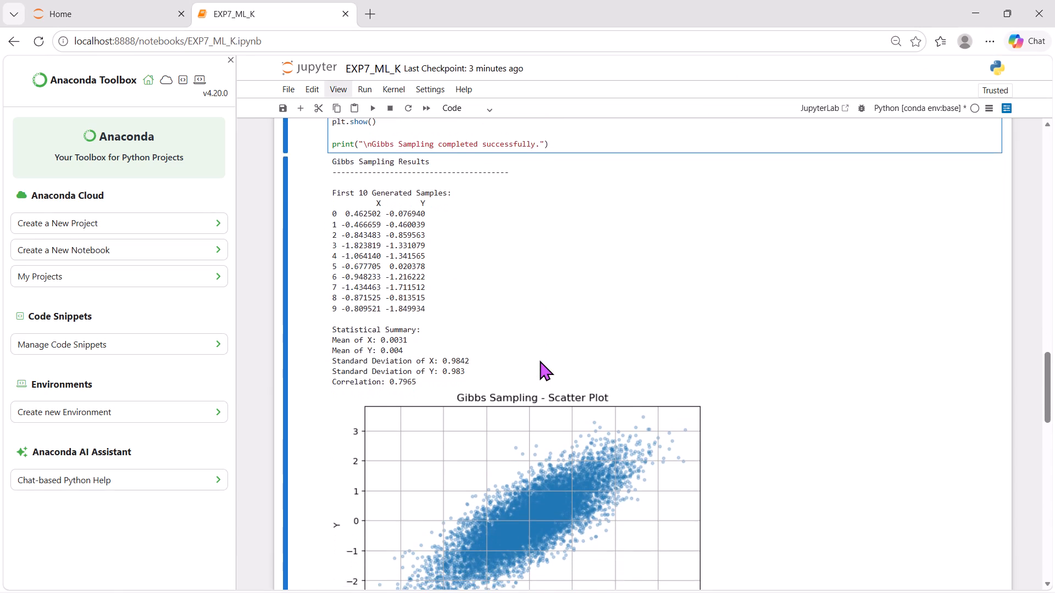
pyautogui.scroll(-1, 540, 360)
pyautogui.press('shift+super+s')
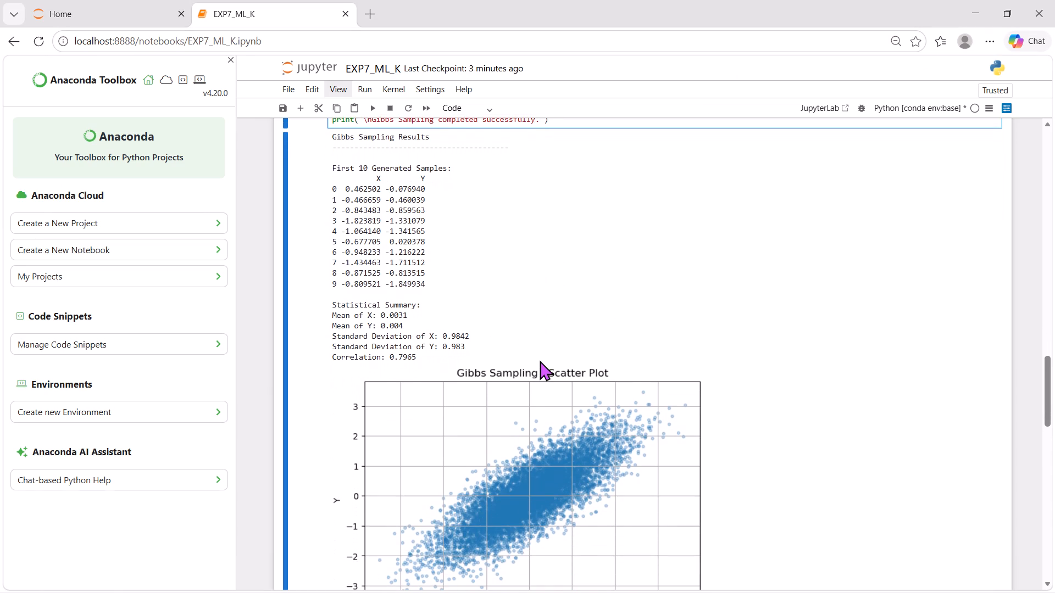
pyautogui.moveTo(291, 131); pyautogui.dragTo(529, 365)
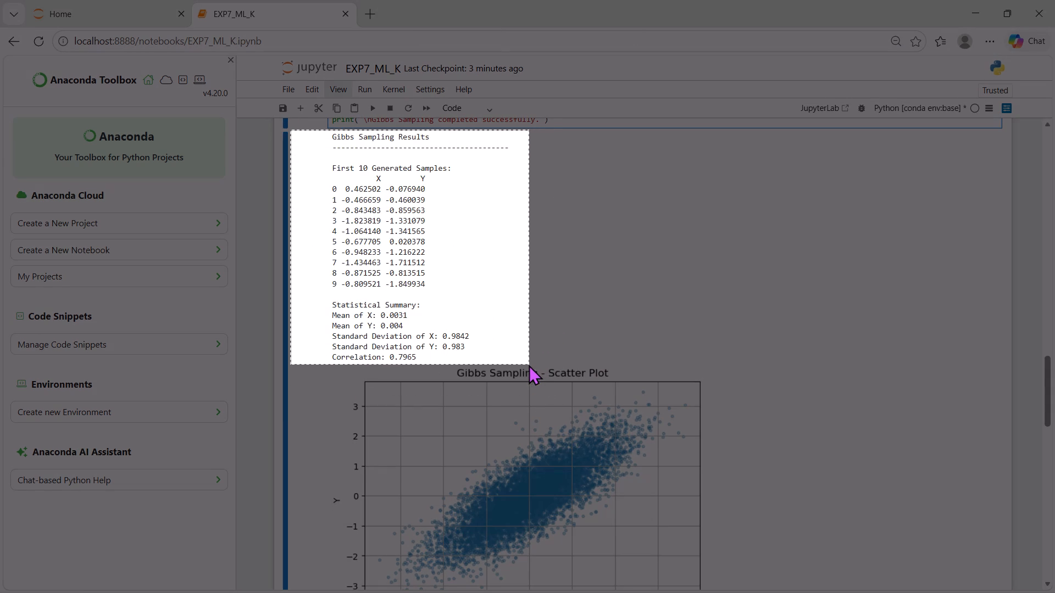
pyautogui.moveTo(529, 365); pyautogui.dragTo(529, 364)
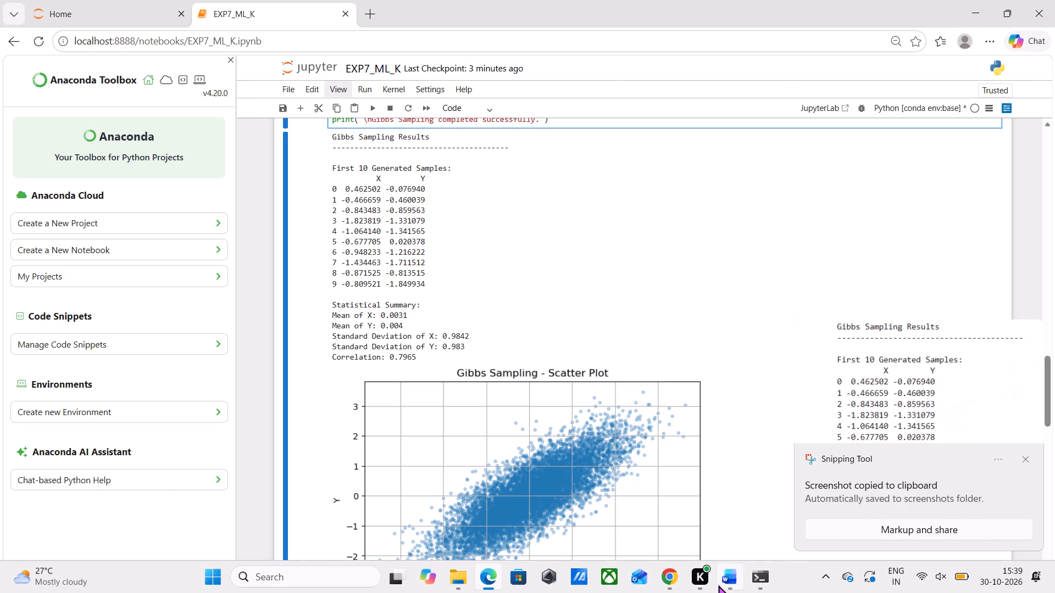
pyautogui.click(718, 585)
pyautogui.hotkey('ctrl', 'v')
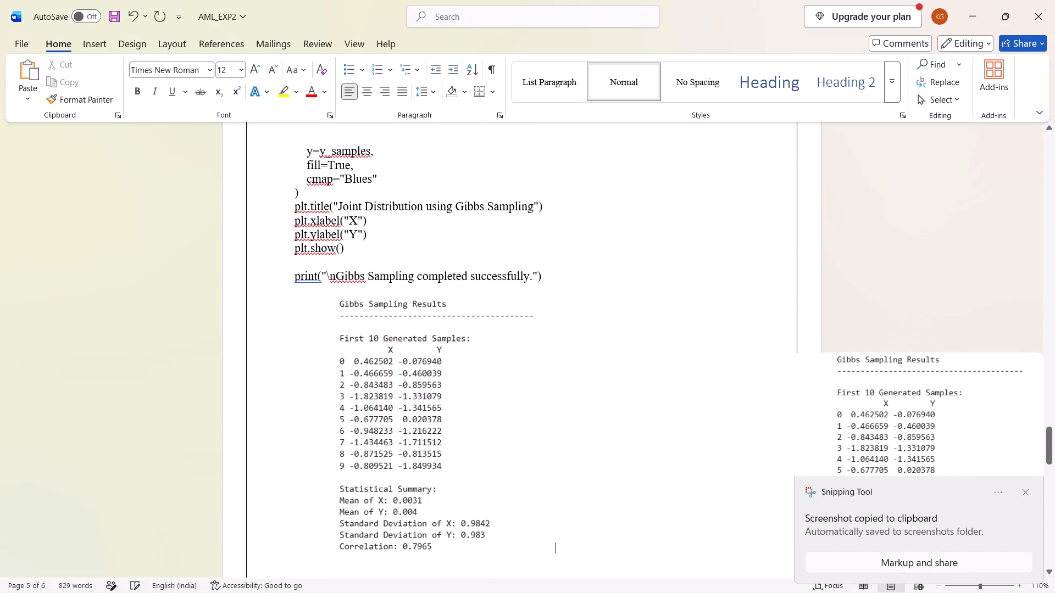
# Insert a blank line between the final print statement and the pasted Gibbs Sampling Results picture.
pyautogui.scroll(-1, 482, 426)
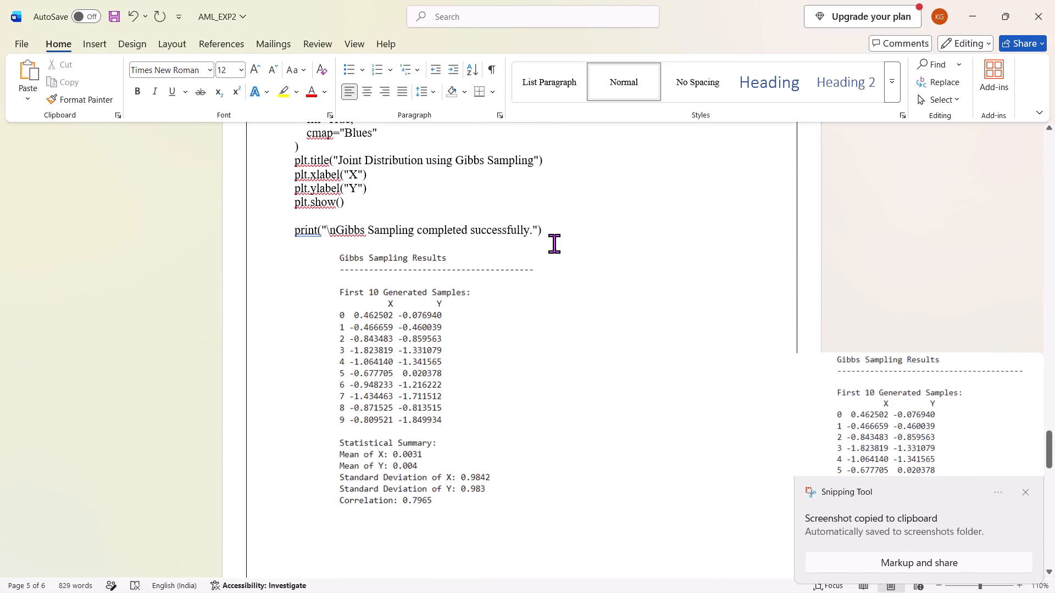
pyautogui.scroll(8, 552, 231)
pyautogui.scroll(-1, 552, 231)
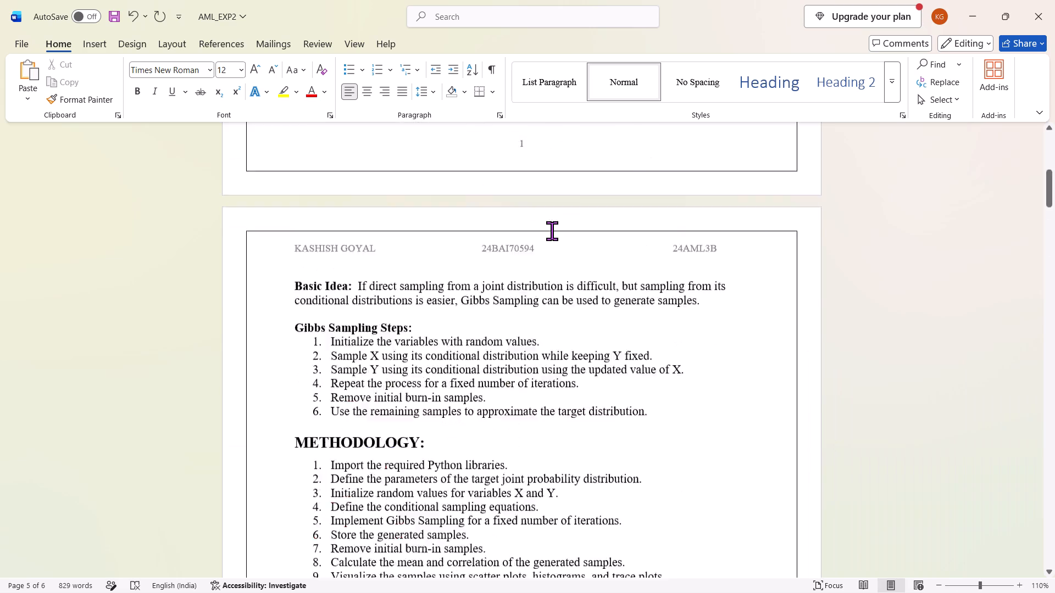
pyautogui.scroll(-1, 552, 231)
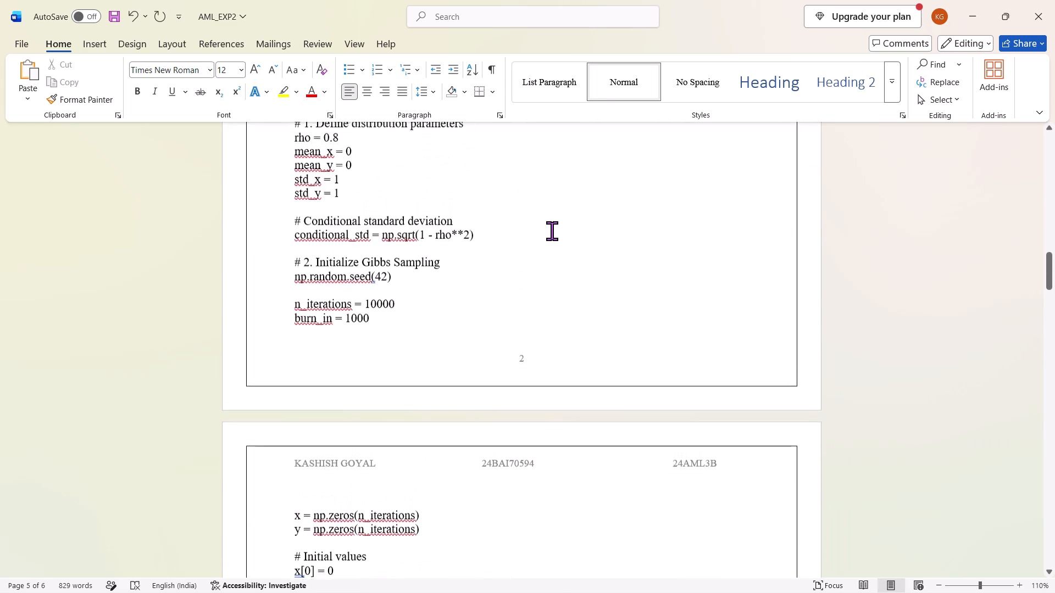
pyautogui.scroll(-1, 552, 231)
pyautogui.scroll(2, 552, 231)
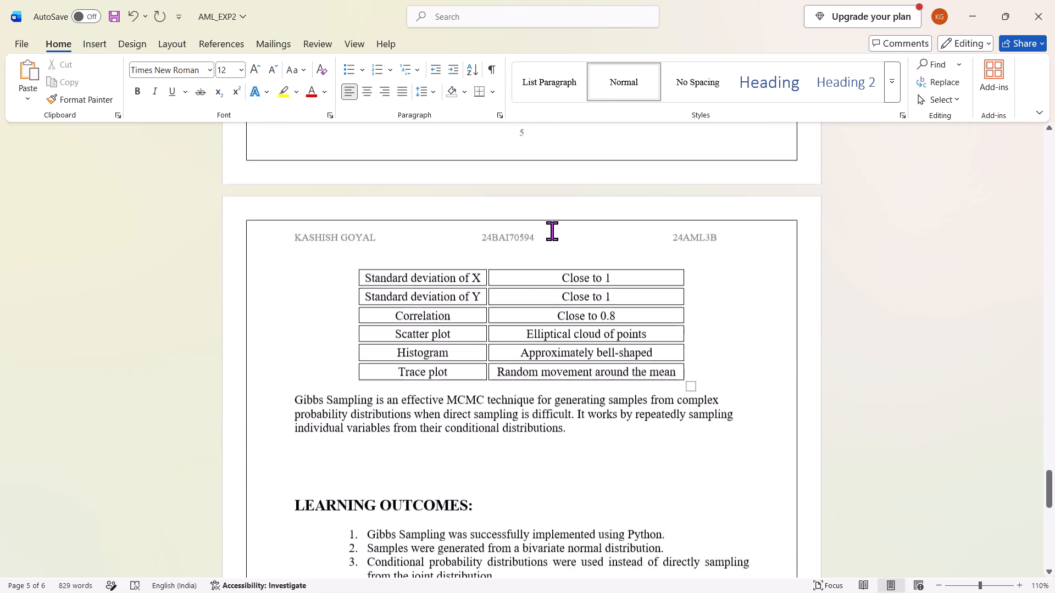
pyautogui.scroll(3, 552, 231)
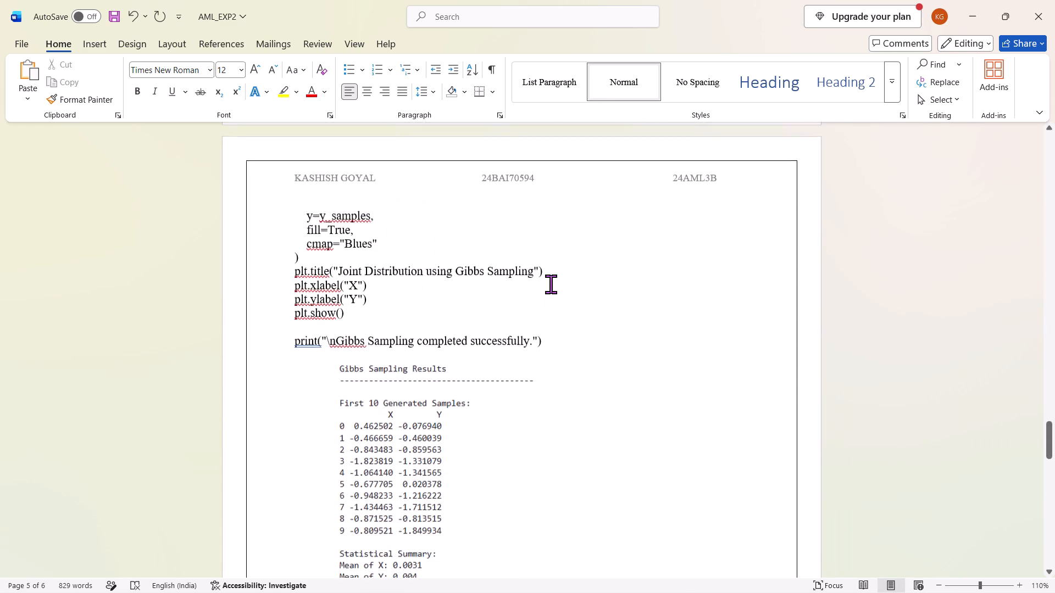
pyautogui.click(570, 342)
pyautogui.press('Return')
# Remove two surplus blank lines between the Gibbs Sampling Results picture and the RESULT heading, leaving the insertion point below the picture.
pyautogui.scroll(-1, 570, 342)
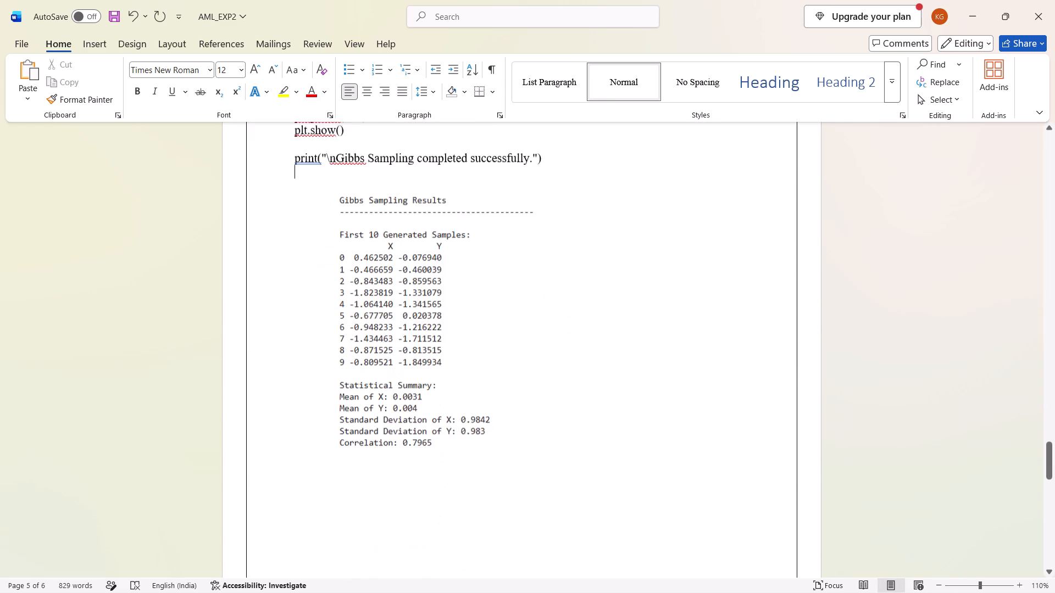
pyautogui.scroll(-1, 570, 342)
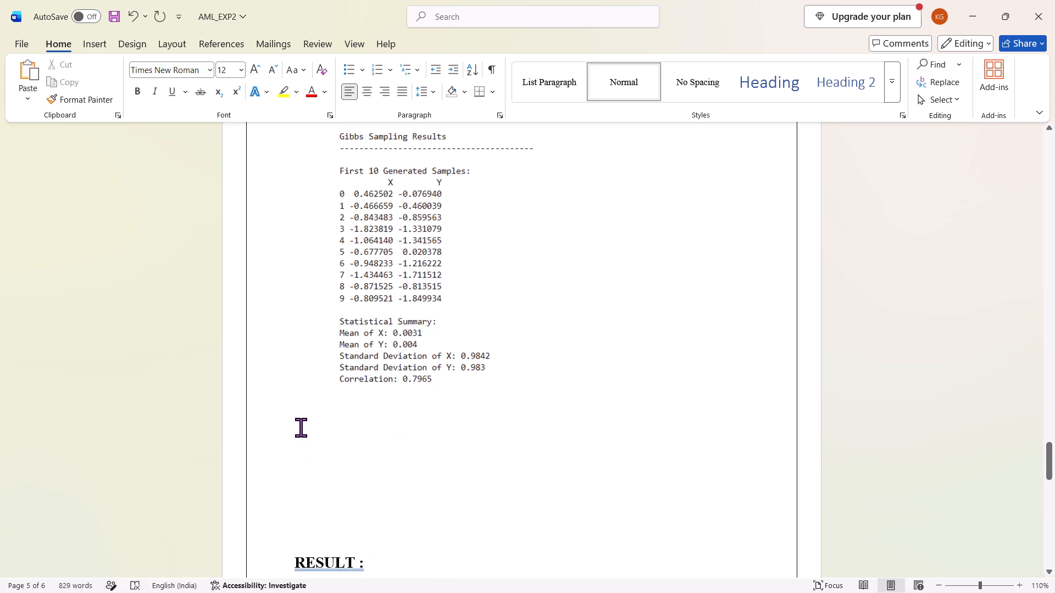
pyautogui.click(301, 427)
pyautogui.press('BackSpace')
pyautogui.press('BackSpace')
pyautogui.press('BackSpace')
pyautogui.press('BackSpace')
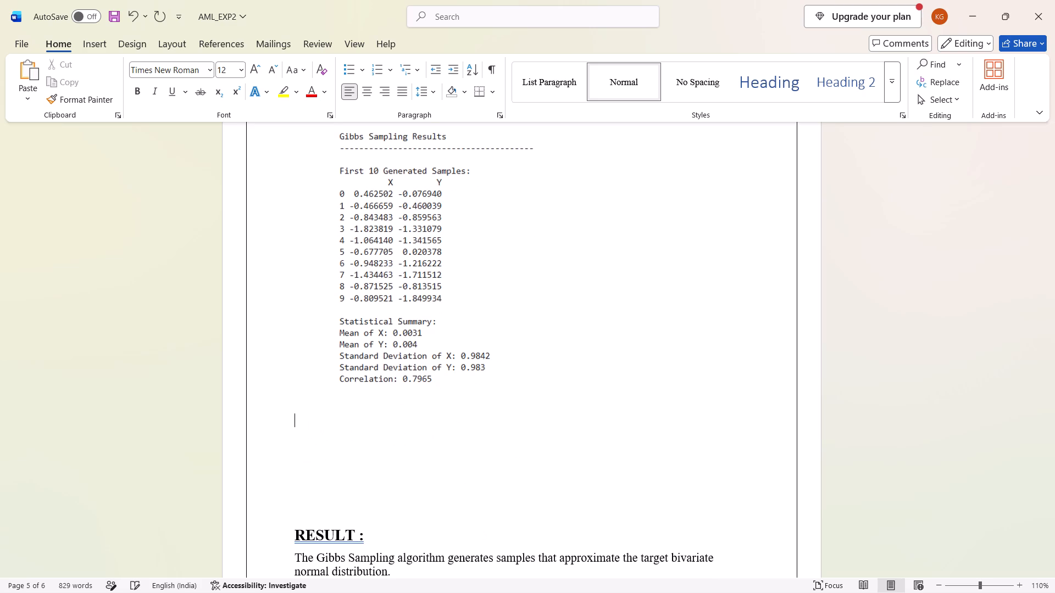
pyautogui.press('BackSpace')
pyautogui.press('Return')
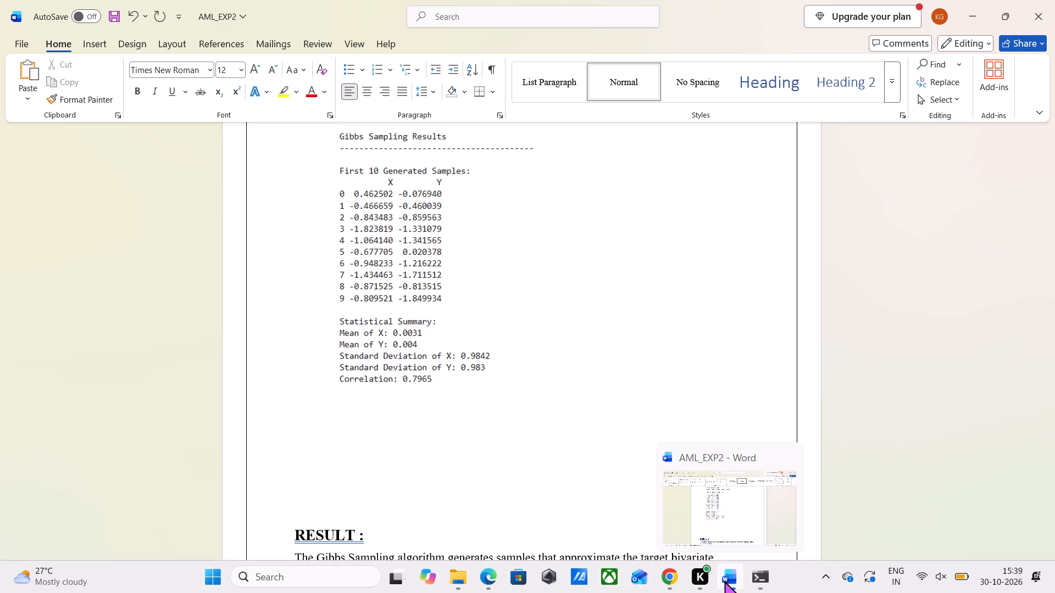
# Snip the Gibbs Sampling scatter plot from the EXP7_ML_K notebook in Edge and paste it below the results picture in Word.
pyautogui.click(724, 580)
pyautogui.scroll(-5, 447, 356)
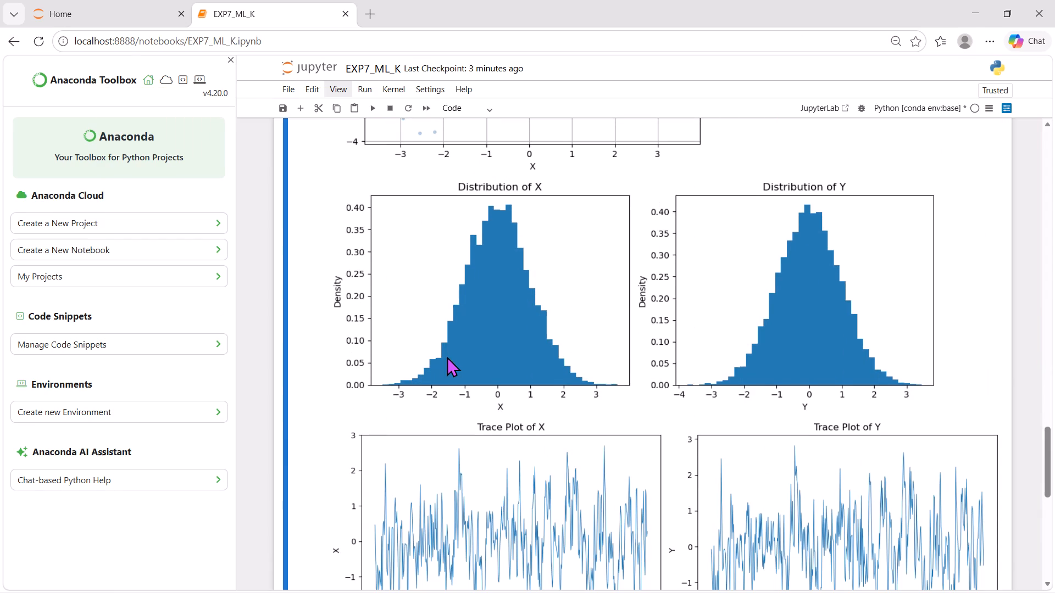
pyautogui.scroll(-6, 447, 356)
pyautogui.scroll(6, 447, 356)
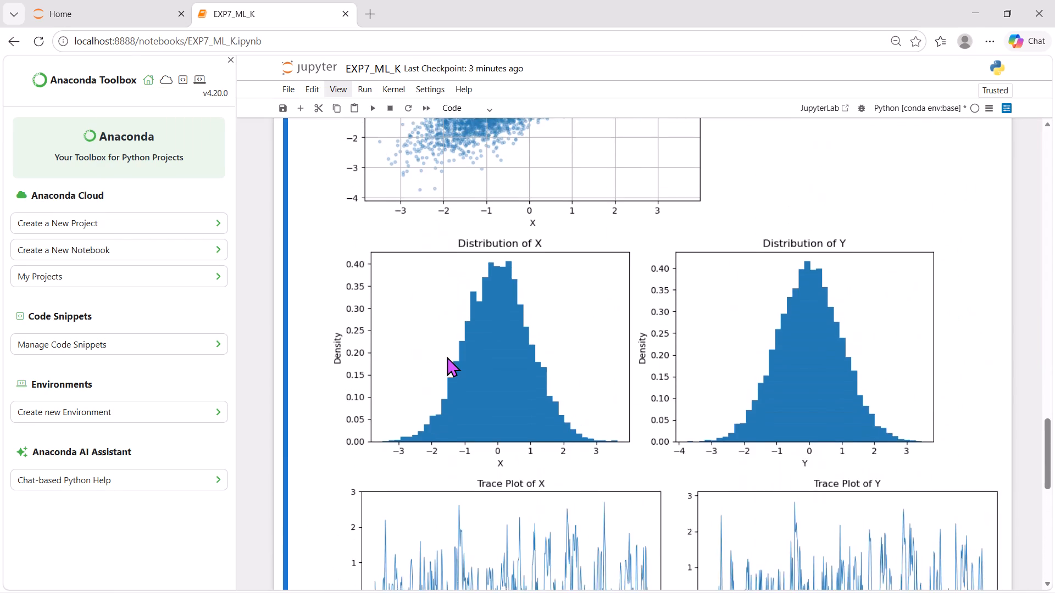
pyautogui.scroll(4, 447, 356)
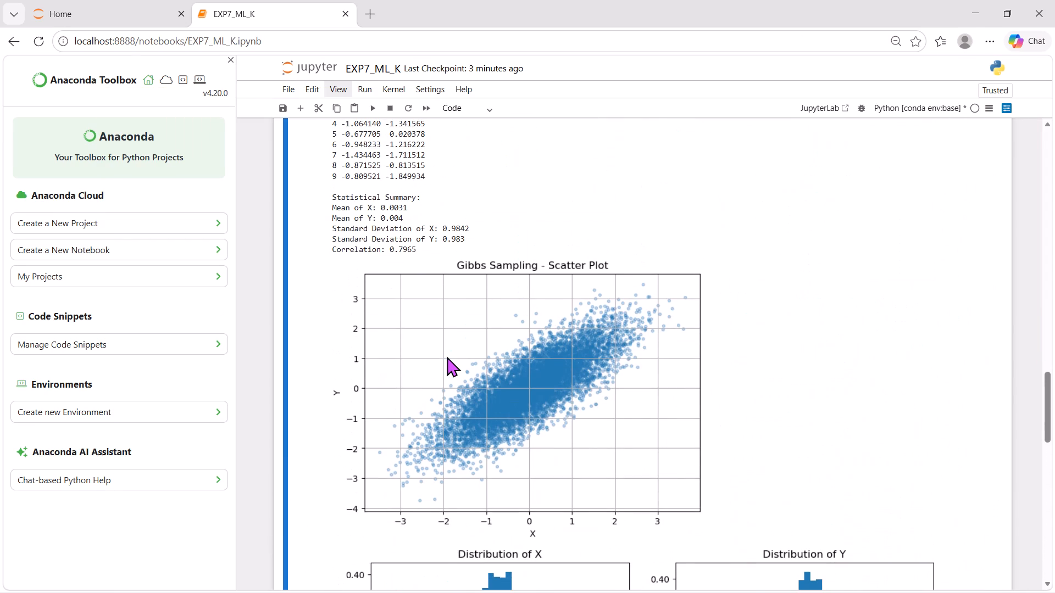
pyautogui.press('shift+super+s')
pyautogui.moveTo(309, 254); pyautogui.dragTo(738, 540)
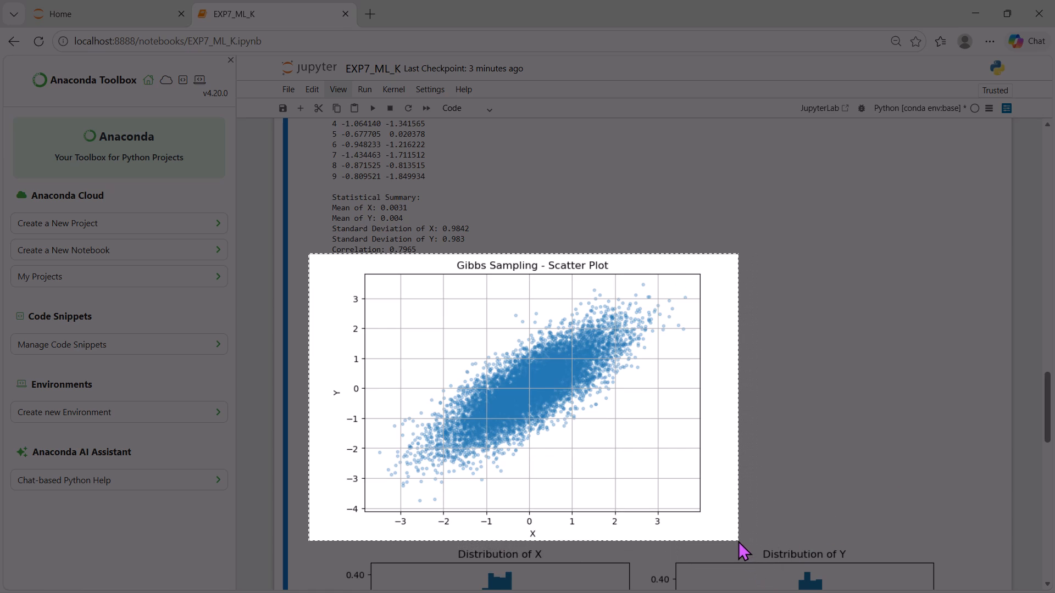
pyautogui.moveTo(738, 540); pyautogui.dragTo(734, 539)
pyautogui.click(720, 574)
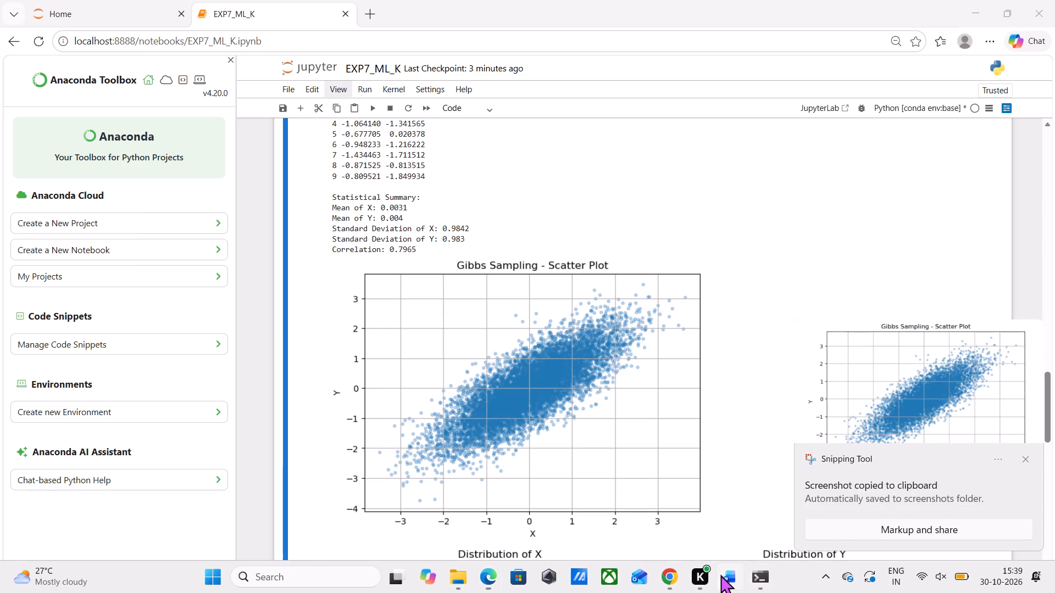
pyautogui.hotkey('ctrl', 'v')
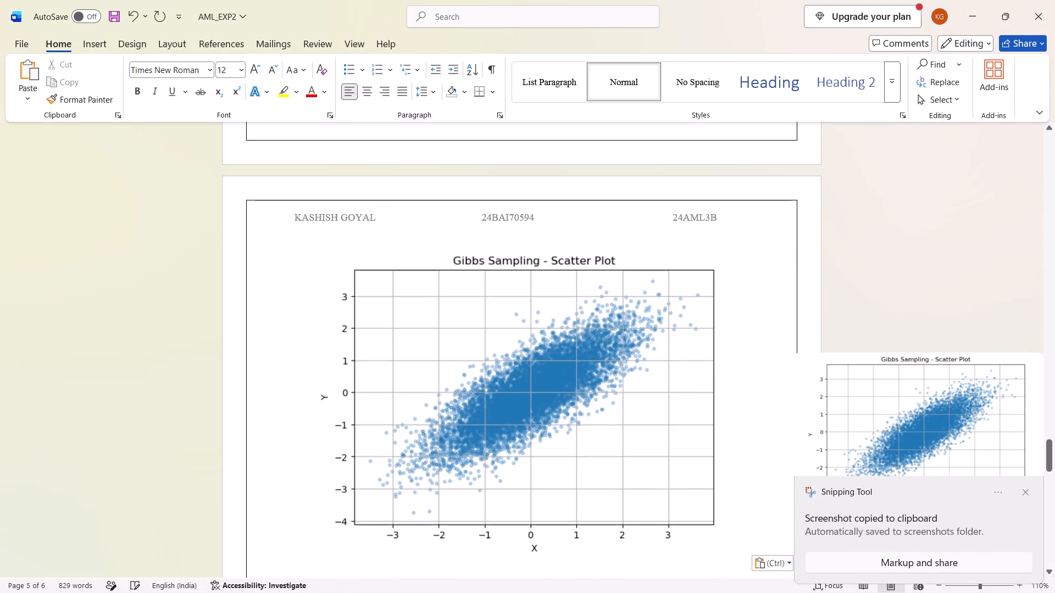
# Resize the pasted scatter plot proportionally so it fits on page 5 beneath the statistical summary and fills most of the remaining space.
pyautogui.click(559, 385)
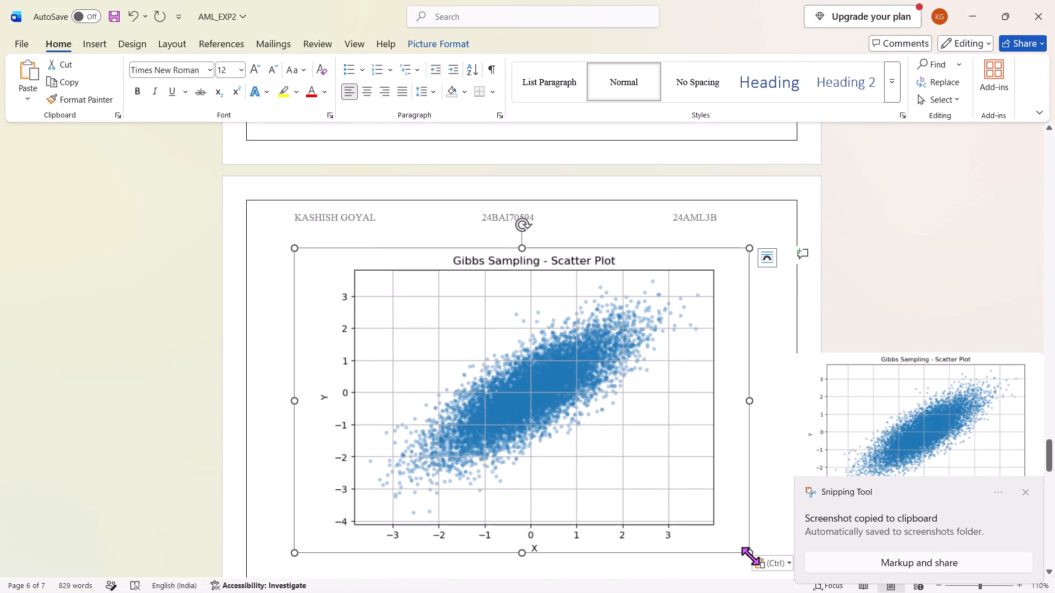
pyautogui.moveTo(750, 556); pyautogui.dragTo(659, 469)
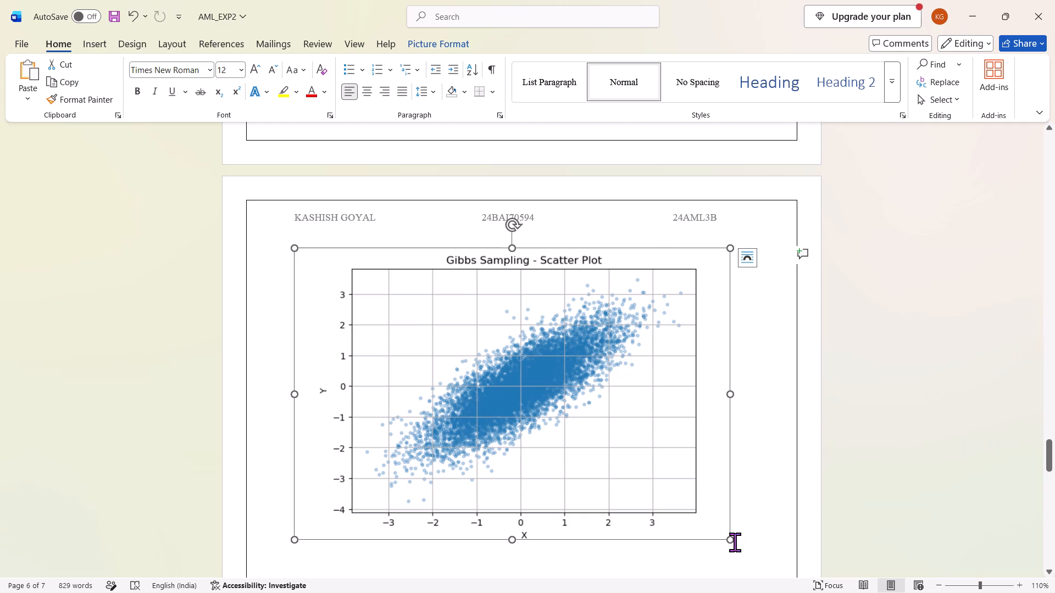
pyautogui.moveTo(729, 543); pyautogui.dragTo(627, 447)
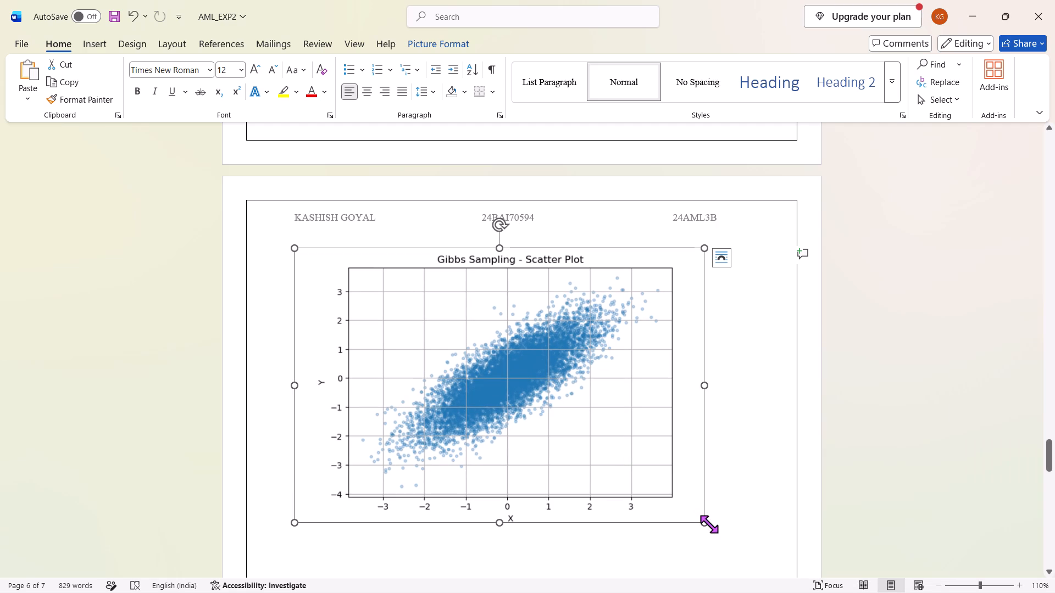
pyautogui.moveTo(705, 525); pyautogui.dragTo(586, 424)
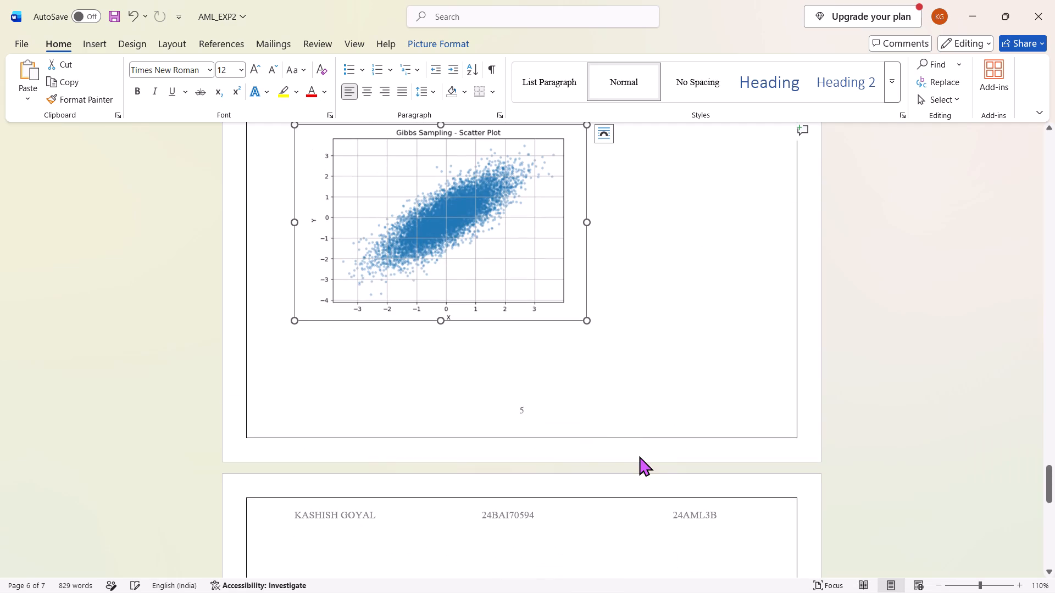
pyautogui.scroll(1, 639, 456)
pyautogui.moveTo(588, 391); pyautogui.dragTo(630, 424)
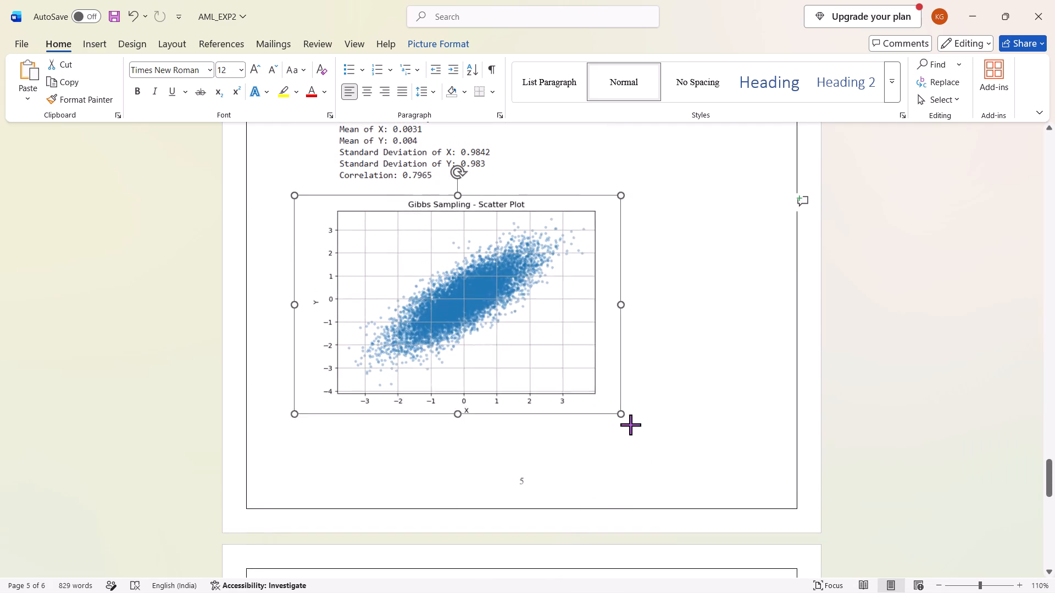
pyautogui.moveTo(630, 424); pyautogui.dragTo(667, 457)
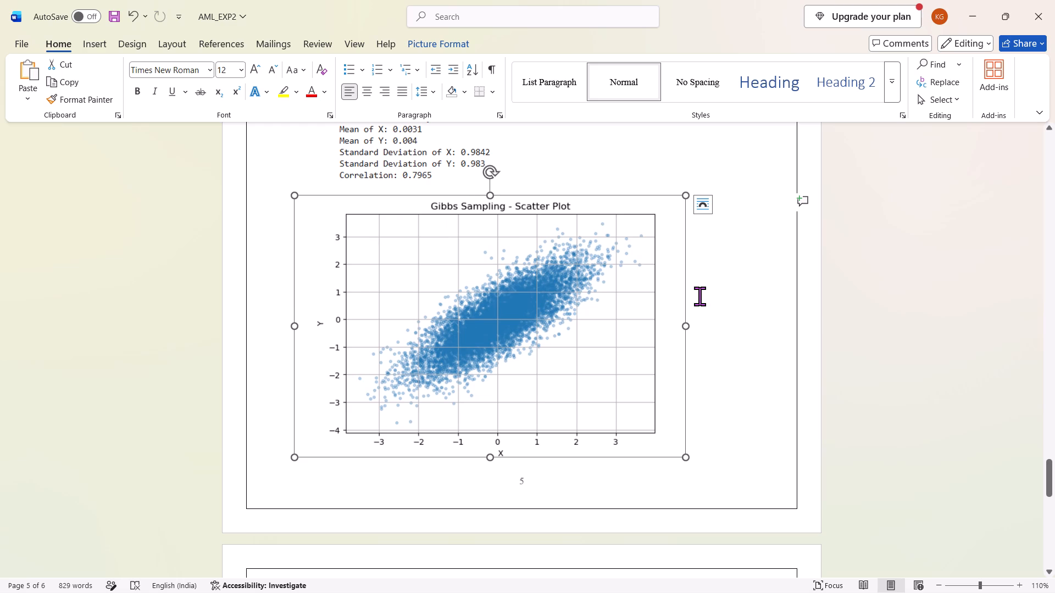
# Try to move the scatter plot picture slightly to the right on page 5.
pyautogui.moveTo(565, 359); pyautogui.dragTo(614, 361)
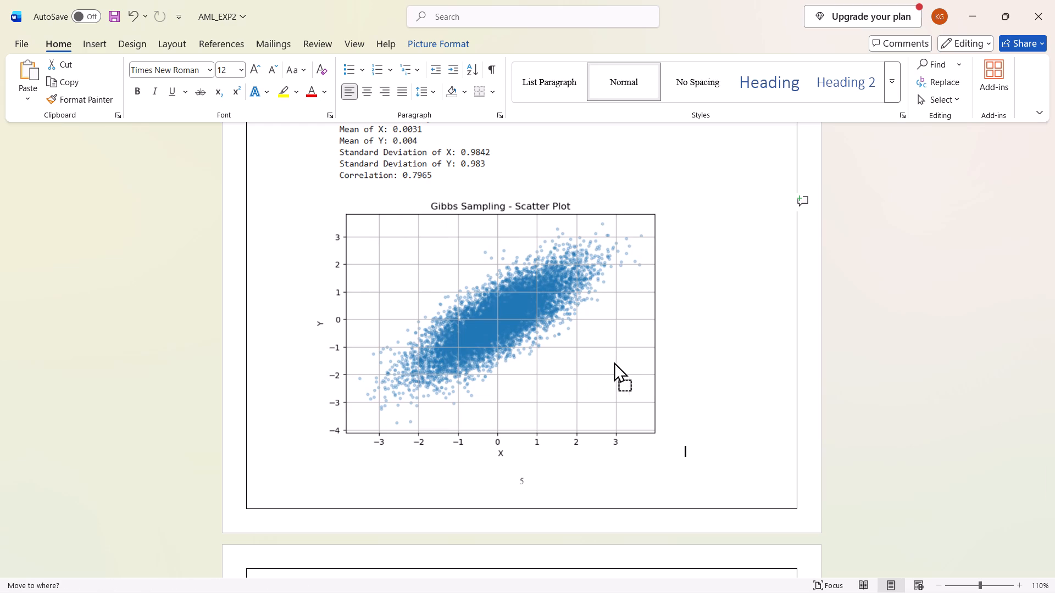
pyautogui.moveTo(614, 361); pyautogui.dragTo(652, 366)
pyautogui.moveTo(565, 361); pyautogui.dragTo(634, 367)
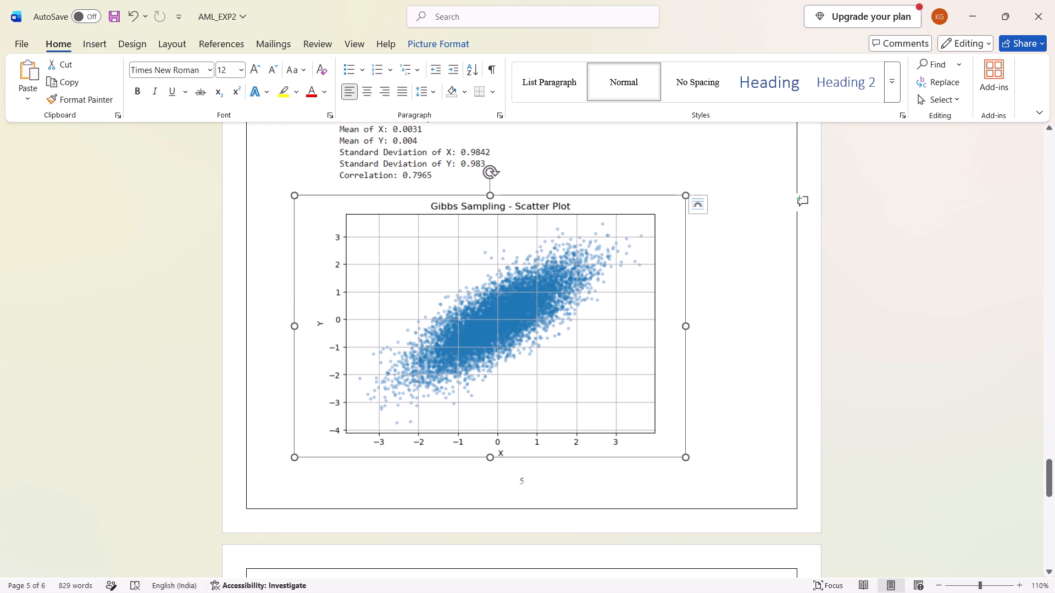
# Widen the scatter plot and adjust its overall size so it nearly fills the text width while still fitting on page 5.
pyautogui.moveTo(686, 328); pyautogui.dragTo(717, 331)
pyautogui.moveTo(717, 455); pyautogui.dragTo(741, 460)
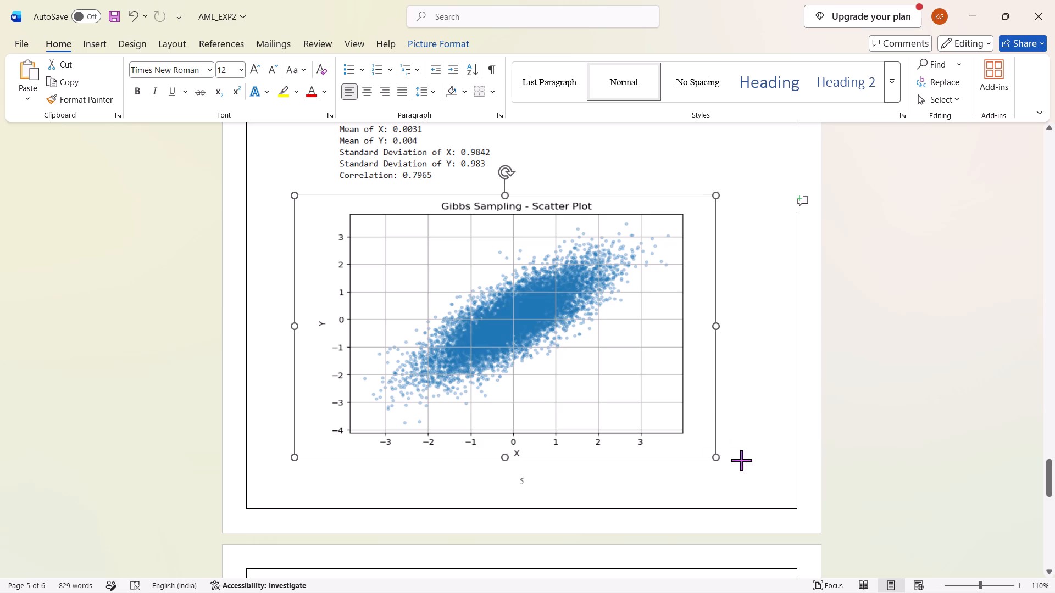
pyautogui.moveTo(741, 460); pyautogui.dragTo(743, 452)
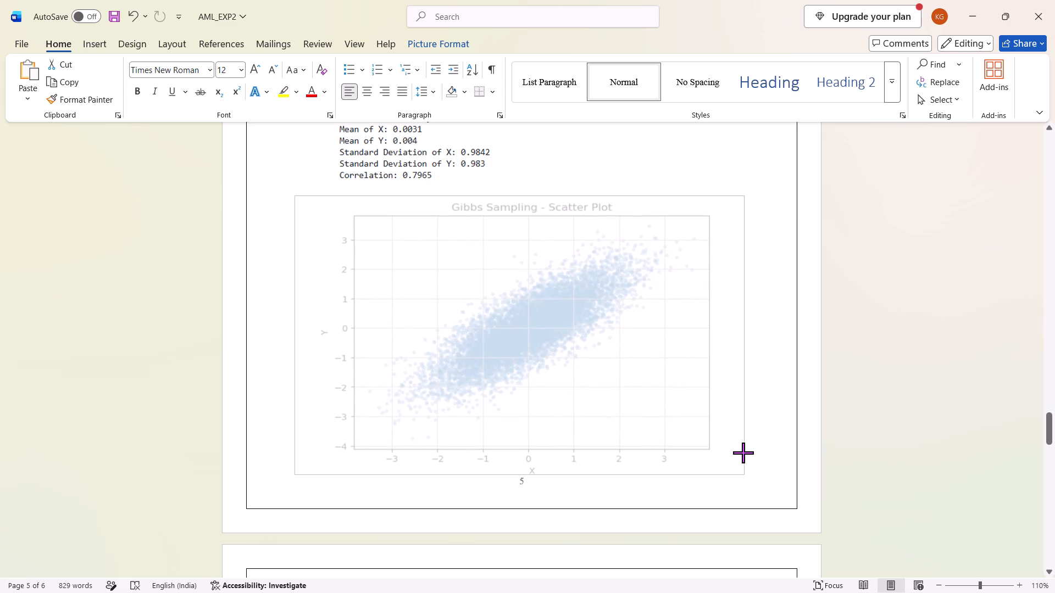
pyautogui.moveTo(743, 452); pyautogui.dragTo(740, 449)
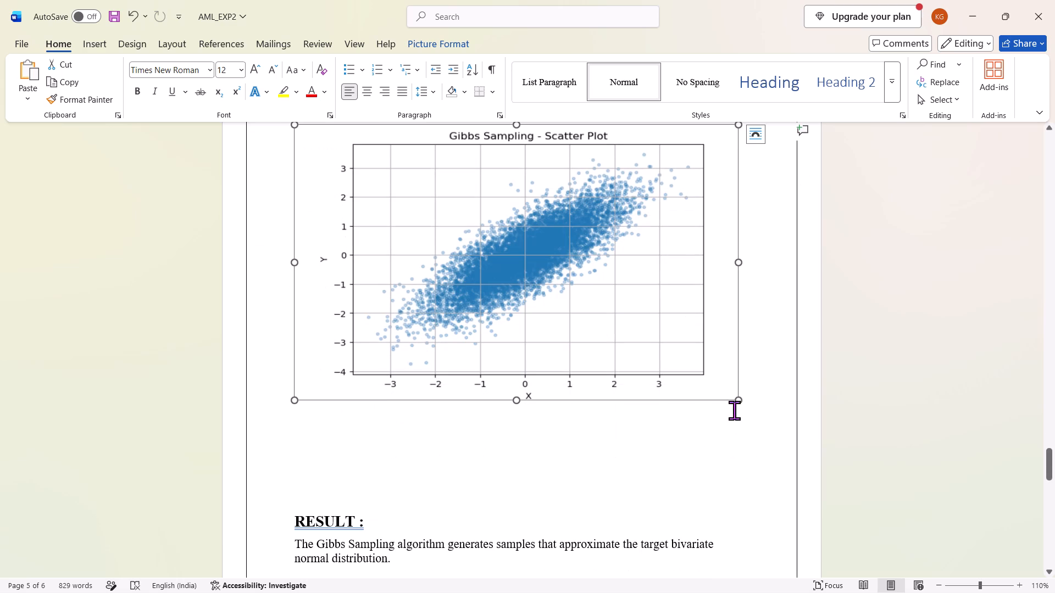
pyautogui.moveTo(737, 401); pyautogui.dragTo(713, 381)
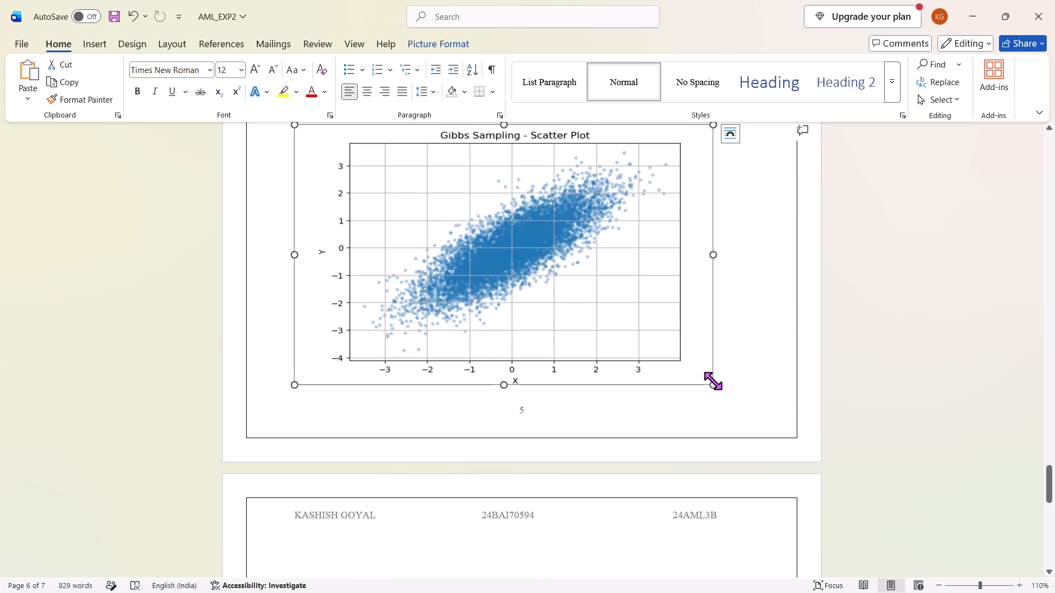
pyautogui.scroll(3, 713, 381)
pyautogui.click(913, 406)
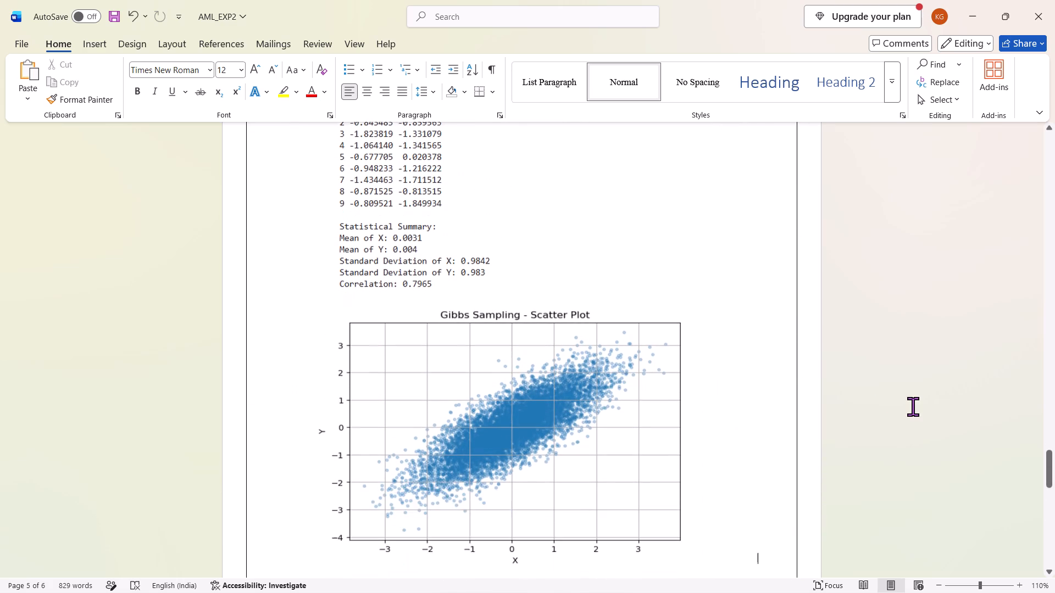
# Snip the Distribution of X and Distribution of Y histograms from the EXP7_ML_K notebook in Edge and paste them atop page 6 in Word.
pyautogui.scroll(-1, 580, 357)
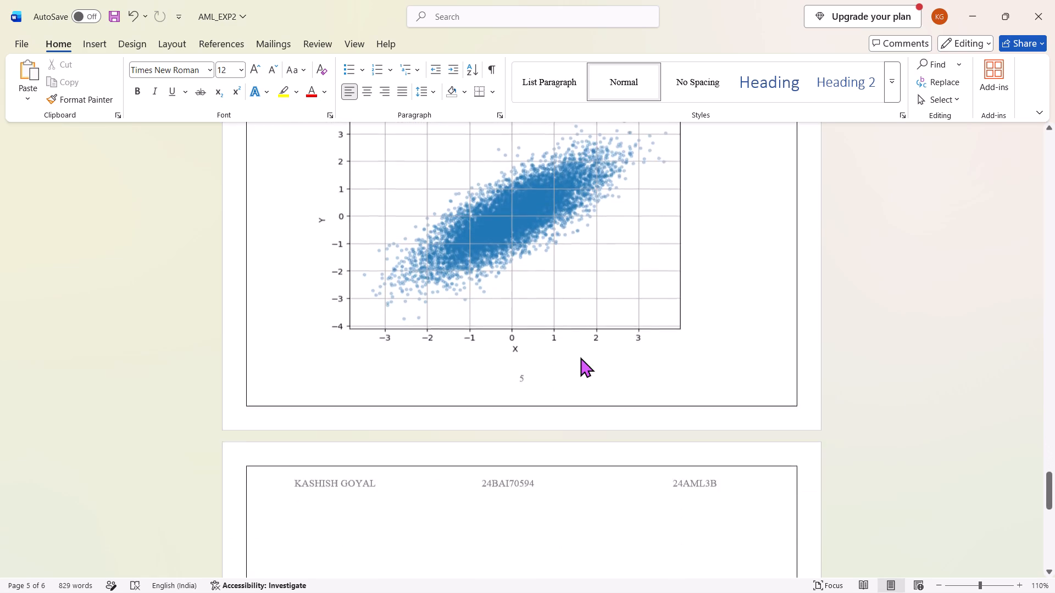
pyautogui.scroll(-1, 580, 357)
pyautogui.click(292, 316)
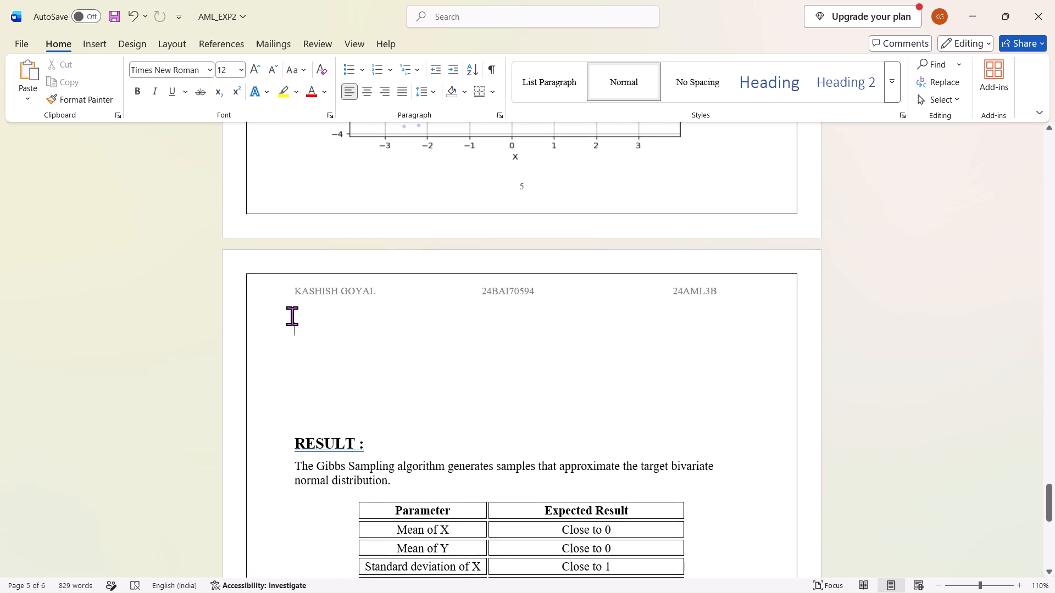
pyautogui.click(742, 585)
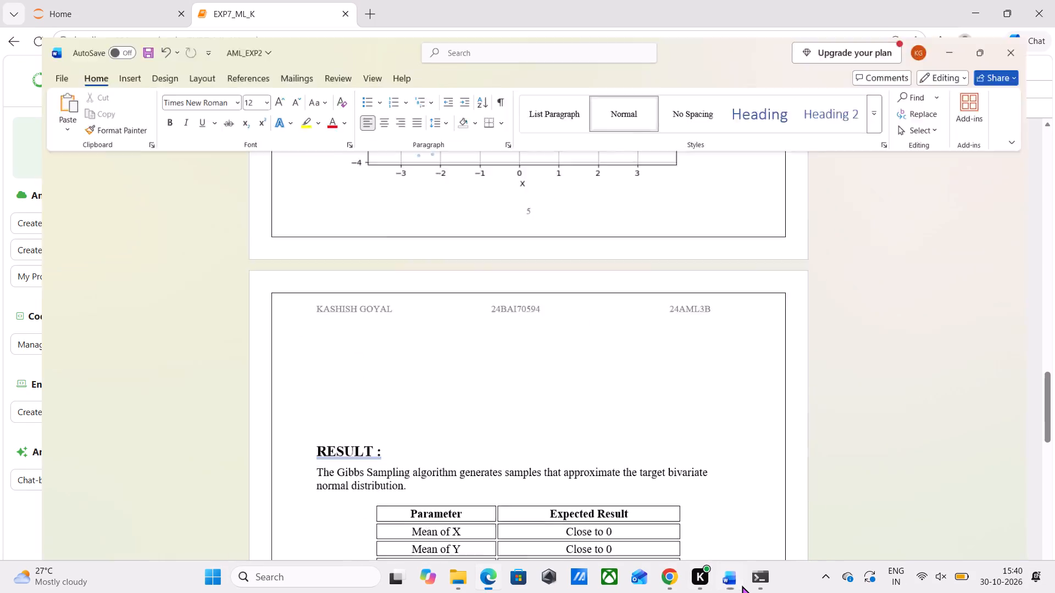
pyautogui.scroll(-5, 580, 331)
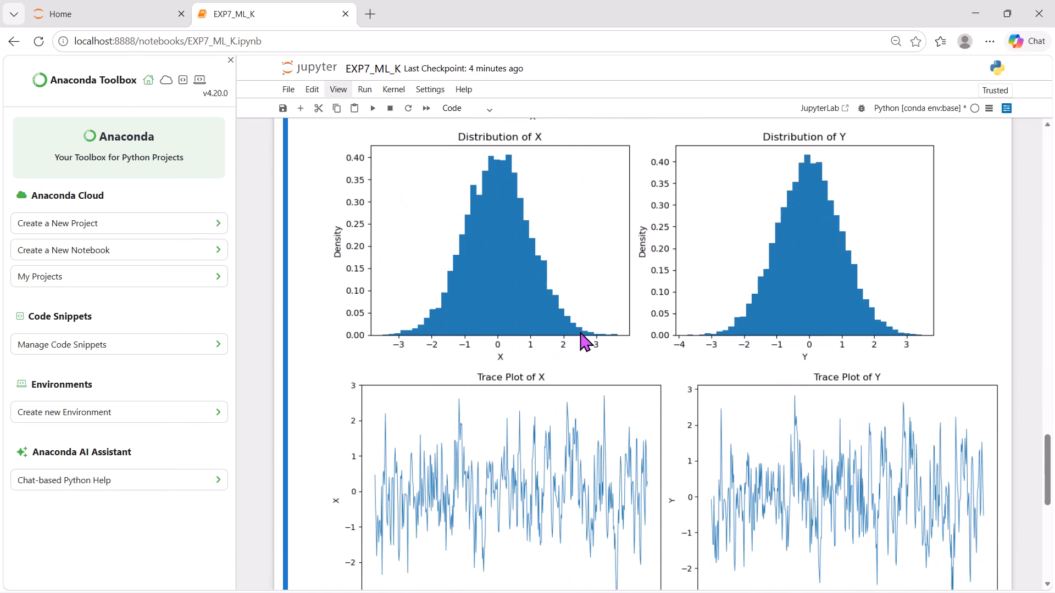
pyautogui.scroll(-7, 580, 331)
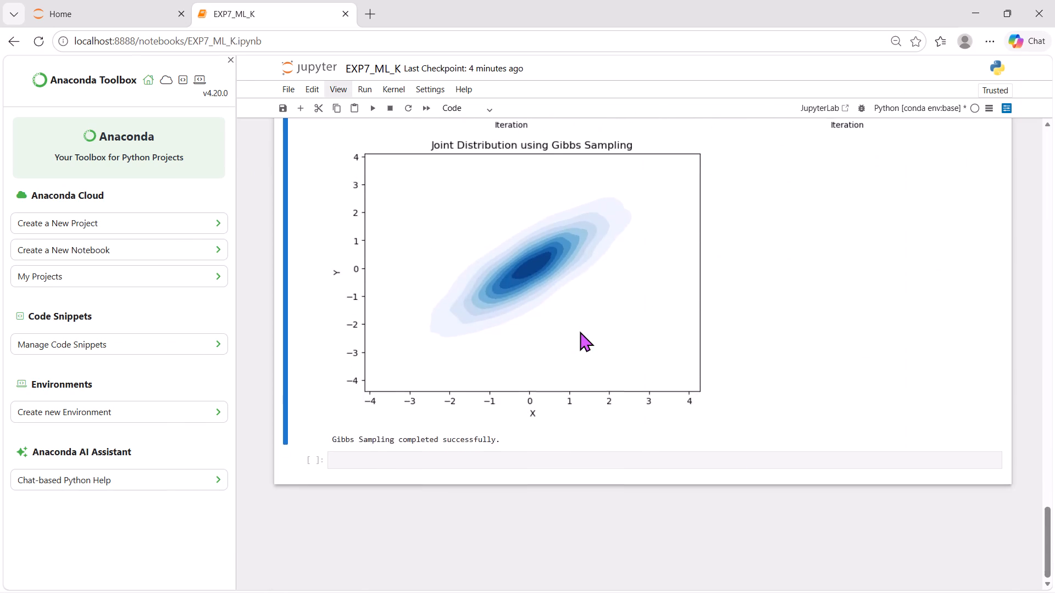
pyautogui.scroll(4, 580, 331)
pyautogui.scroll(-1, 580, 331)
pyautogui.scroll(1, 580, 331)
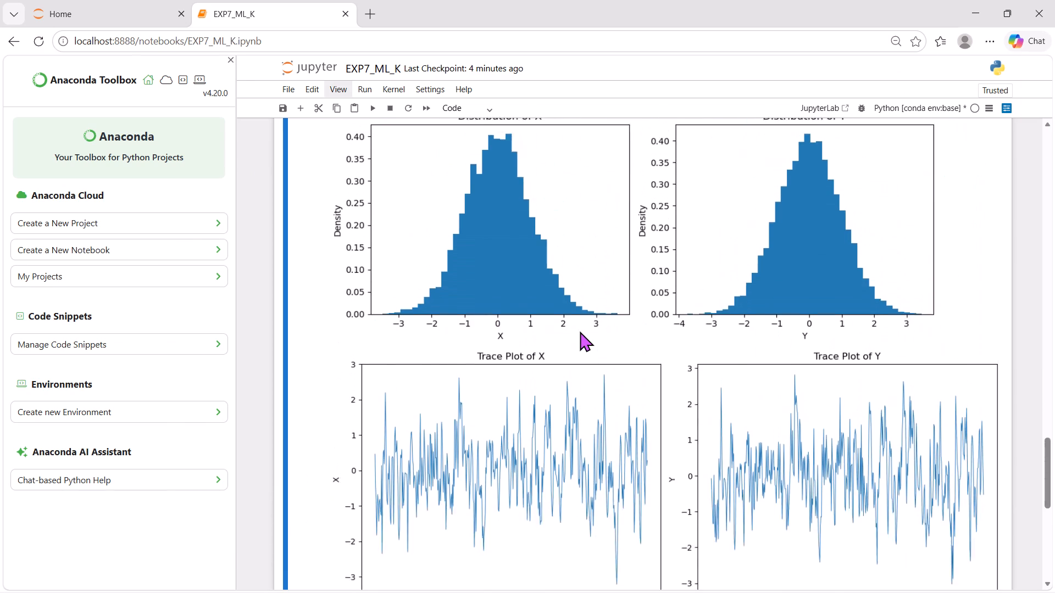
pyautogui.scroll(2, 580, 331)
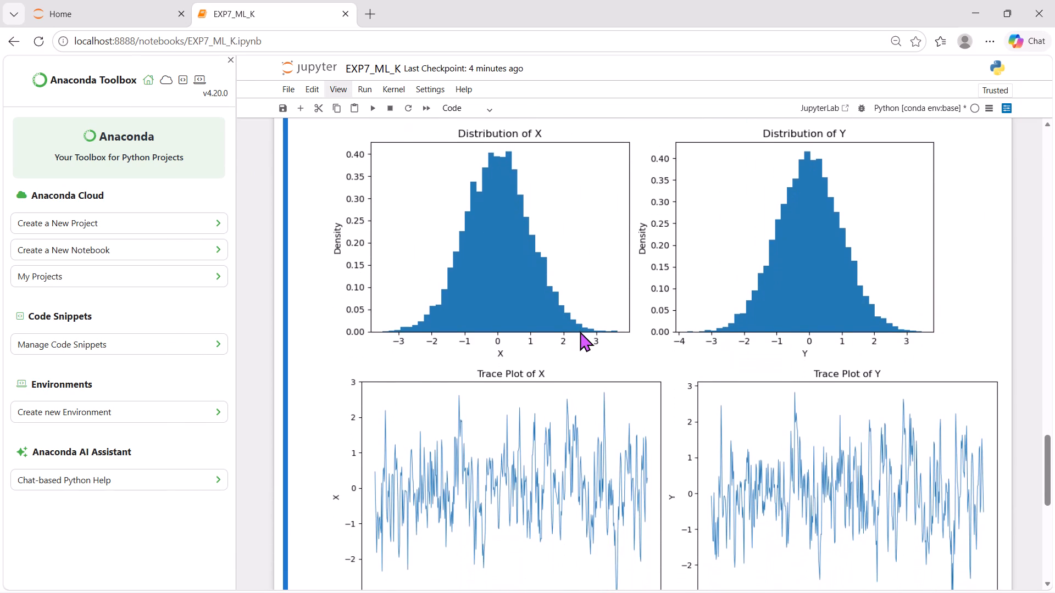
pyautogui.scroll(2, 580, 331)
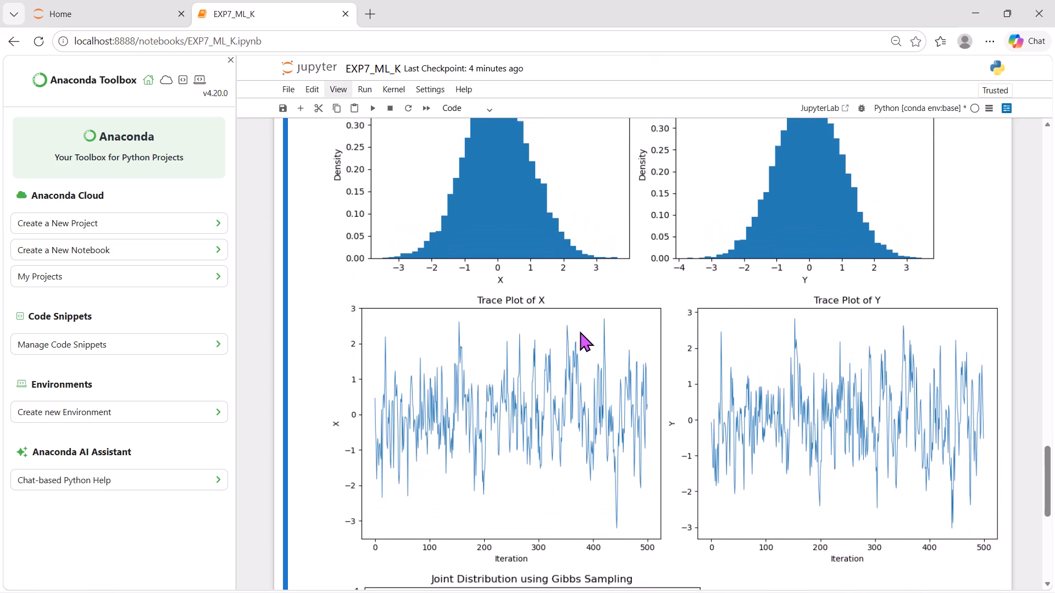
pyautogui.scroll(1, 580, 331)
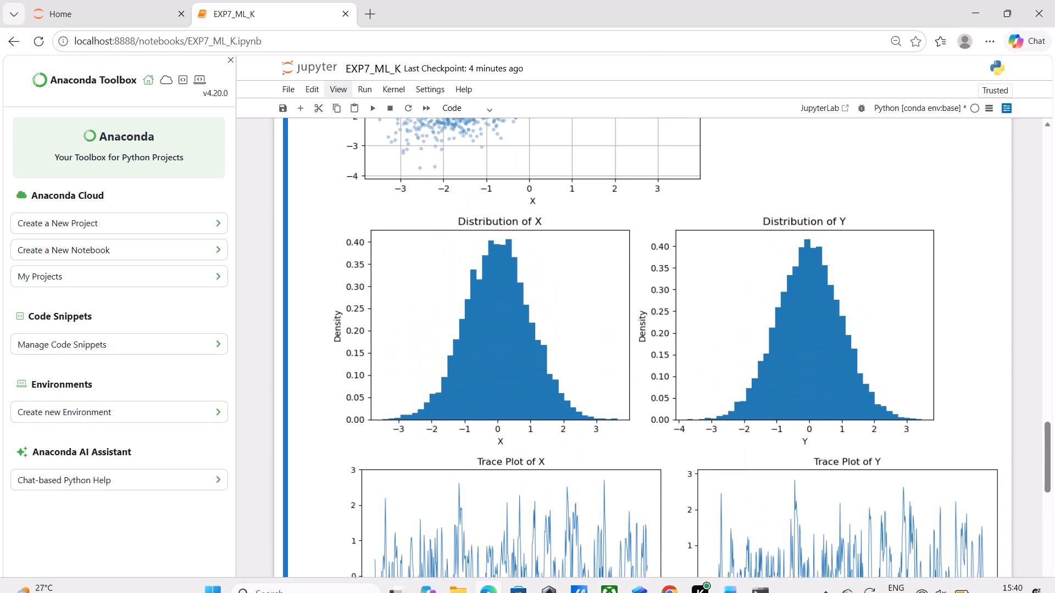
pyautogui.press('shift+super+s')
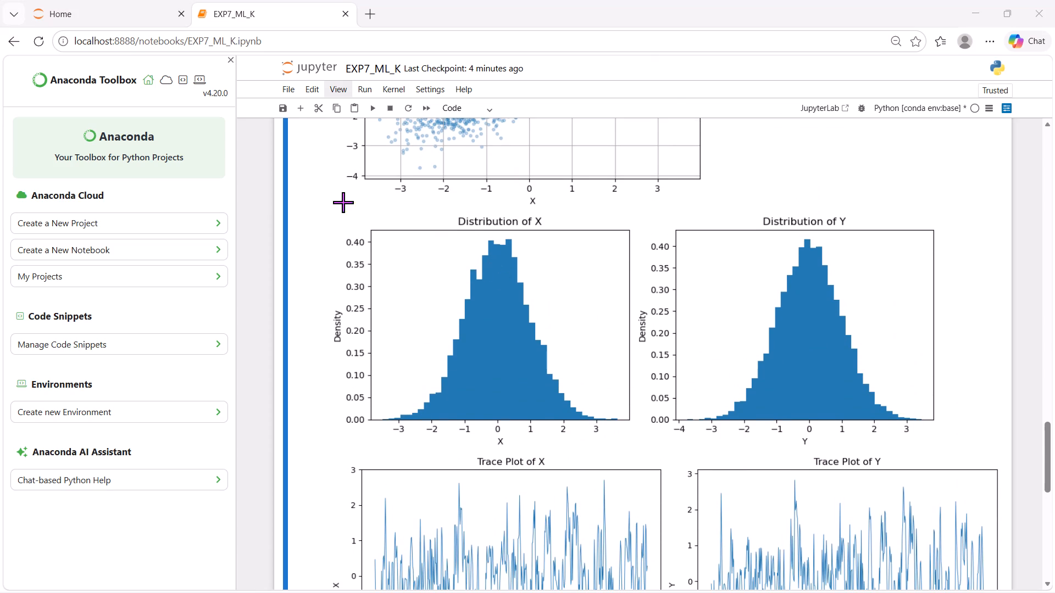
pyautogui.moveTo(305, 191); pyautogui.dragTo(958, 472)
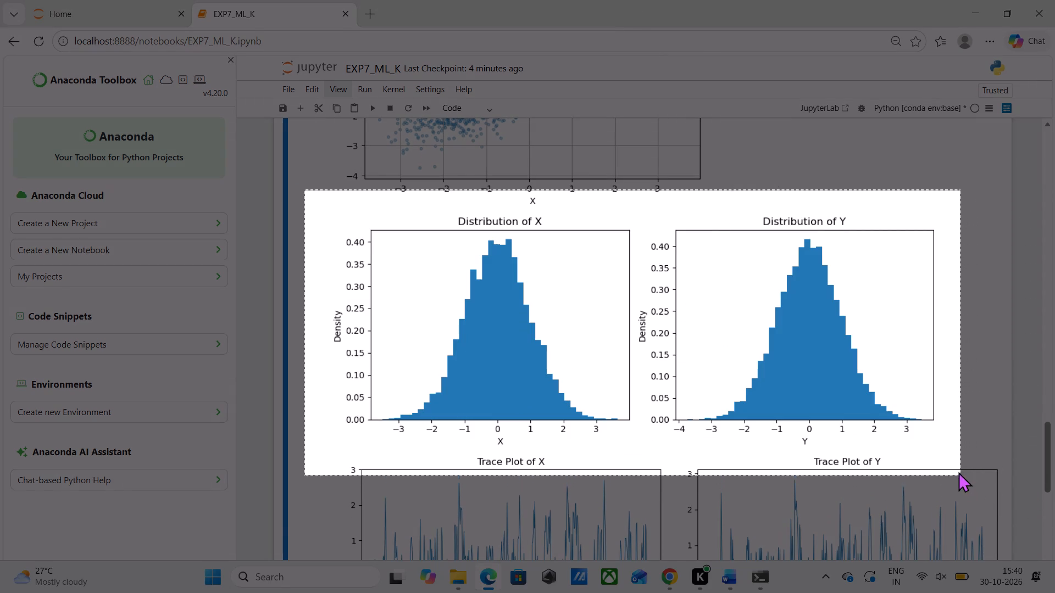
pyautogui.moveTo(958, 472); pyautogui.dragTo(952, 450)
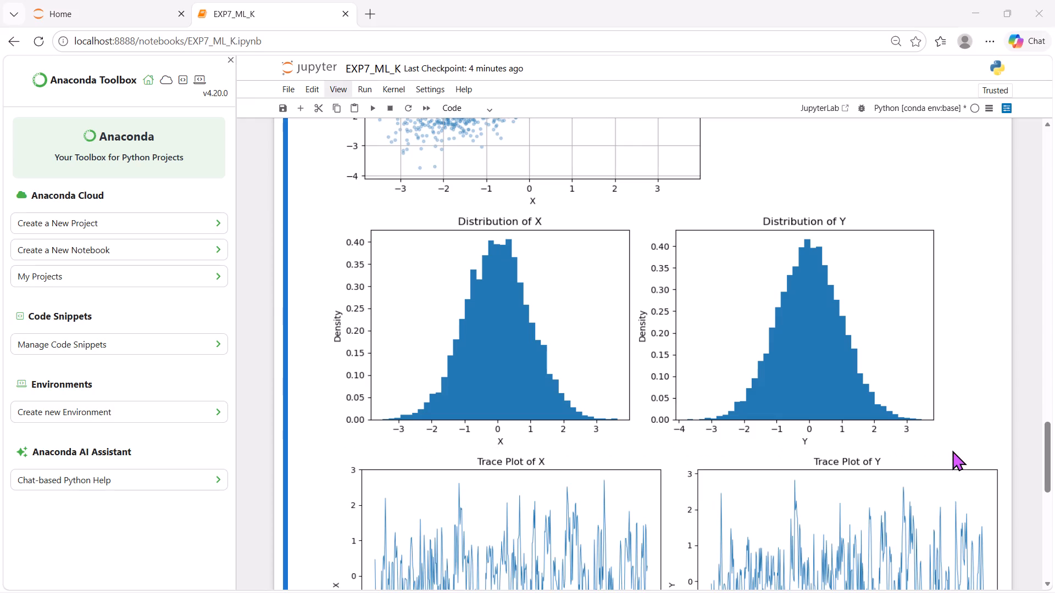
pyautogui.click(735, 574)
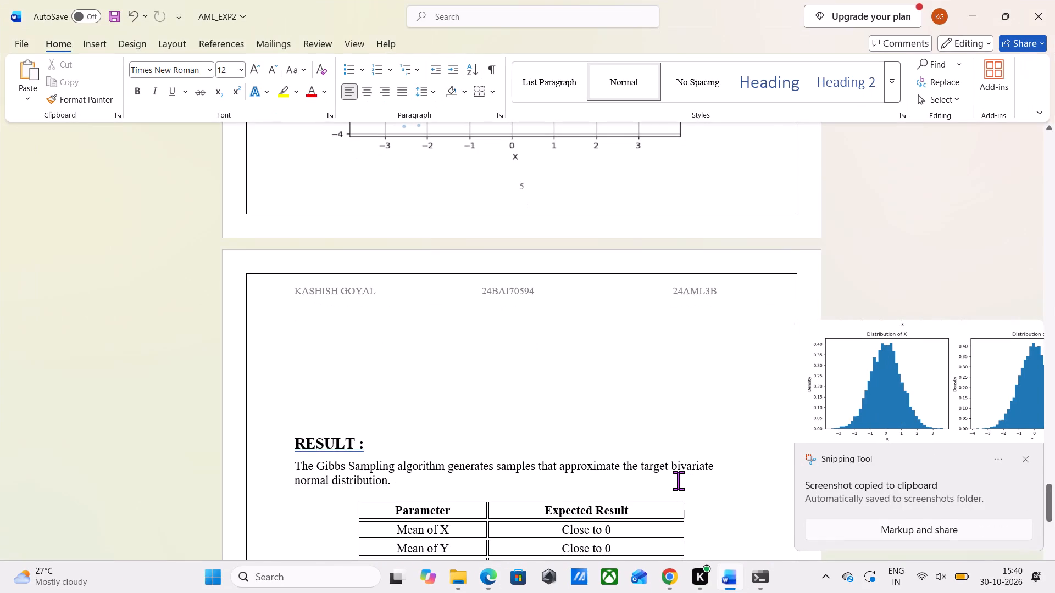
pyautogui.hotkey('ctrl', 'v')
# Snip the Trace Plot of X and Trace Plot of Y from the notebook in Edge and paste them on a new line beneath the histograms in Word.
pyautogui.scroll(-1, 678, 480)
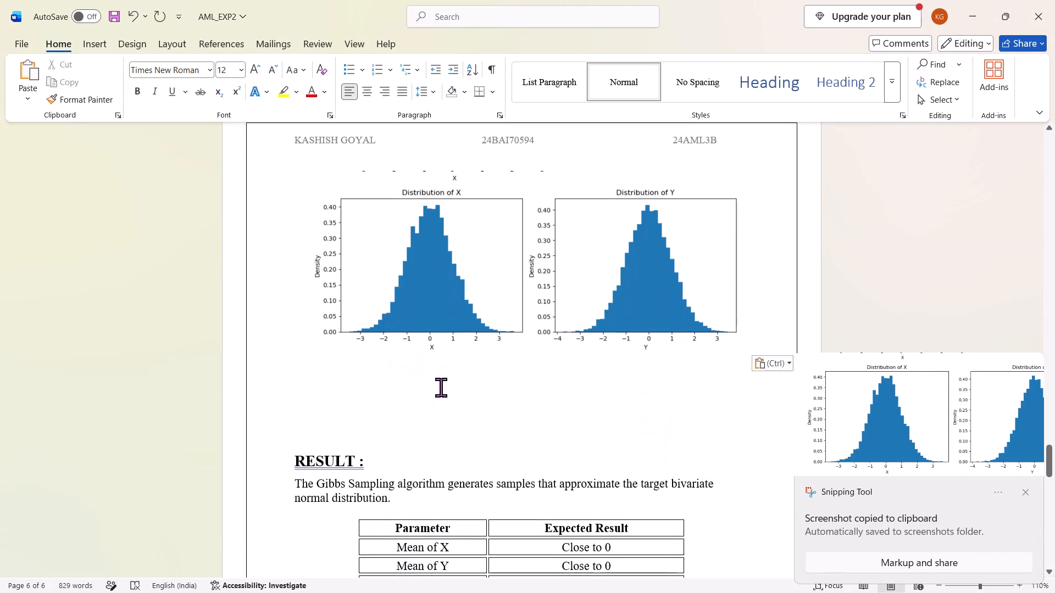
pyautogui.click(327, 365)
pyautogui.press('Return')
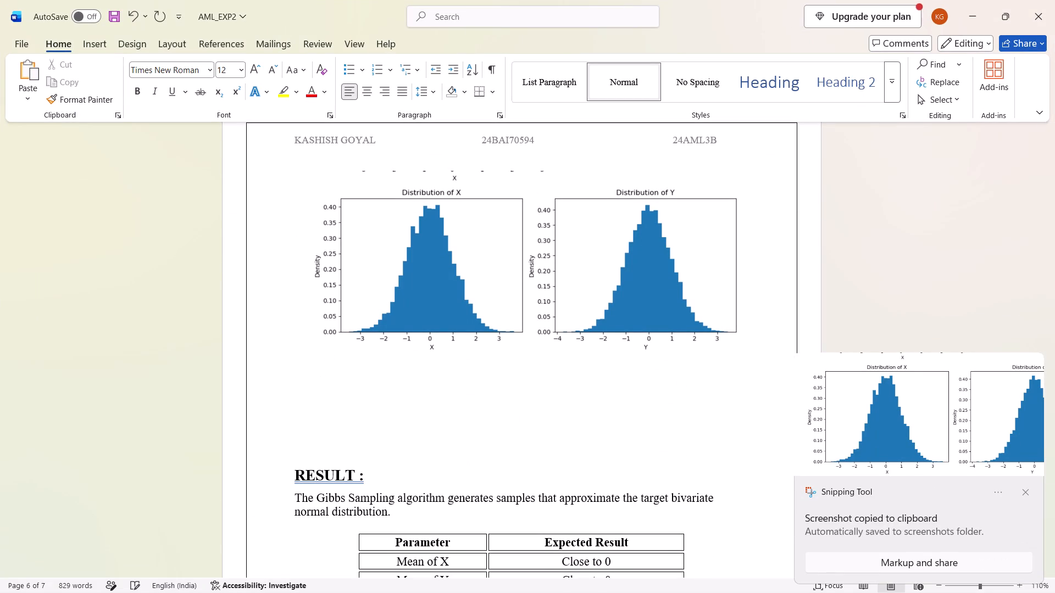
pyautogui.click(728, 578)
pyautogui.scroll(-1, 631, 413)
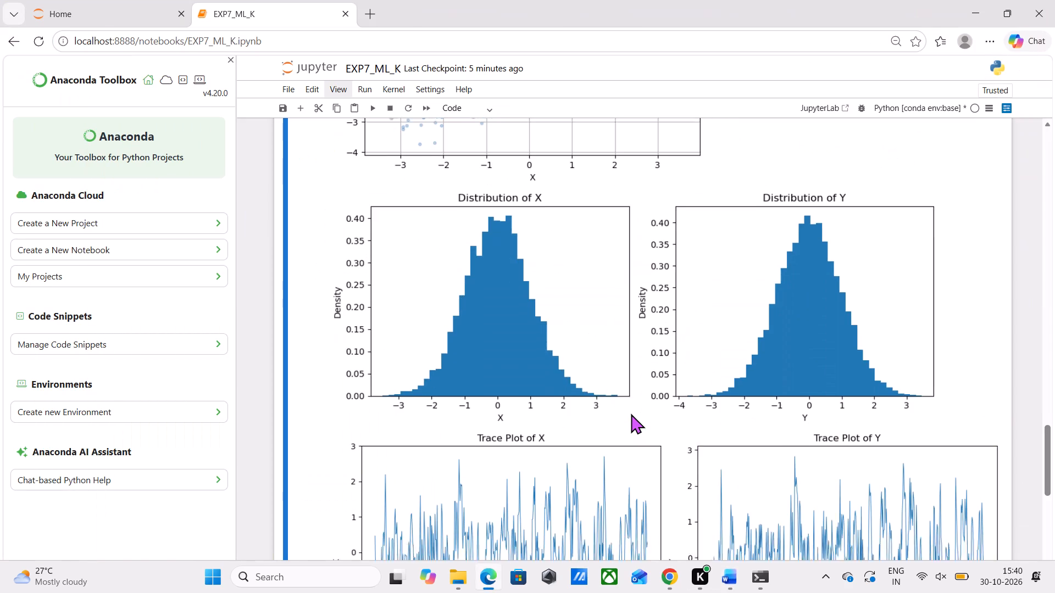
pyautogui.scroll(-2, 631, 413)
pyautogui.press('shift+super+s')
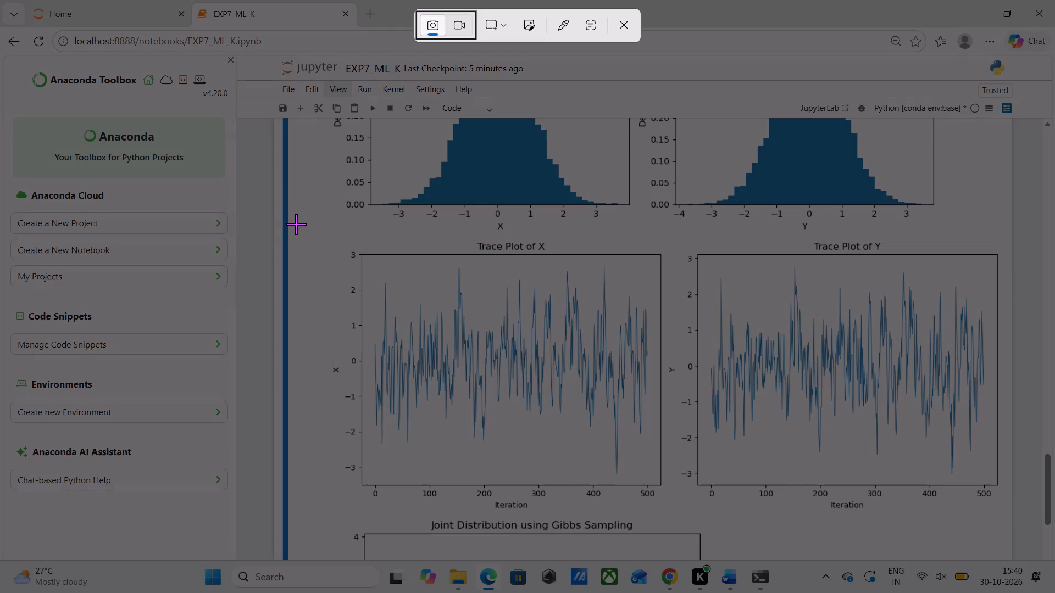
pyautogui.moveTo(301, 230); pyautogui.dragTo(1020, 514)
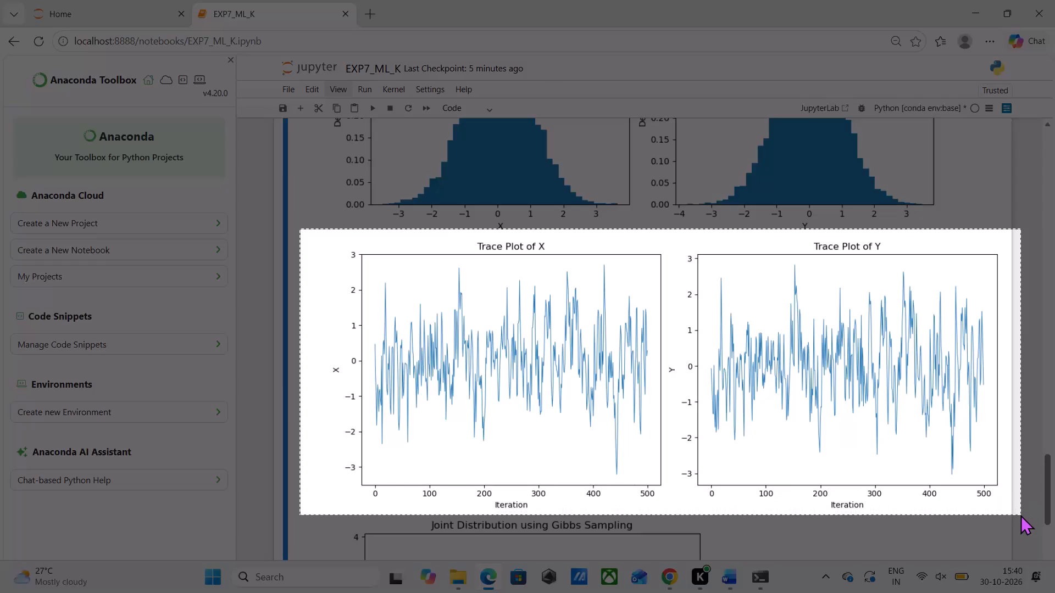
pyautogui.moveTo(1020, 514); pyautogui.dragTo(1010, 513)
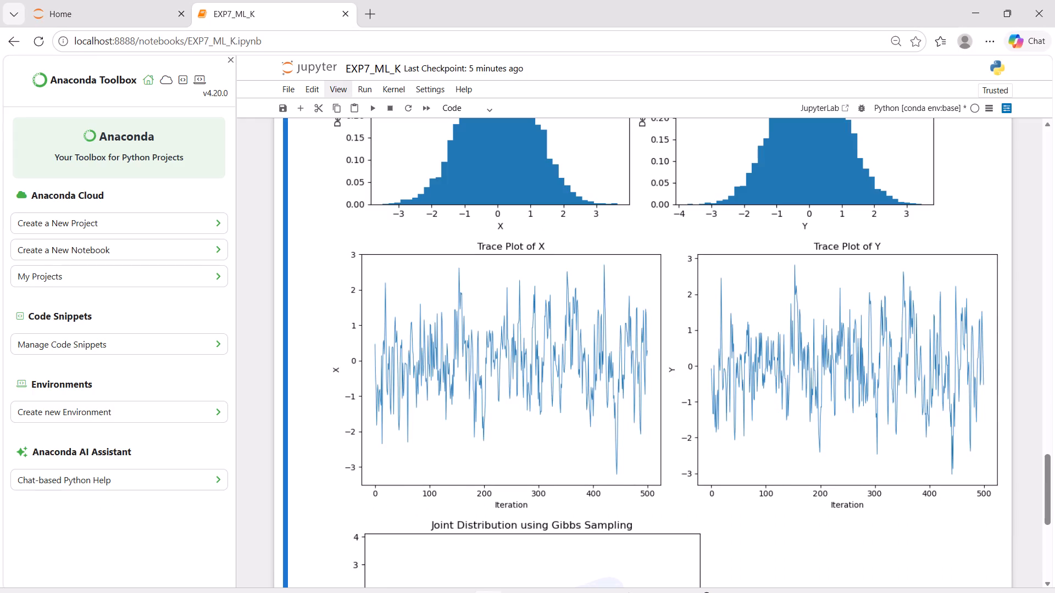
pyautogui.click(728, 581)
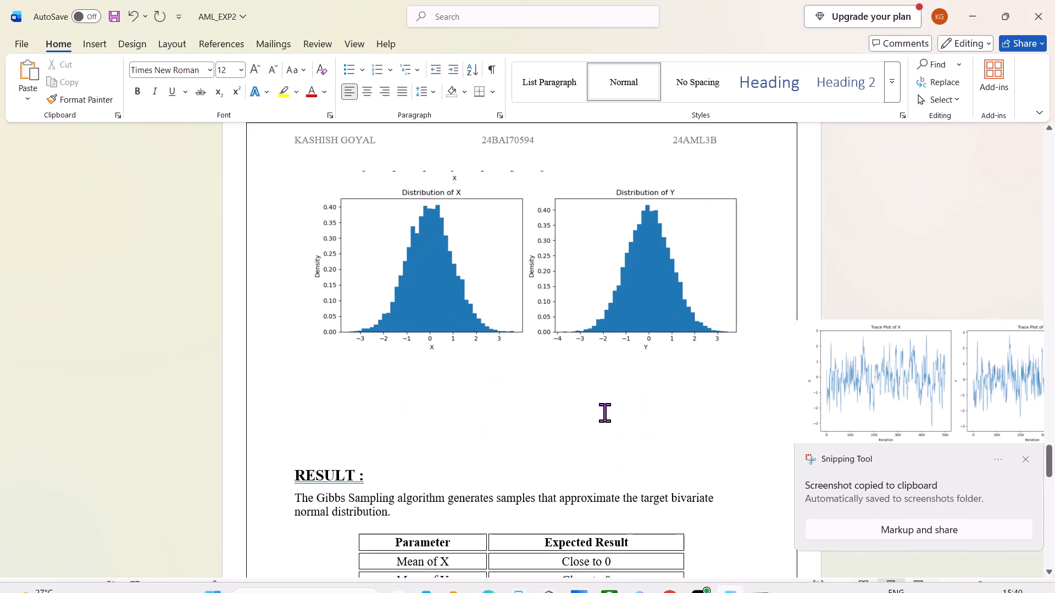
pyautogui.hotkey('ctrl', 'v')
pyautogui.scroll(-2, 604, 412)
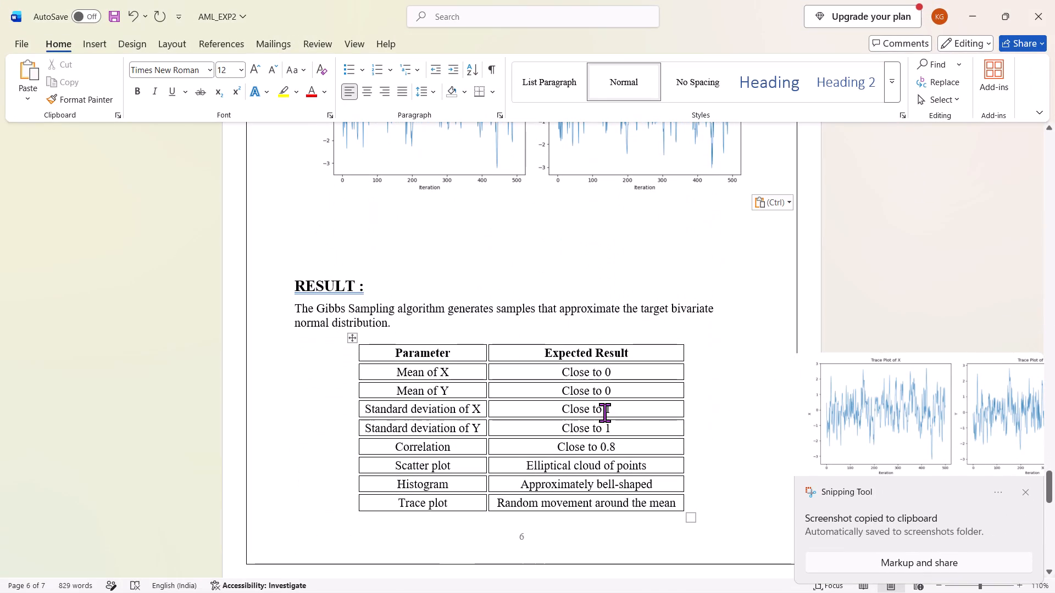
# Snip the Joint Distribution plot with its completion message from the Edge notebook and paste it in Word, two new lines after the trace plots.
pyautogui.press('Return')
pyautogui.press('Return')
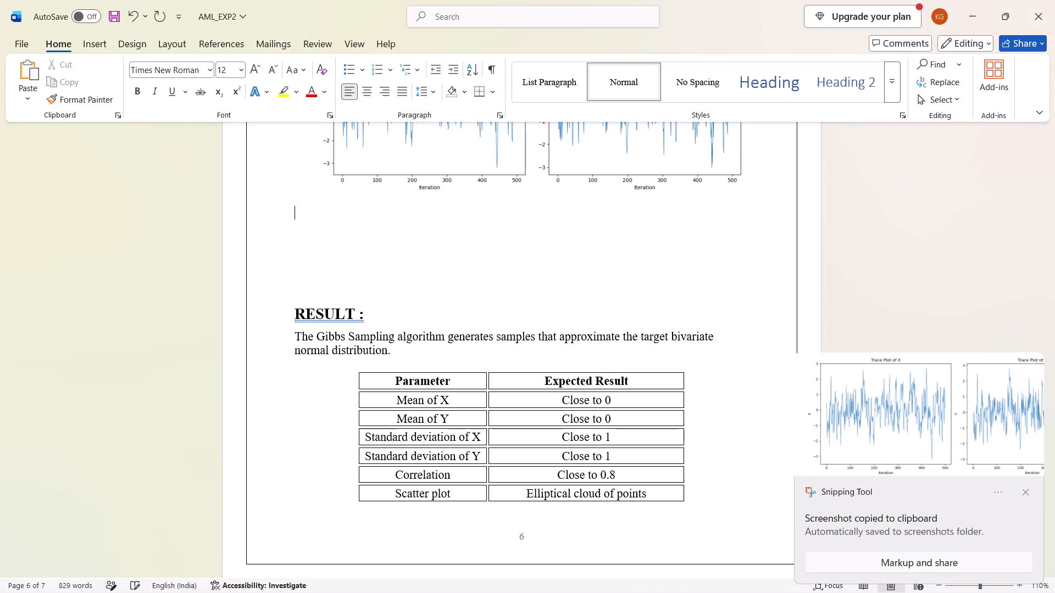
pyautogui.click(731, 578)
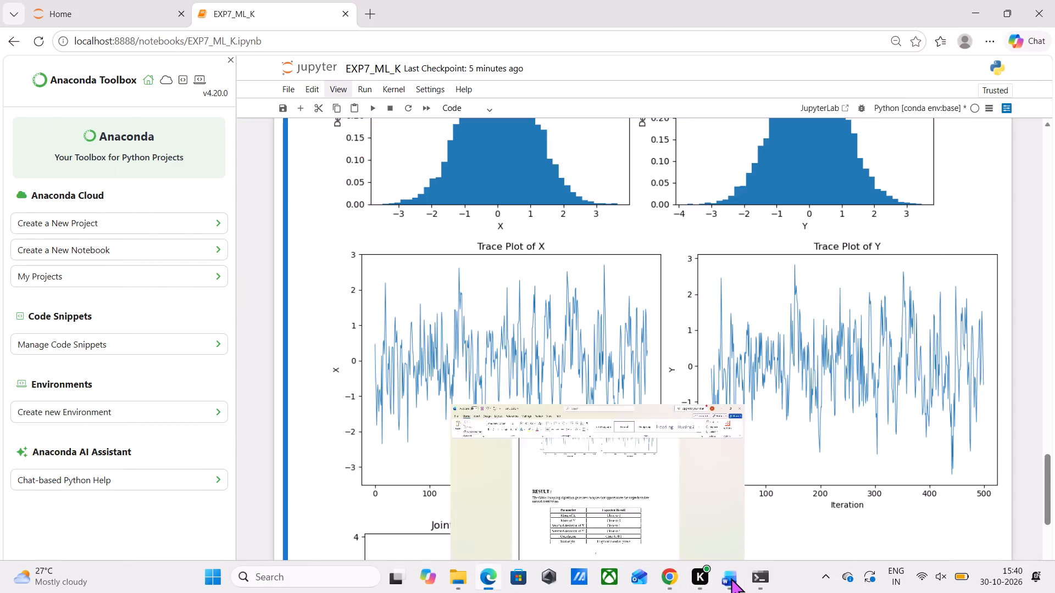
pyautogui.scroll(-4, 621, 454)
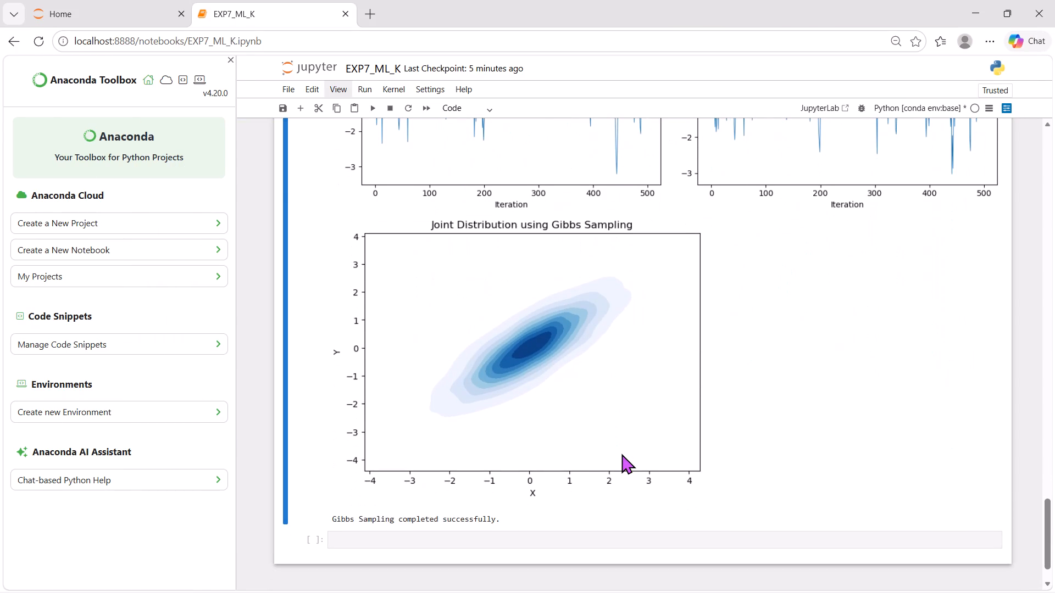
pyautogui.press('shift+super+s')
pyautogui.moveTo(304, 199); pyautogui.dragTo(652, 447)
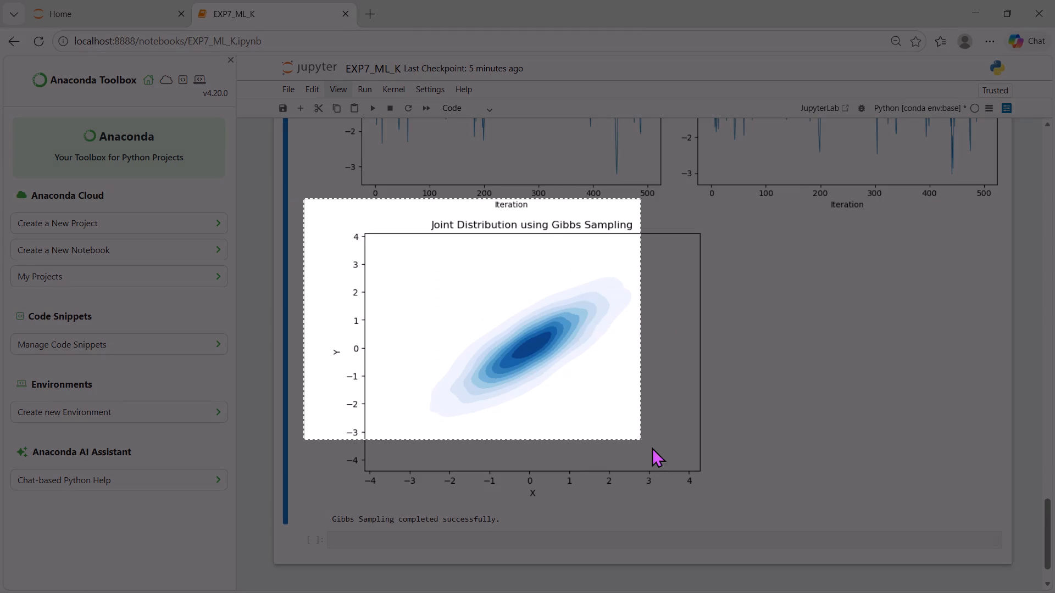
pyautogui.moveTo(652, 447); pyautogui.dragTo(715, 530)
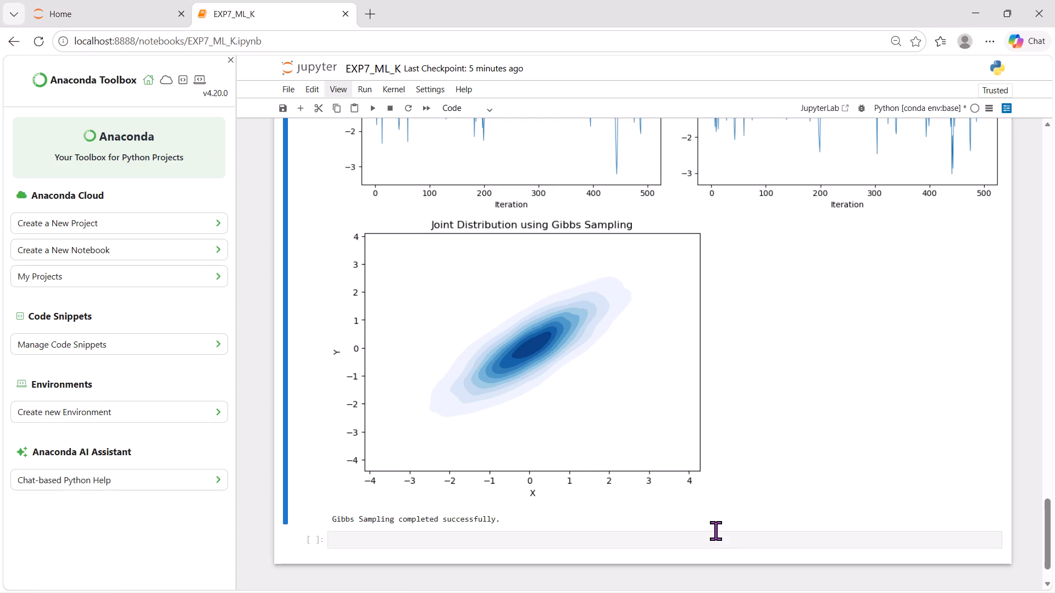
pyautogui.click(729, 575)
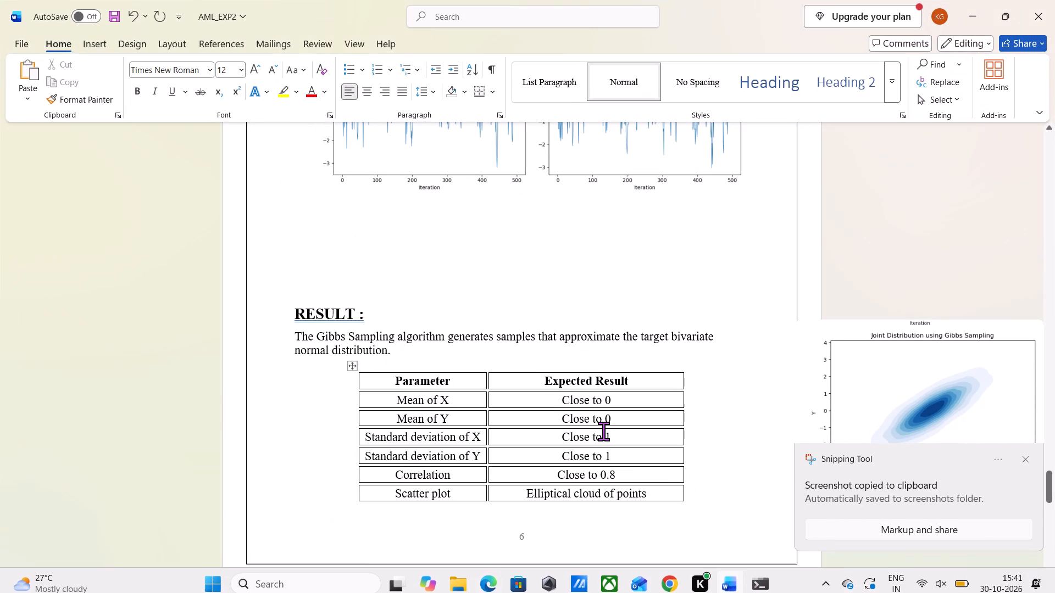
pyautogui.hotkey('ctrl', 'v')
pyautogui.scroll(1, 603, 431)
pyautogui.click(603, 431)
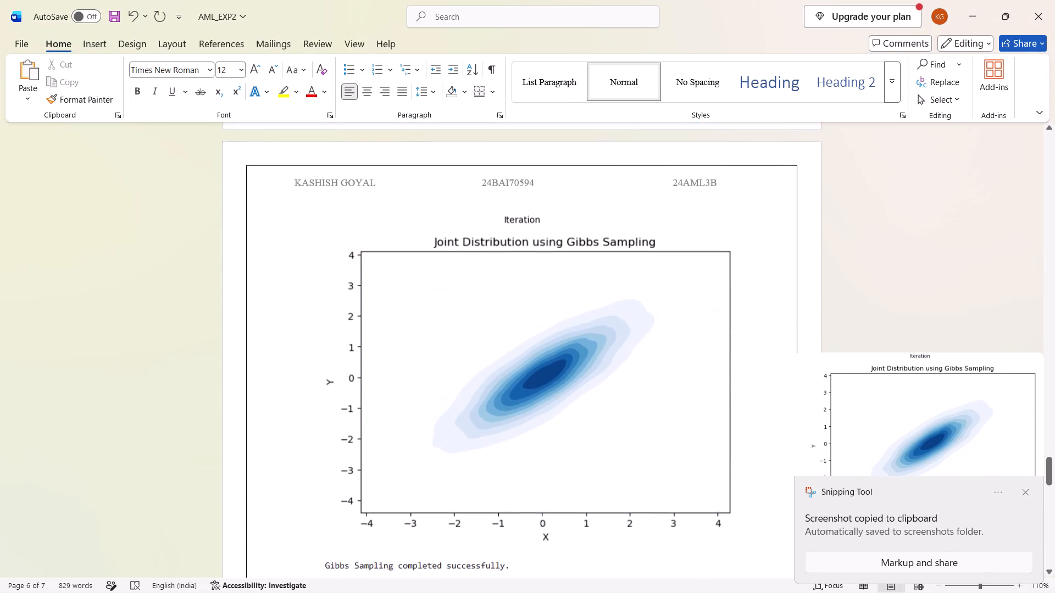
# Shrink the Joint Distribution plot proportionally until it fits on page 6 beneath the trace plots.
pyautogui.scroll(-1, 707, 478)
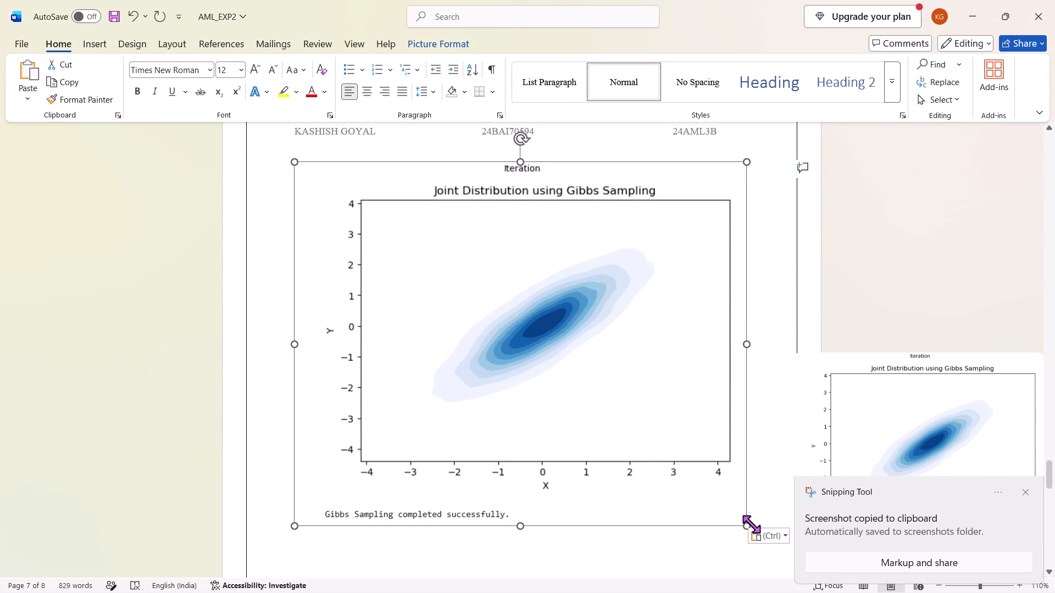
pyautogui.moveTo(747, 527); pyautogui.dragTo(716, 502)
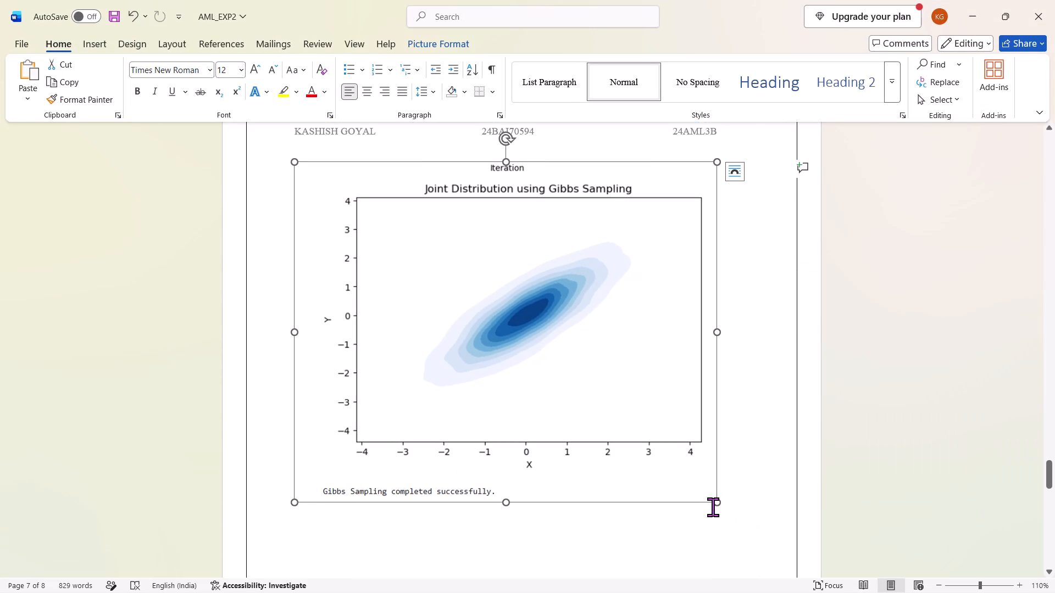
pyautogui.moveTo(716, 500); pyautogui.dragTo(676, 469)
pyautogui.scroll(1, 676, 469)
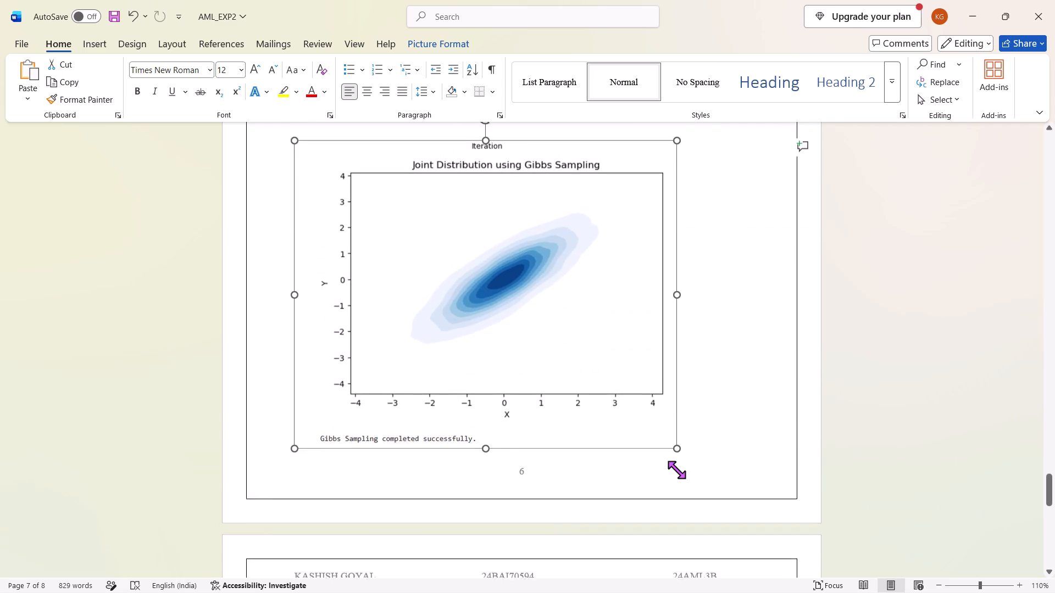
pyautogui.scroll(1, 676, 469)
pyautogui.click(509, 384)
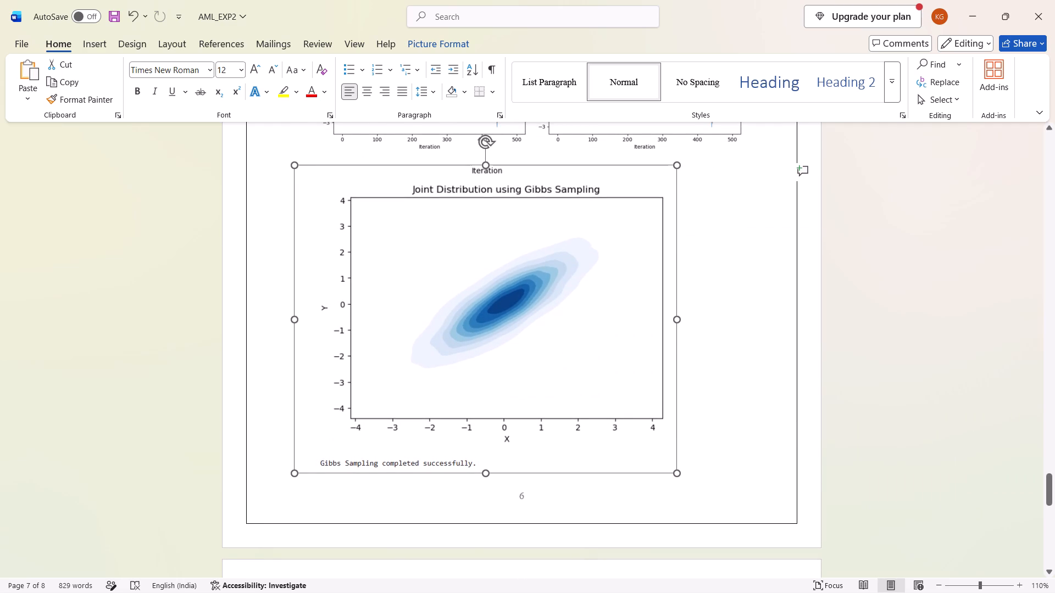
pyautogui.press('Tab')
pyautogui.scroll(-3, 509, 384)
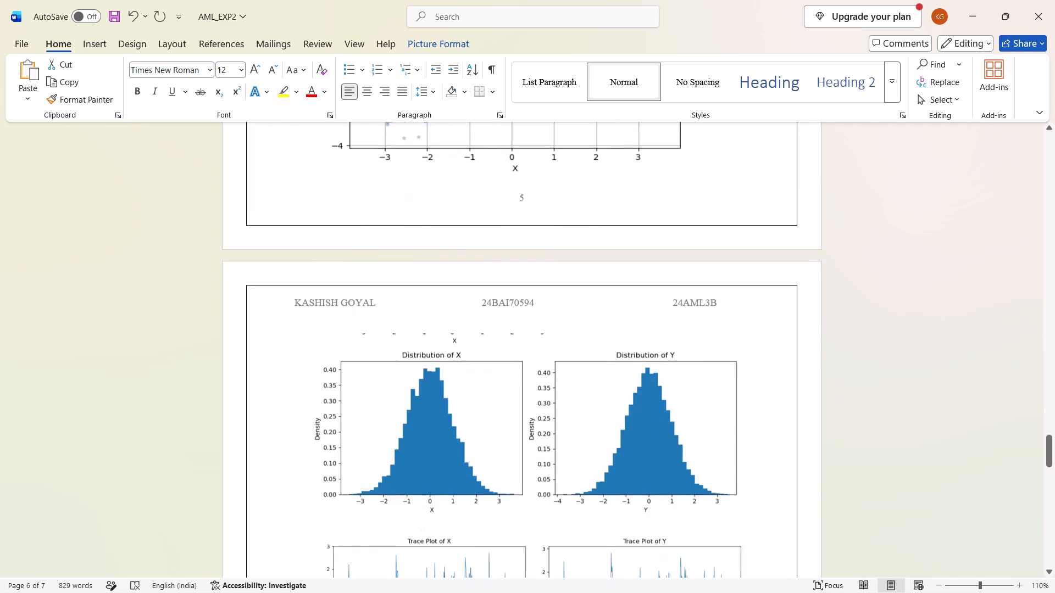
pyautogui.scroll(-4, 509, 384)
pyautogui.hotkey('ctrl', 'z')
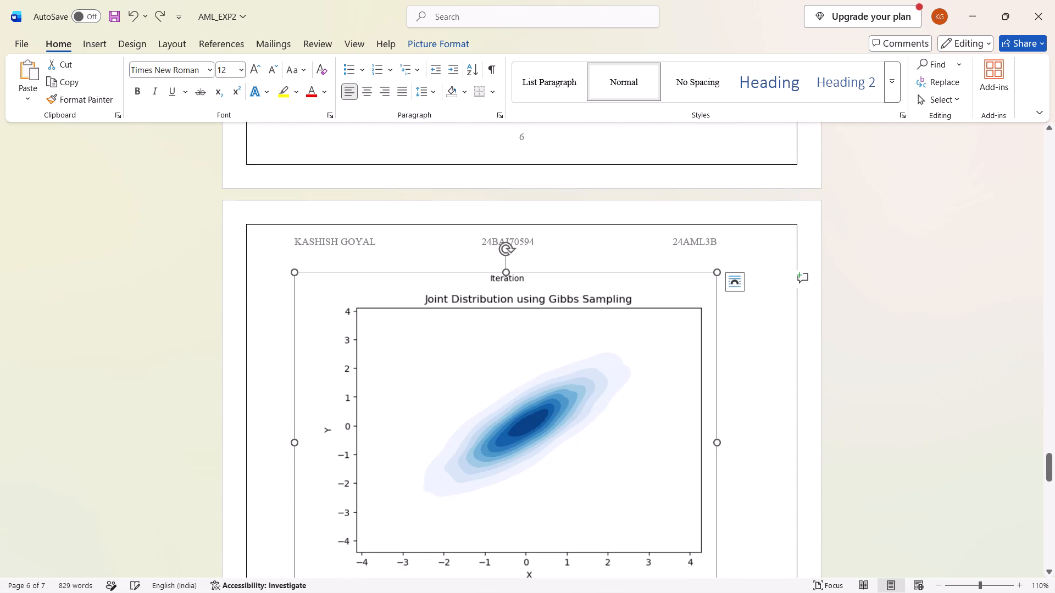
pyautogui.scroll(-1, 652, 501)
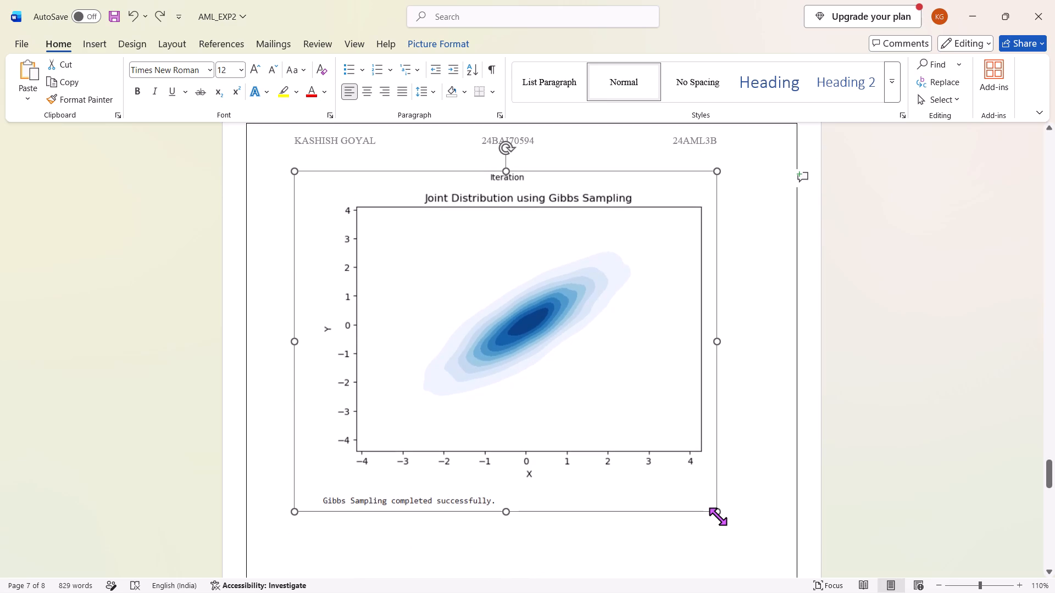
pyautogui.moveTo(718, 516); pyautogui.dragTo(684, 485)
pyautogui.moveTo(684, 482); pyautogui.dragTo(643, 450)
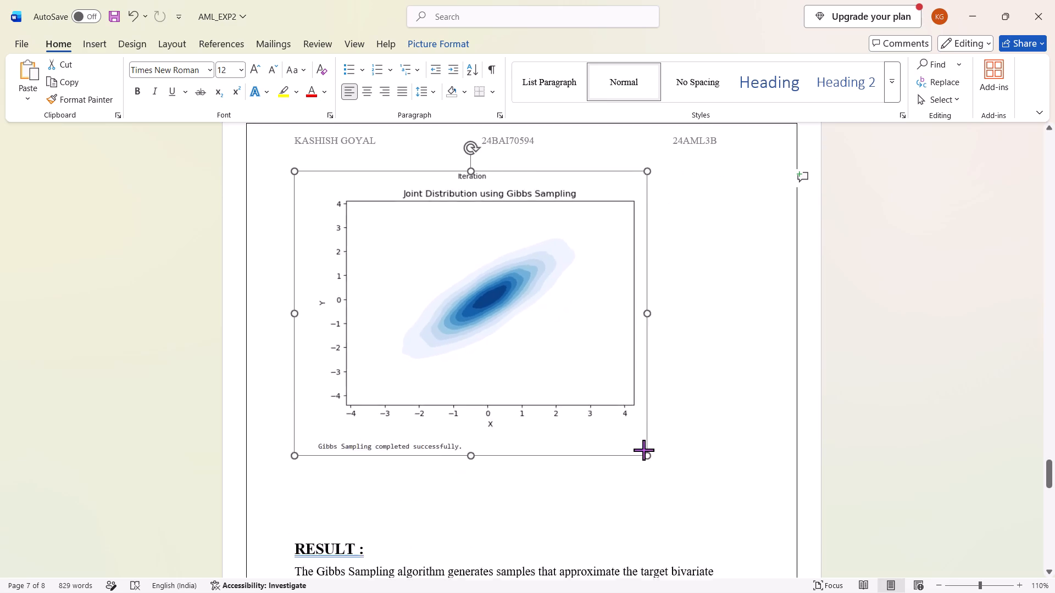
pyautogui.scroll(1, 698, 452)
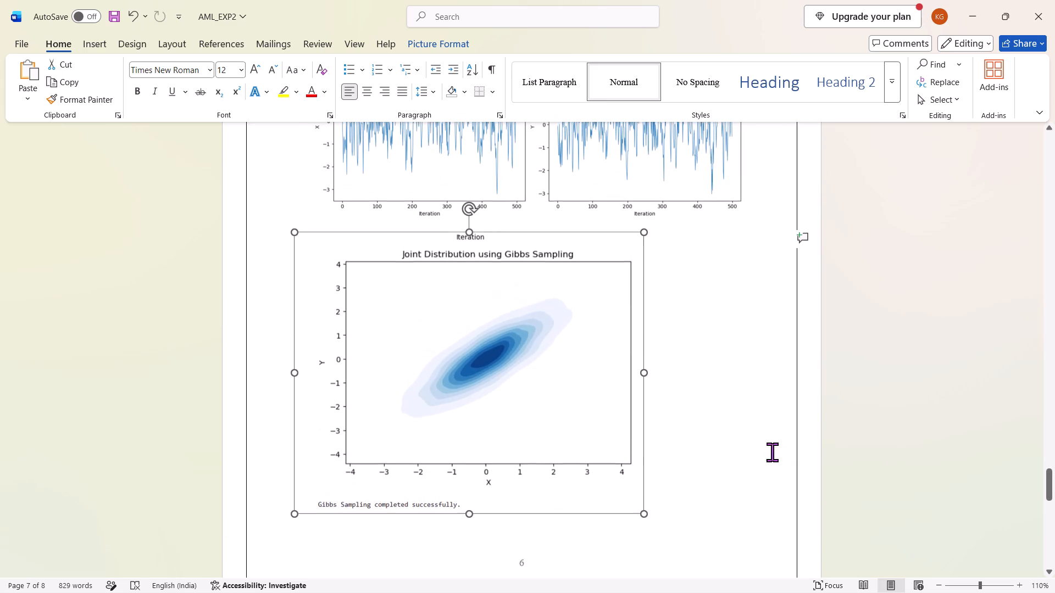
# Indent the Joint Distribution plot with leading spaces so it sits roughly centred beneath the trace plots.
pyautogui.moveTo(579, 395); pyautogui.dragTo(633, 393)
pyautogui.click(290, 517)
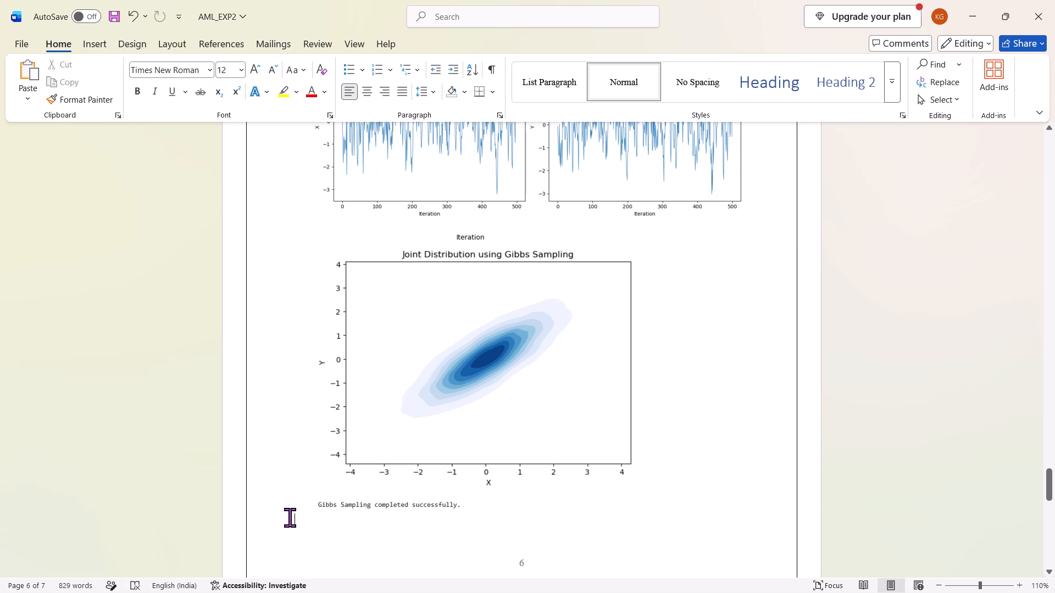
pyautogui.press('space')
pyautogui.click(289, 480)
pyautogui.press('space')
pyautogui.press('space')
pyautogui.press('space')
pyautogui.press('space')
pyautogui.press('space')
pyautogui.press('space')
pyautogui.press('space')
pyautogui.press('space')
pyautogui.press('space')
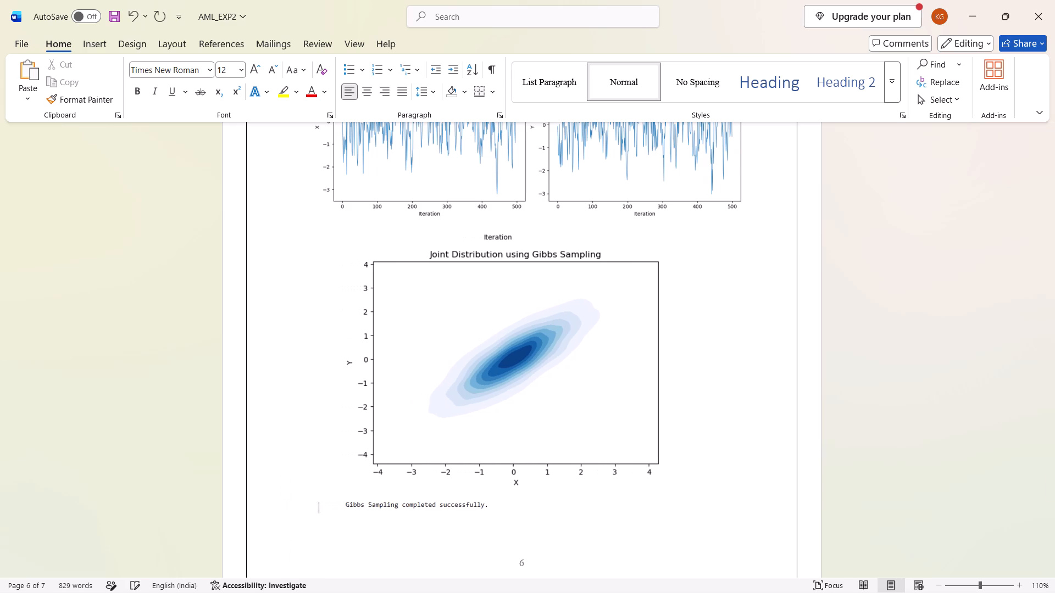
pyautogui.press('space')
pyautogui.press('space')
pyautogui.press('space')
pyautogui.press('space')
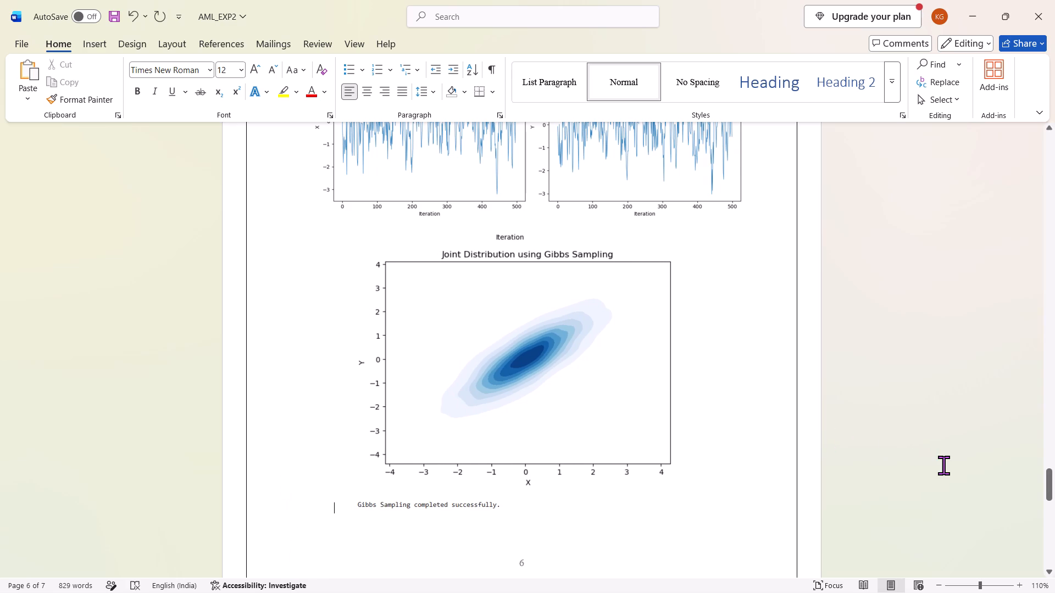
pyautogui.click(943, 465)
# Remove the empty lines and stray spaces above the RESULT heading, keeping the heading at the top of page 7.
pyautogui.scroll(5, 943, 465)
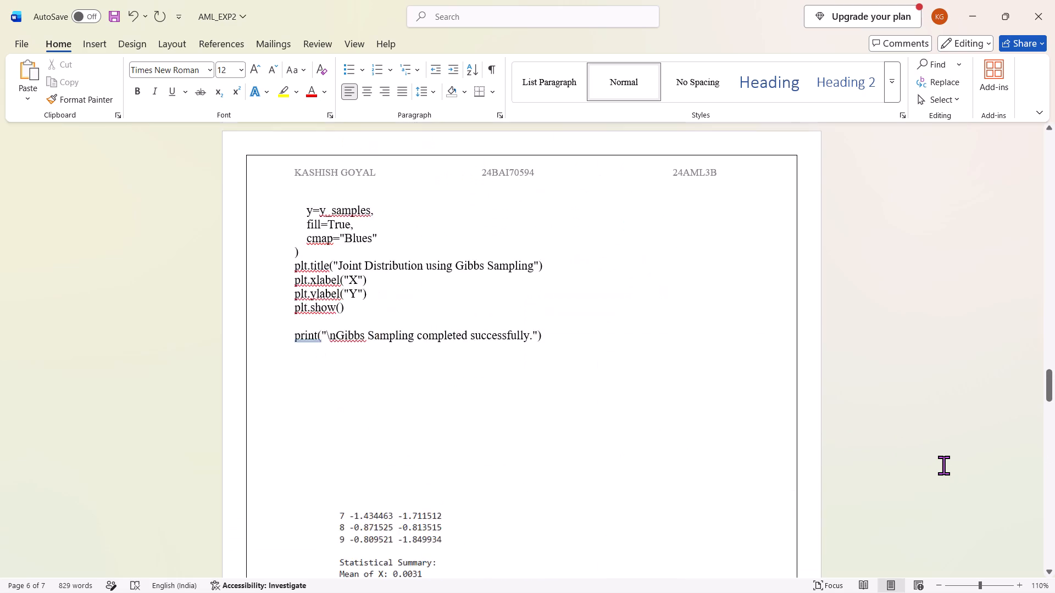
pyautogui.scroll(1, 943, 465)
pyautogui.scroll(-10, 943, 465)
pyautogui.scroll(1, 943, 465)
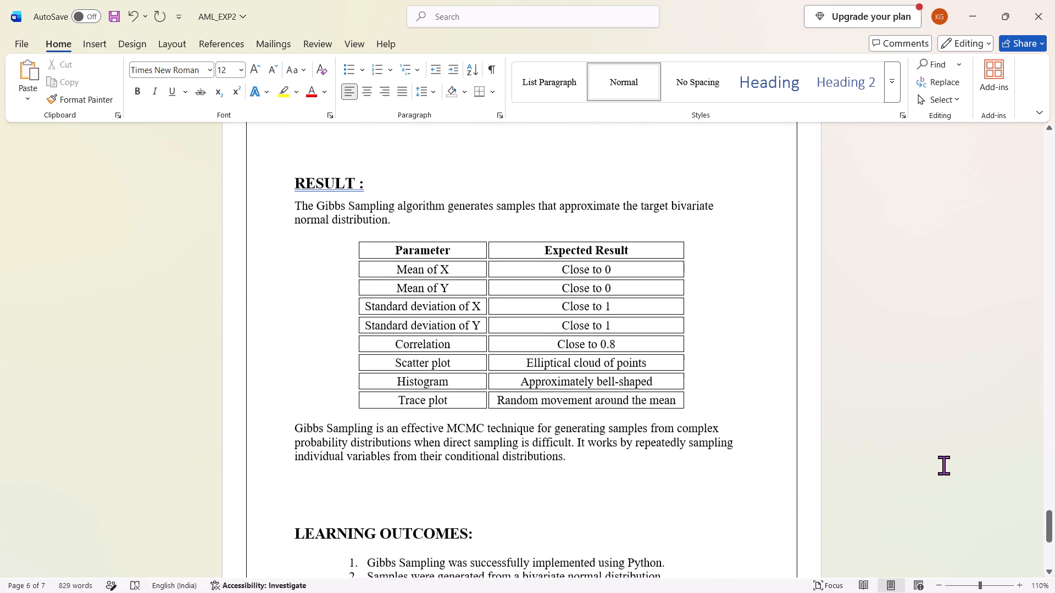
pyautogui.scroll(1, 943, 465)
pyautogui.click(382, 319)
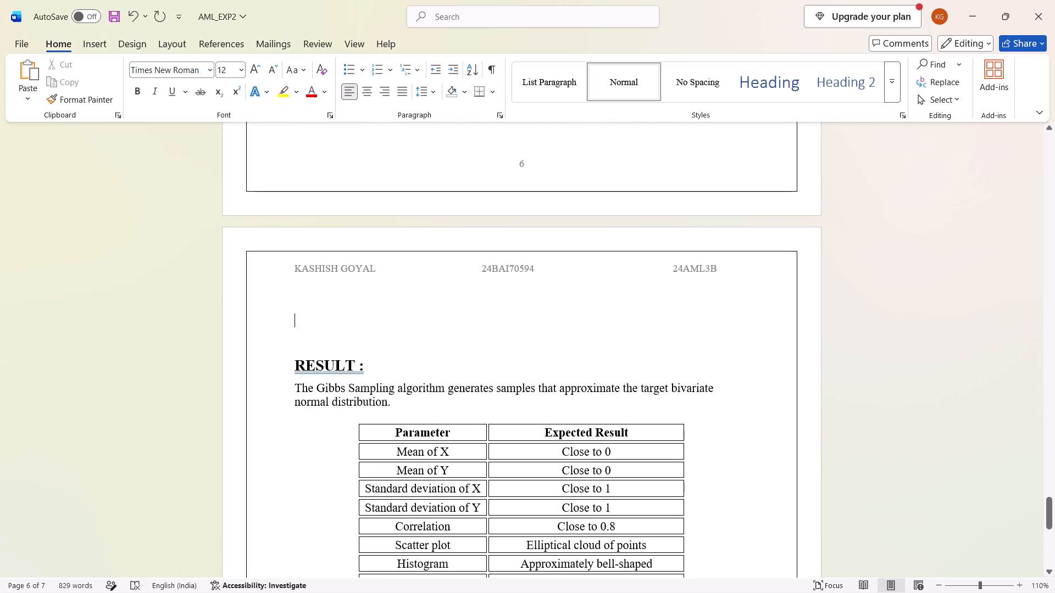
pyautogui.click(300, 351)
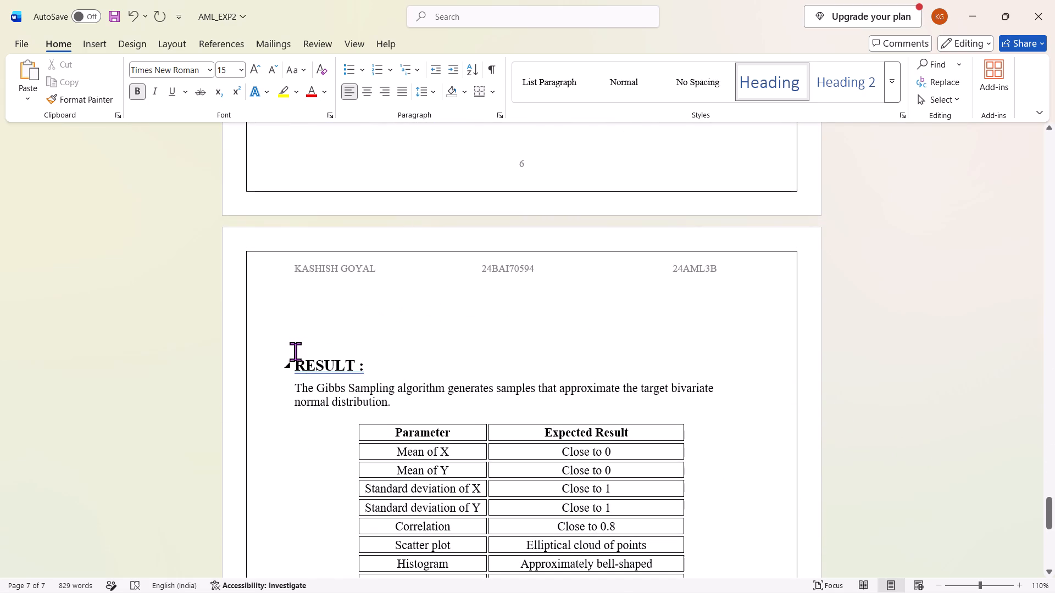
pyautogui.click(293, 349)
pyautogui.press('BackSpace')
pyautogui.press('BackSpace')
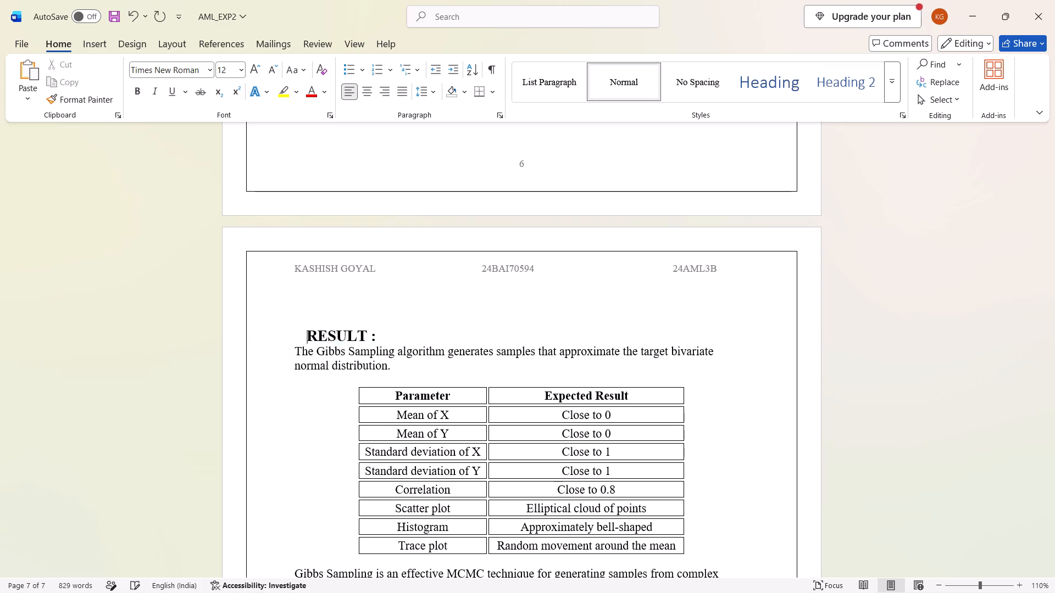
pyautogui.press('BackSpace')
pyautogui.press('BackSpace')
pyautogui.press('BackSpace')
pyautogui.press('BackSpace')
pyautogui.press('BackSpace')
pyautogui.press('BackSpace')
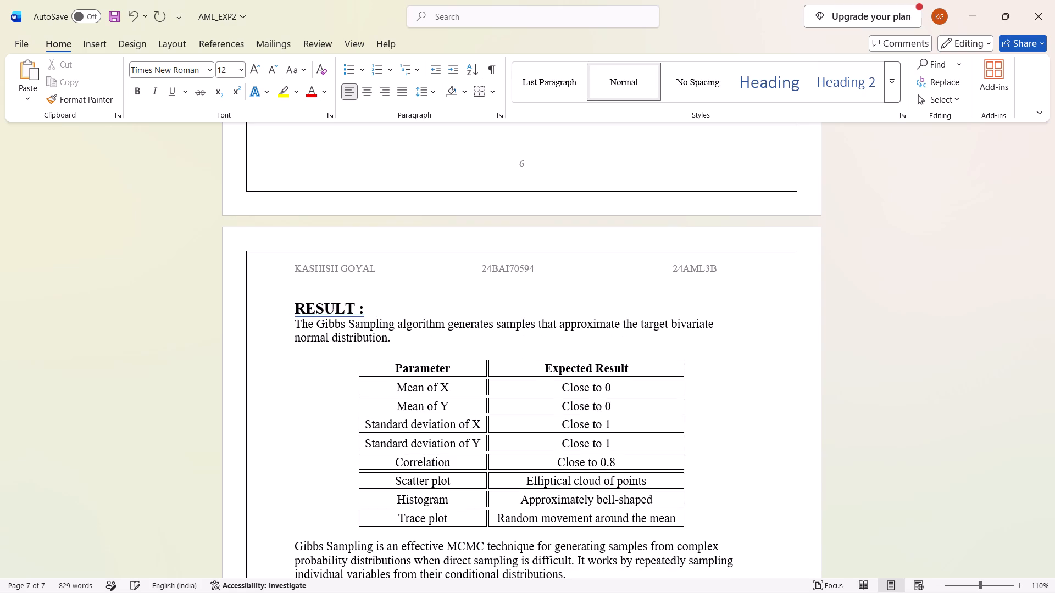
pyautogui.press('BackSpace')
pyautogui.press('BackSpace')
pyautogui.press('BackSpace')
pyautogui.press('BackSpace')
pyautogui.press('BackSpace')
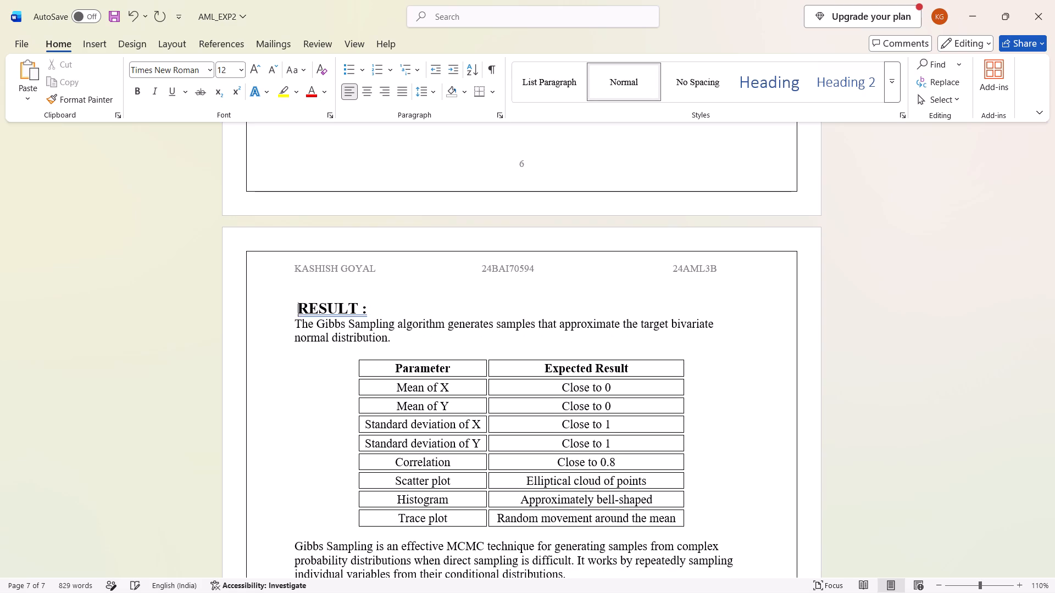
pyautogui.press('BackSpace')
pyautogui.press('BackSpace')
pyautogui.press('Return')
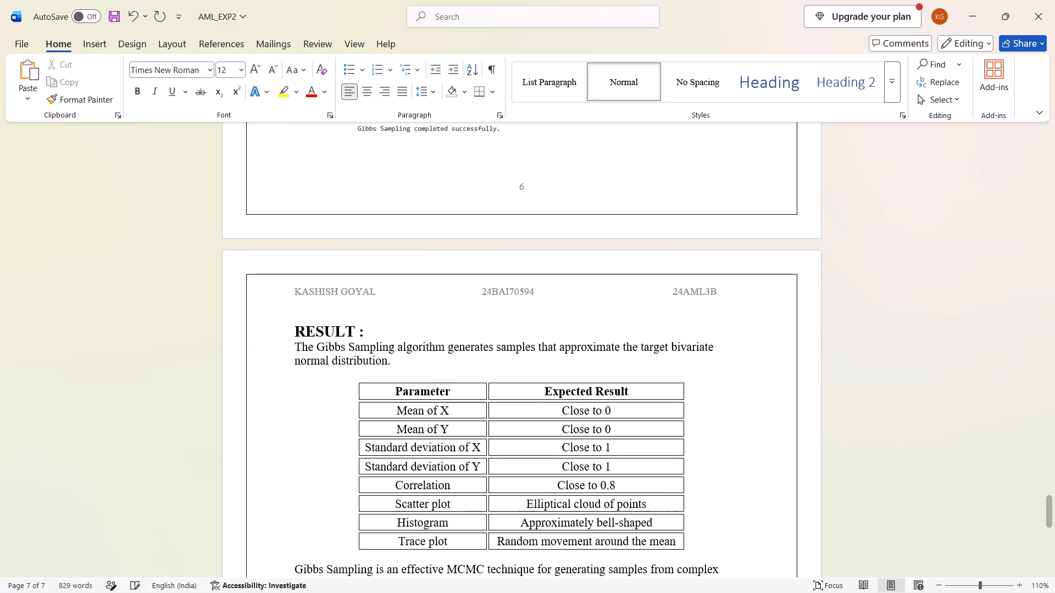
# Delete the extra blank lines between the Result section's closing paragraph and the LEARNING OUTCOMES heading, leaving a single blank line.
pyautogui.scroll(-3, 373, 418)
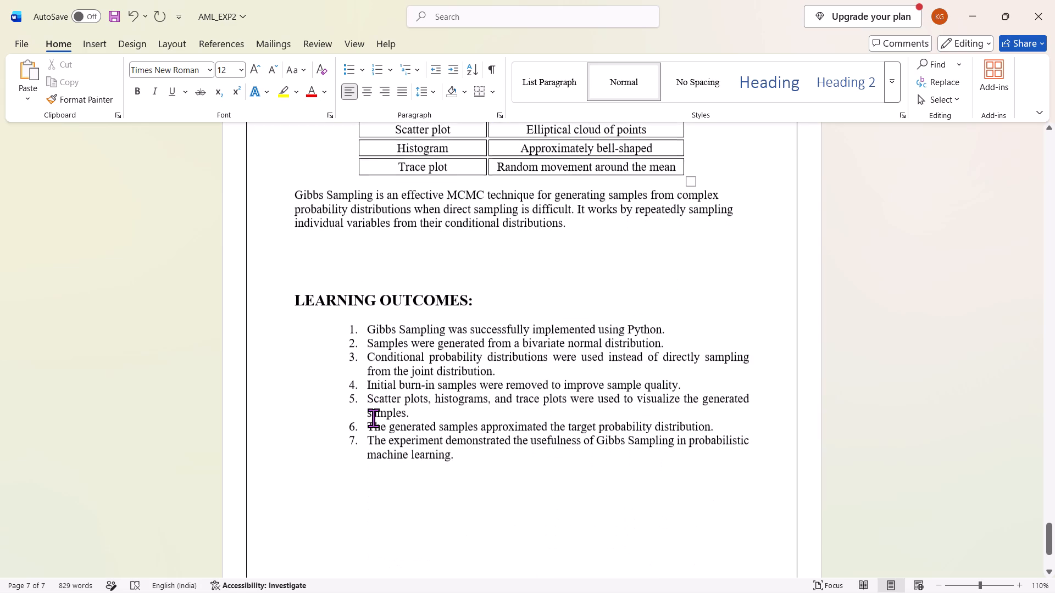
pyautogui.scroll(1, 373, 418)
pyautogui.click(313, 286)
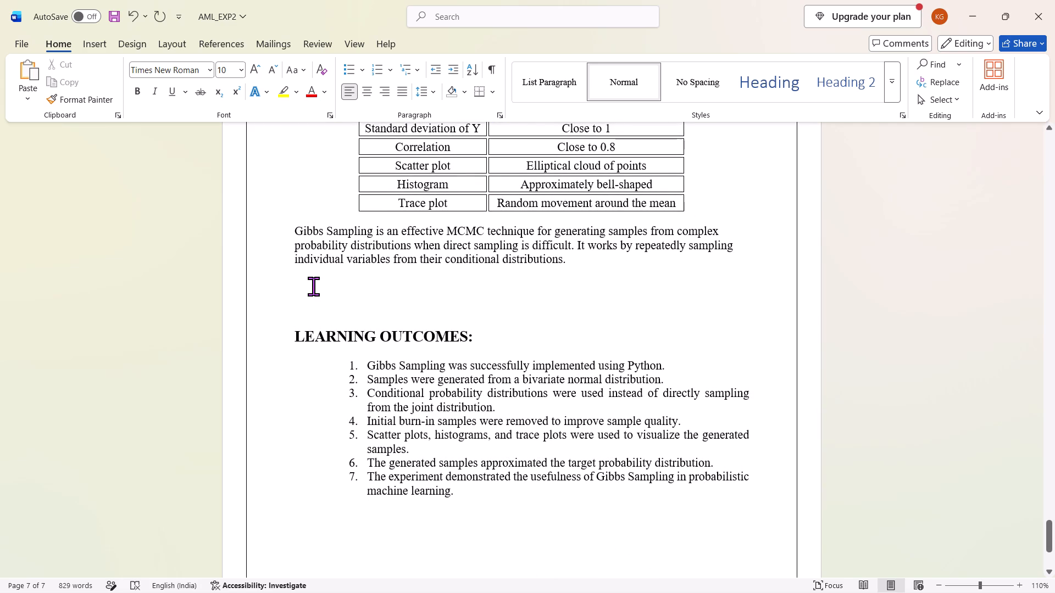
pyautogui.press('BackSpace')
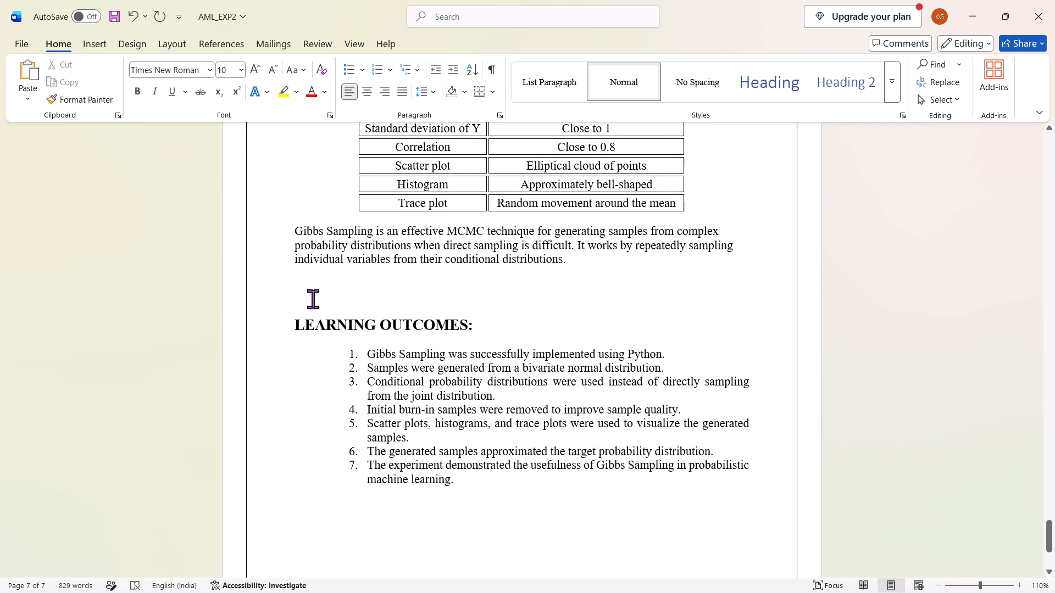
pyautogui.click(313, 299)
pyautogui.press('BackSpace')
pyautogui.press('BackSpace')
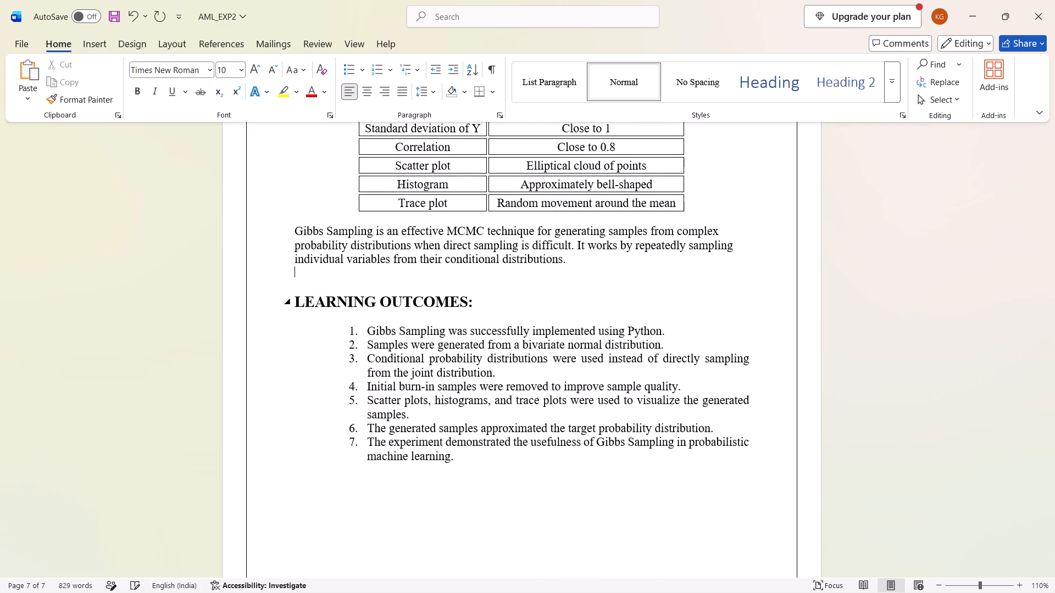
# Remove the space before the colon in the RESULT heading on page 7.
pyautogui.scroll(3, 313, 299)
pyautogui.scroll(-5, 313, 299)
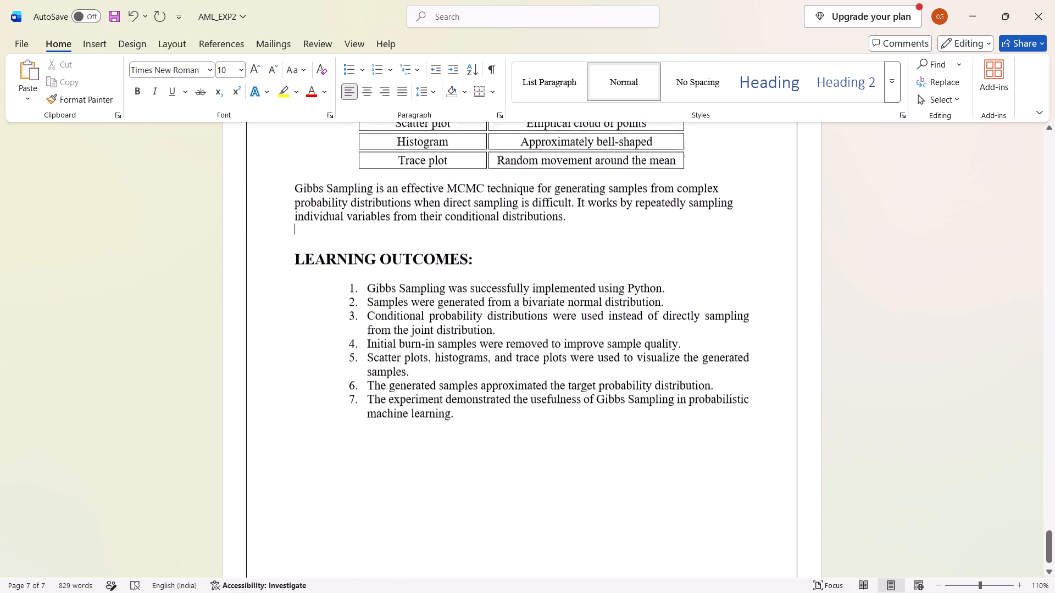
pyautogui.scroll(-6, 313, 299)
pyautogui.scroll(7, 313, 299)
pyautogui.scroll(-1, 313, 299)
pyautogui.click(358, 524)
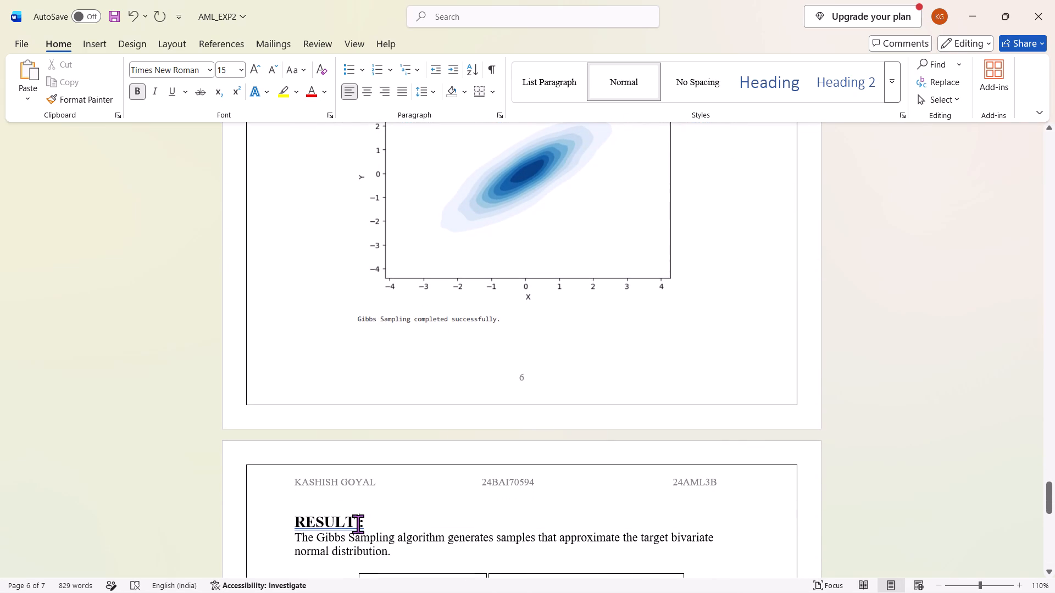
pyautogui.press('BackSpace')
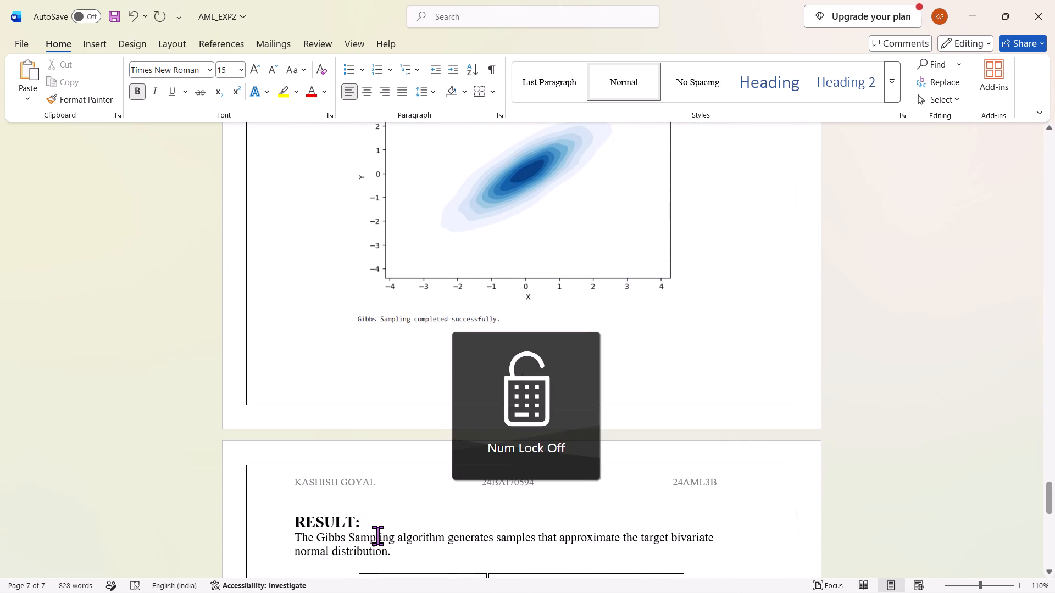
# Remove the space before the colon in the CODE & OUTPUTS heading on page 2.
pyautogui.scroll(-3, 377, 535)
pyautogui.scroll(5, 360, 330)
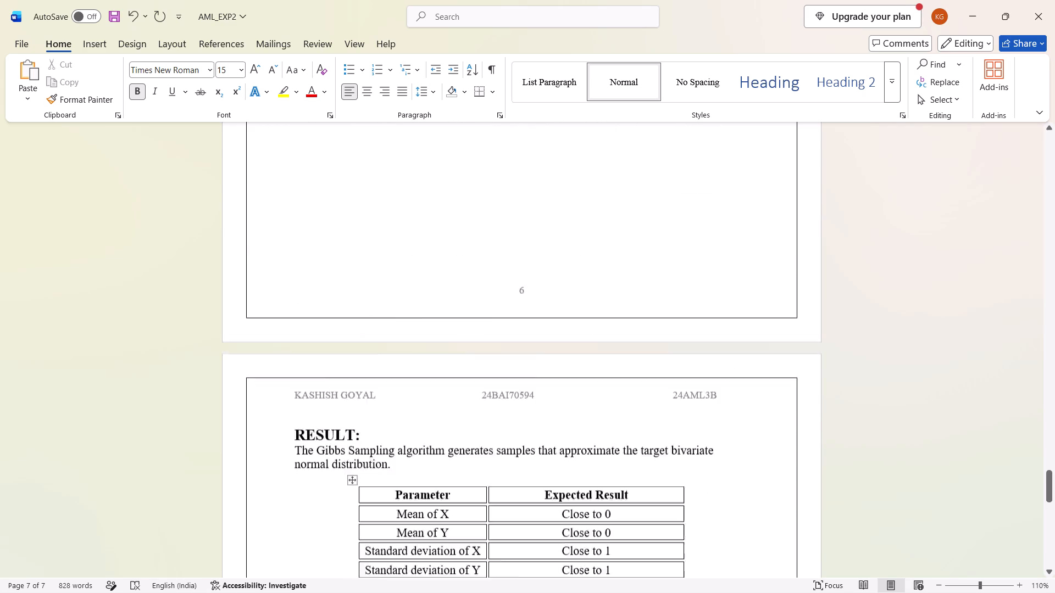
pyautogui.scroll(7, 360, 330)
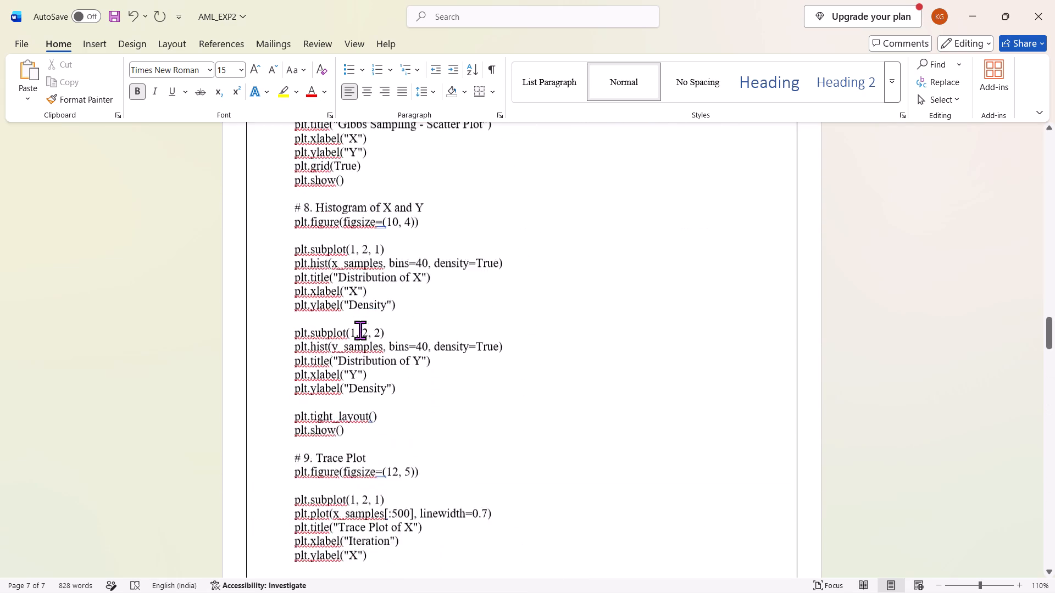
pyautogui.scroll(1, 360, 330)
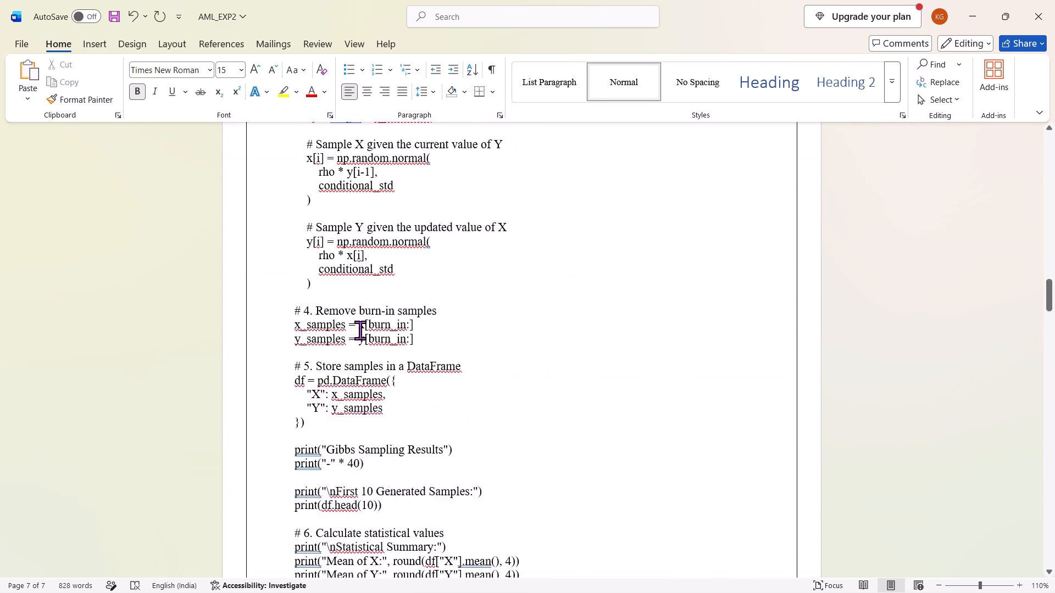
pyautogui.scroll(3, 360, 330)
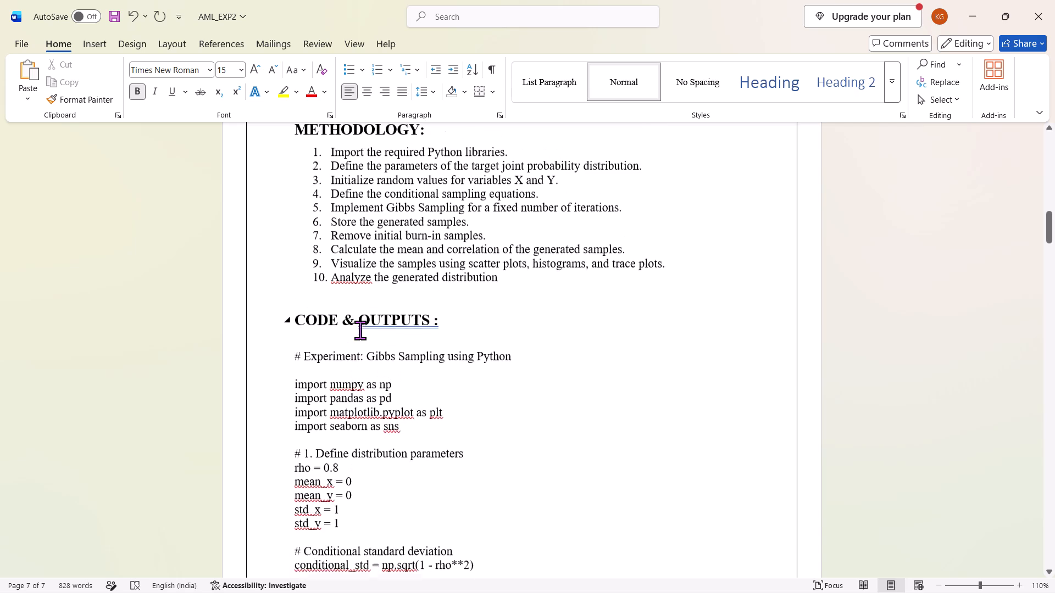
pyautogui.click(433, 344)
pyautogui.press('BackSpace')
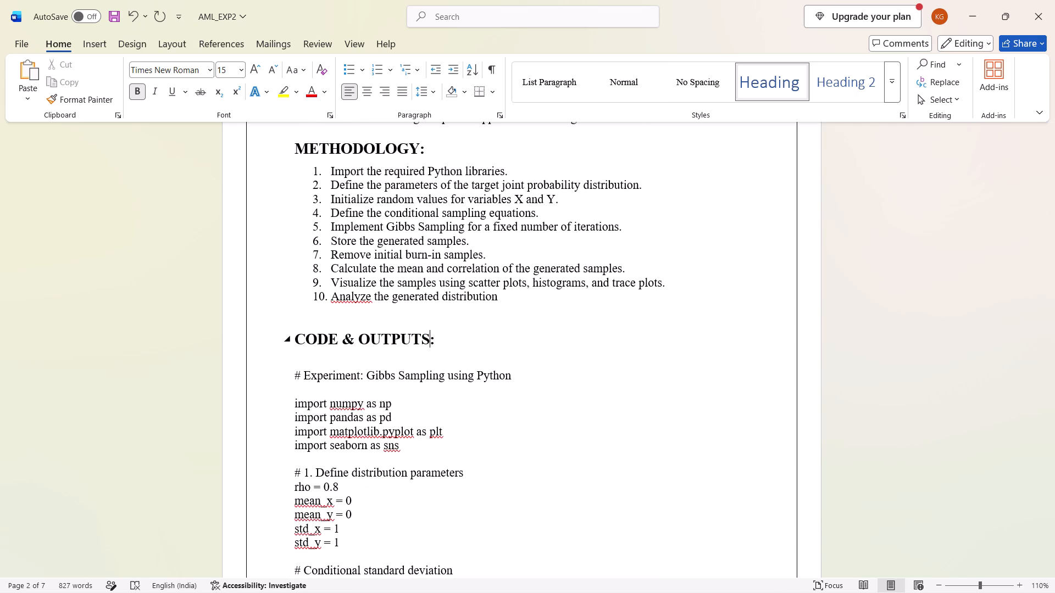
# Save a copy of the finished report in Downloads under the file name AML_EXP7.
pyautogui.click(27, 46)
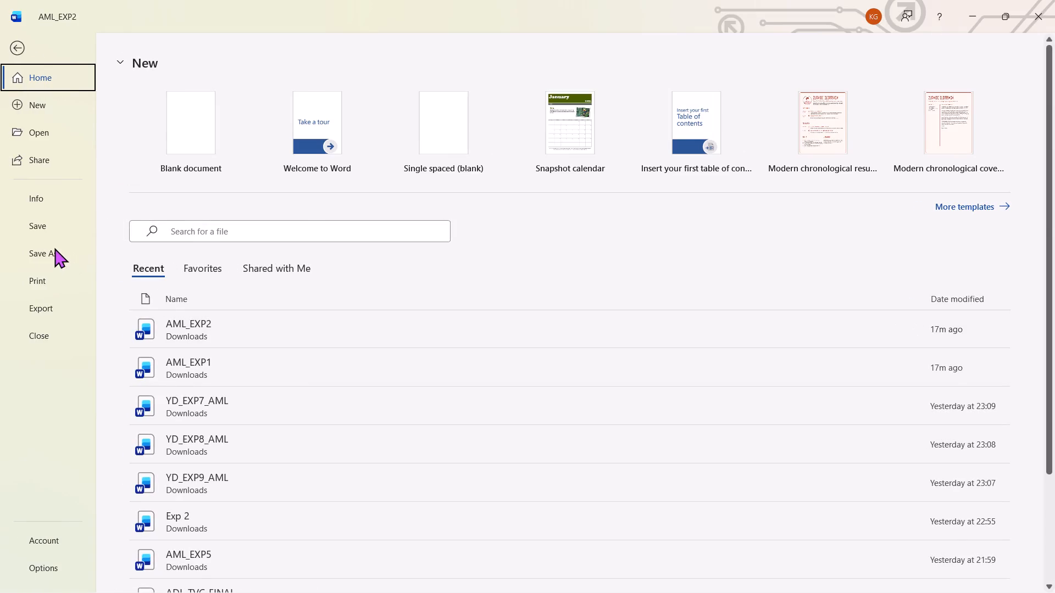
pyautogui.click(54, 248)
pyautogui.click(507, 159)
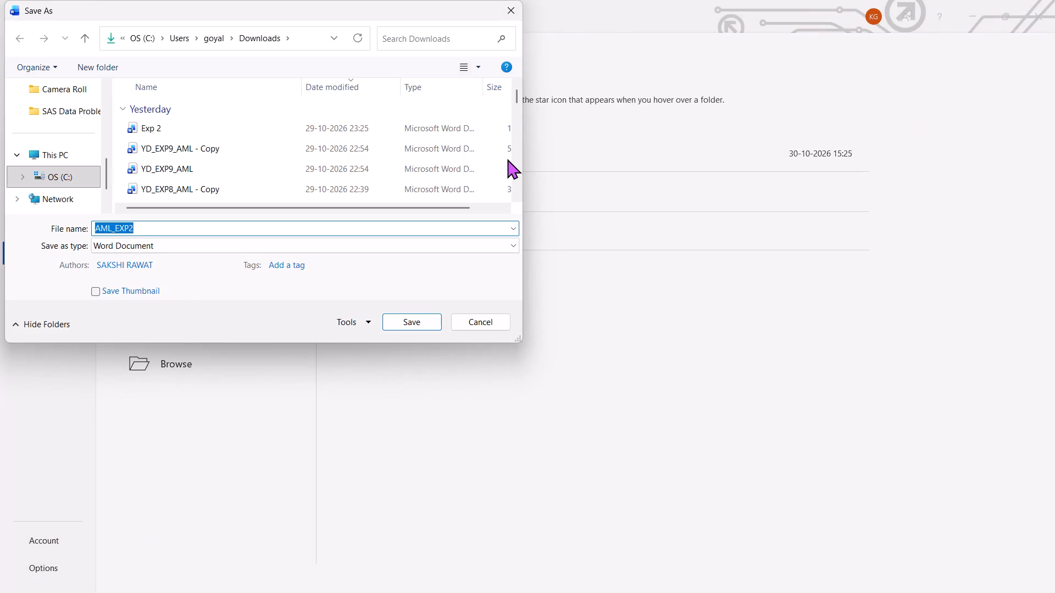
pyautogui.press('a')
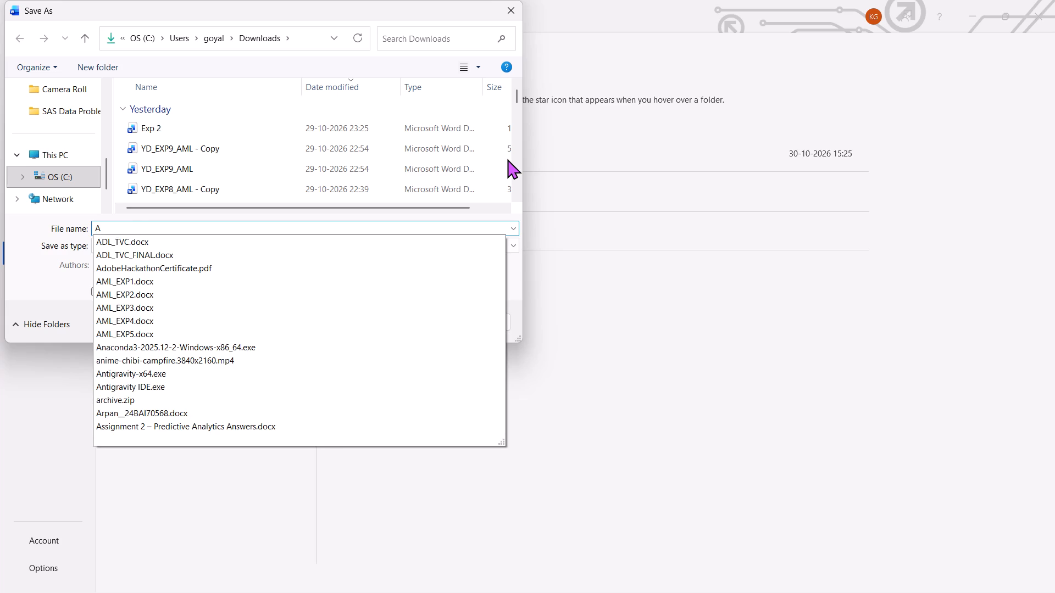
pyautogui.press('BackSpace')
pyautogui.press('a')
pyautogui.write('ML')
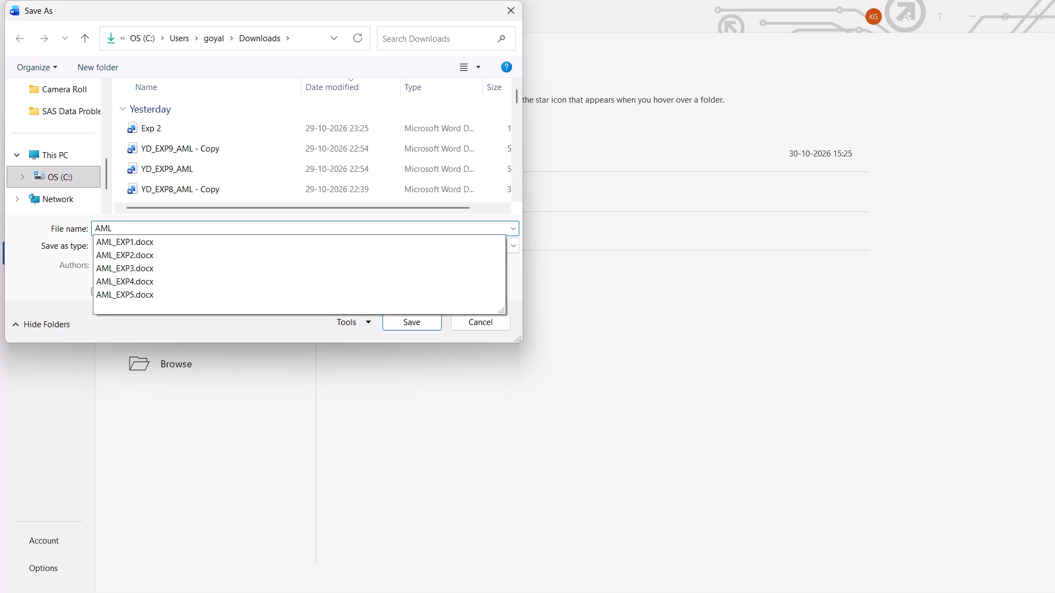
pyautogui.hotkey('shift', '_')
pyautogui.write('EXP')
pyautogui.press('7')
pyautogui.press('Return')
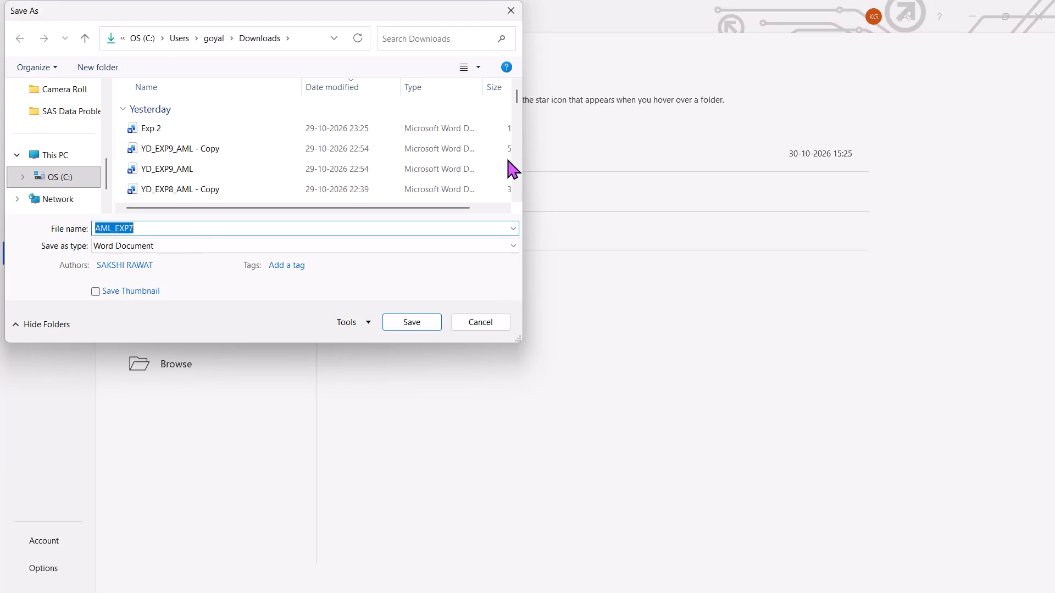
# Open the AML_EXP2 document from the recent files to use as the base for the next report.
pyautogui.scroll(13, 518, 314)
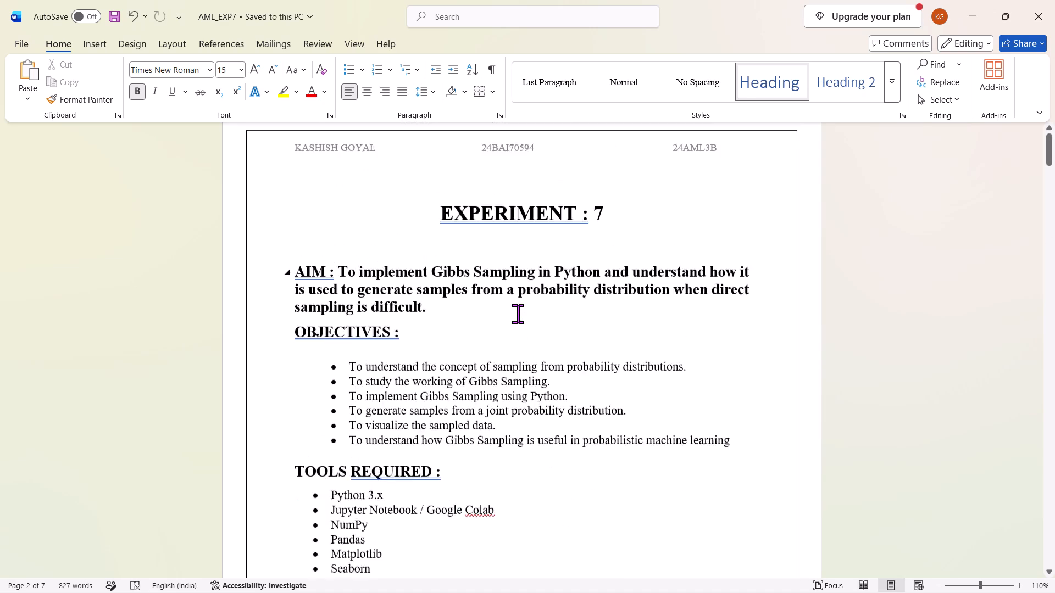
pyautogui.scroll(9, 518, 314)
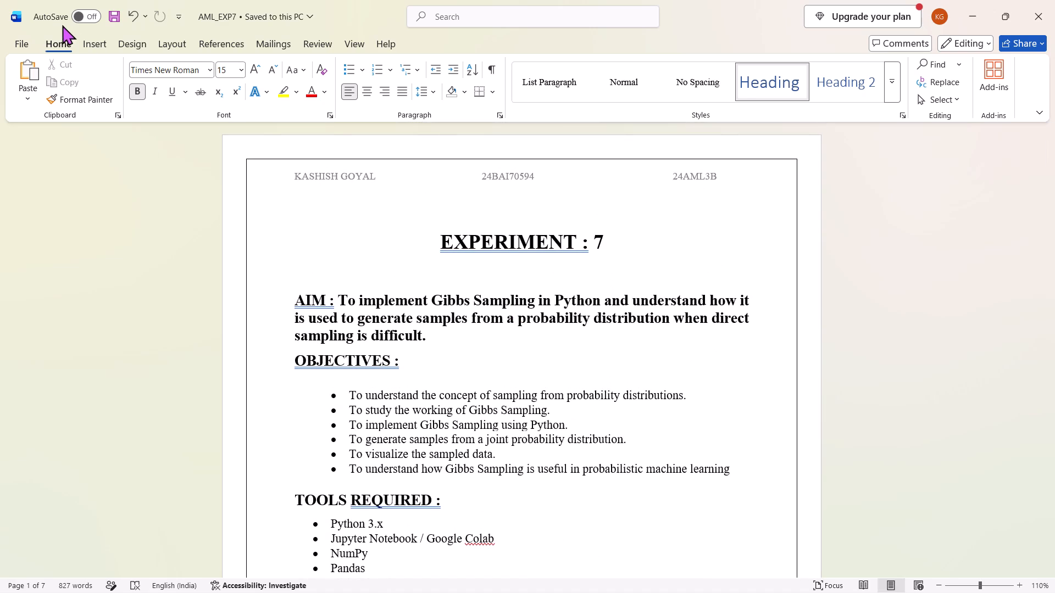
pyautogui.click(26, 42)
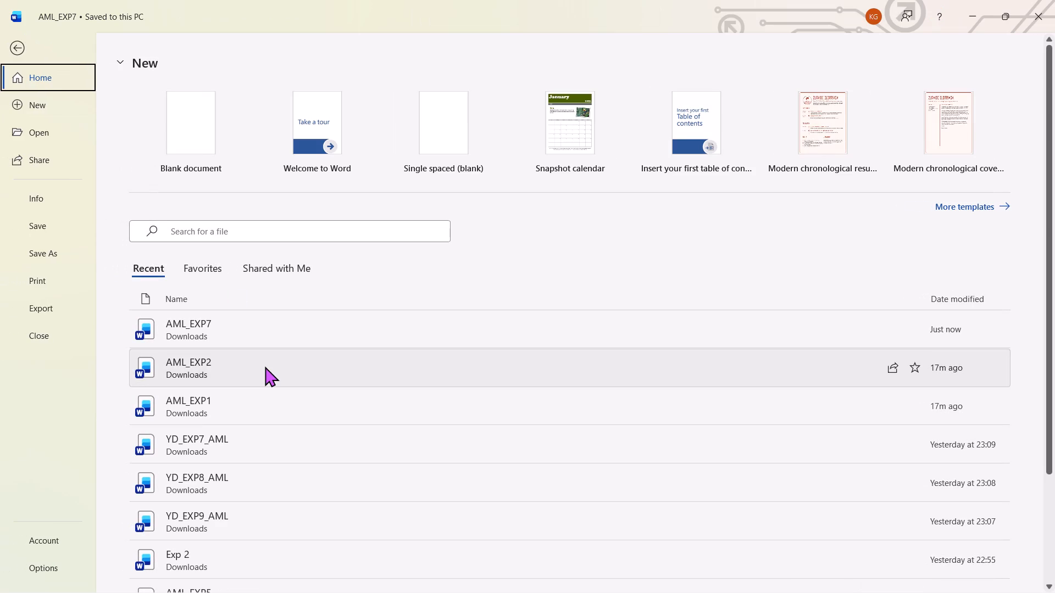
pyautogui.doubleClick(265, 366)
pyautogui.click(442, 433)
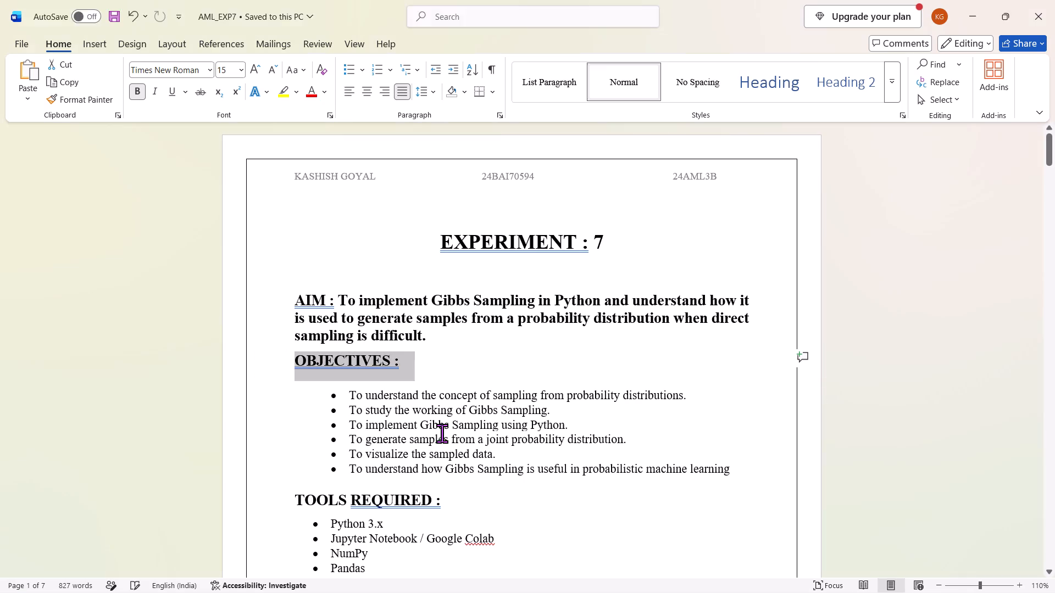
# Change the experiment number in the AML_EXP2 title heading to 8.
pyautogui.click(610, 243)
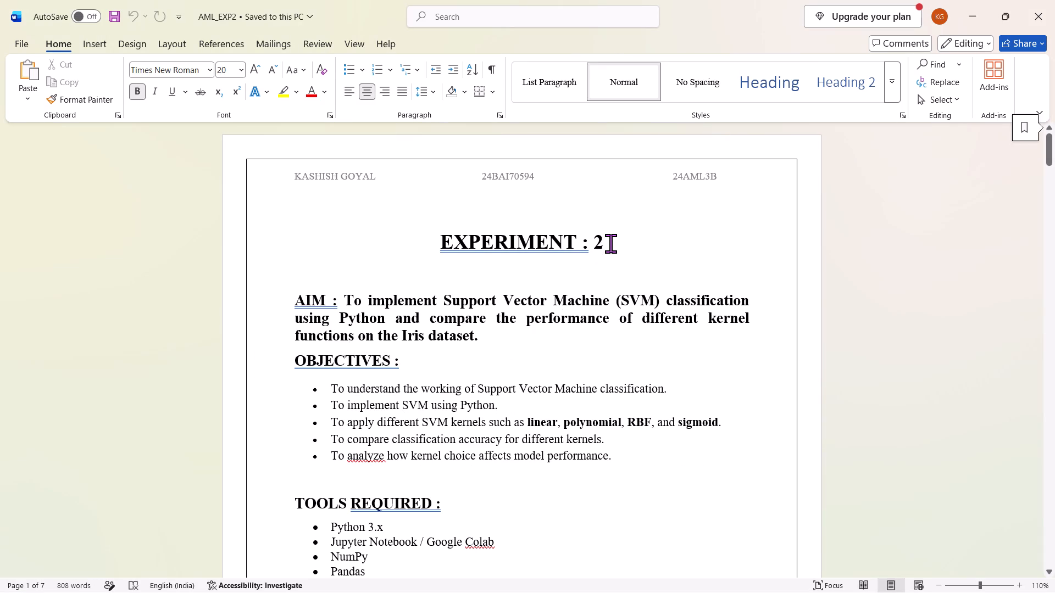
pyautogui.press('BackSpace')
pyautogui.press('8')
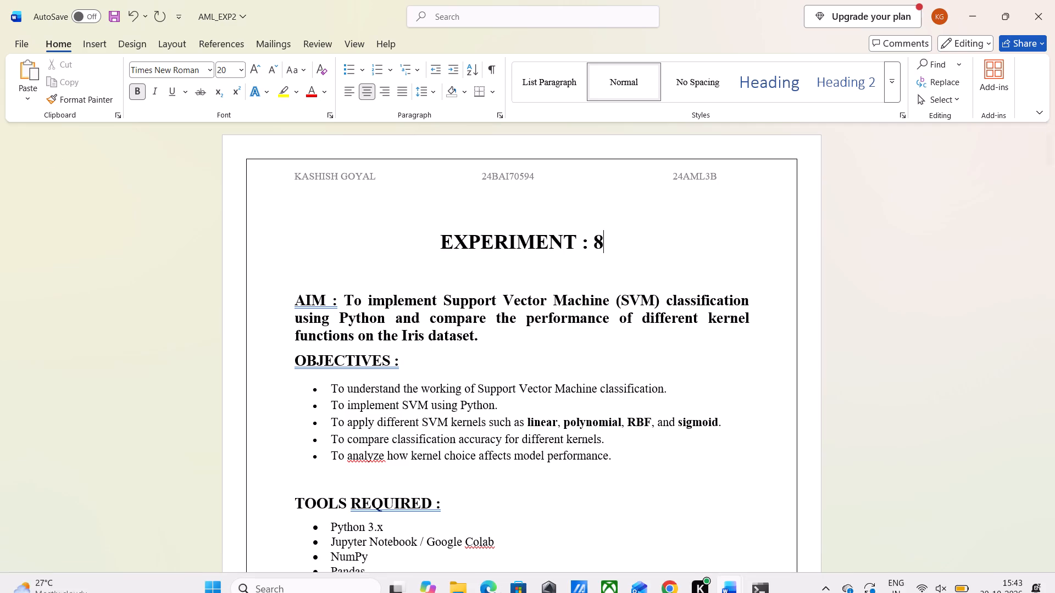
# Switch to Chrome and open AML Experiment8 Problem Statement.docx from the shared EXPERIMENT folder in Drive.
pyautogui.click(673, 577)
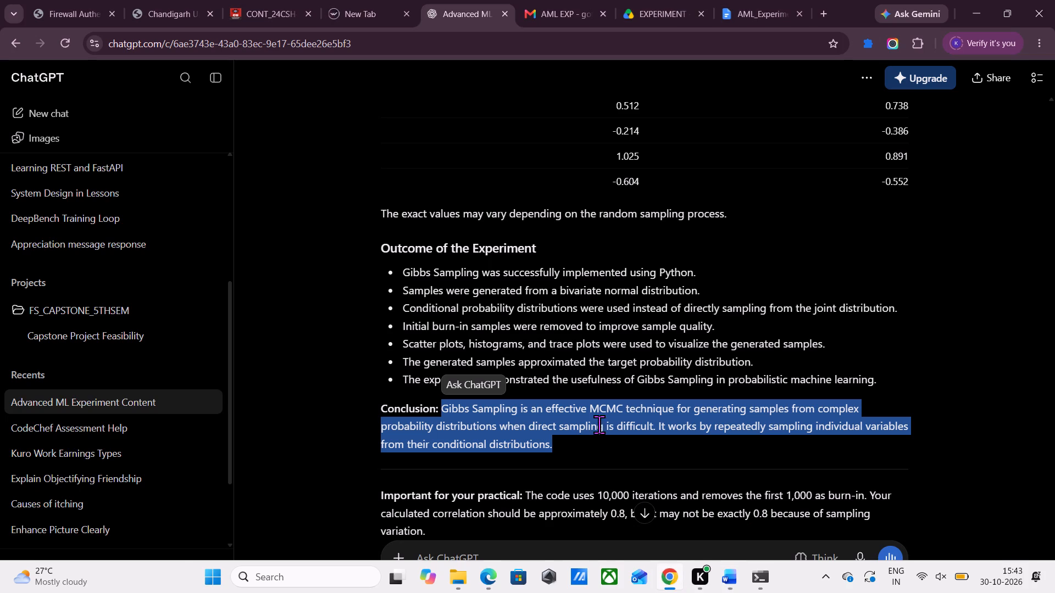
pyautogui.click(731, 3)
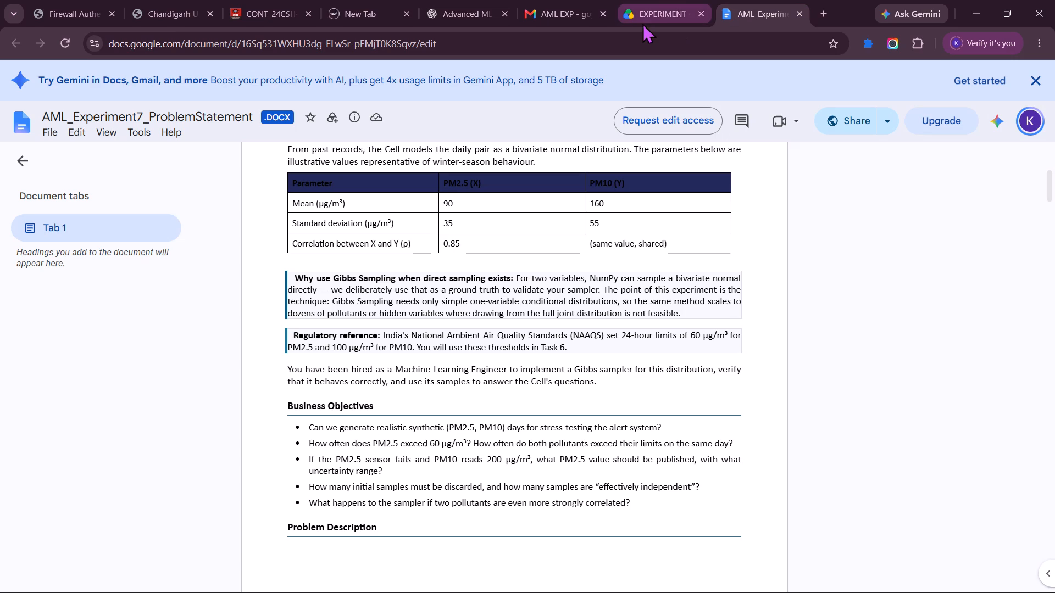
pyautogui.click(692, 2)
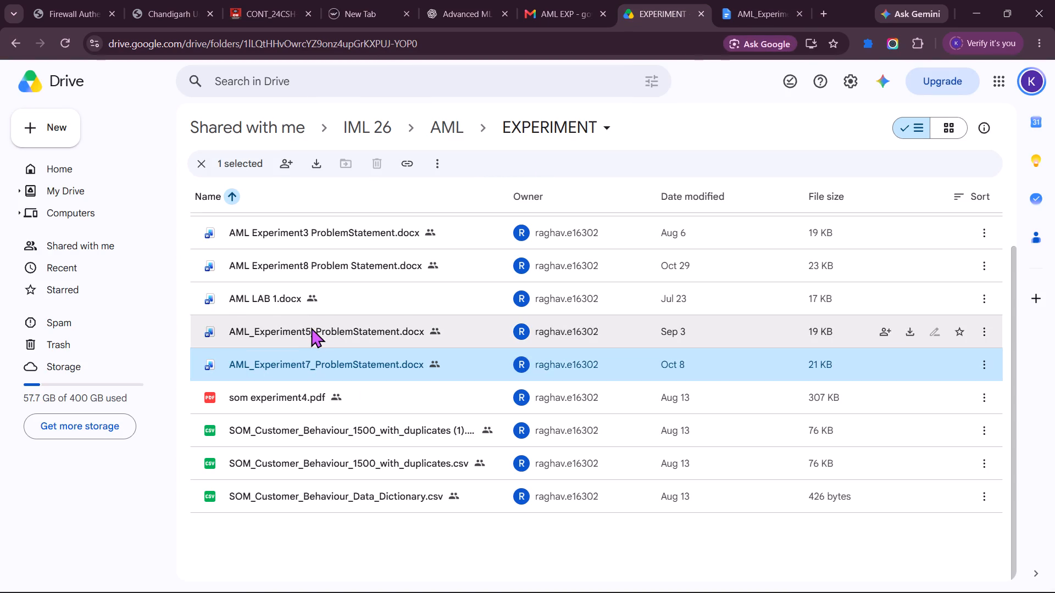
pyautogui.scroll(2, 306, 270)
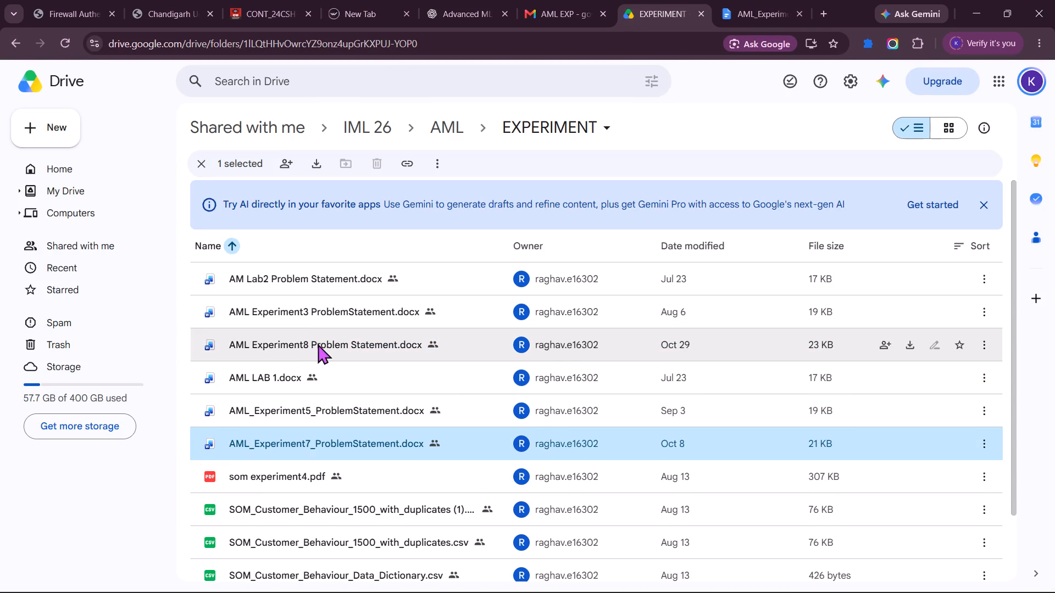
pyautogui.doubleClick(318, 344)
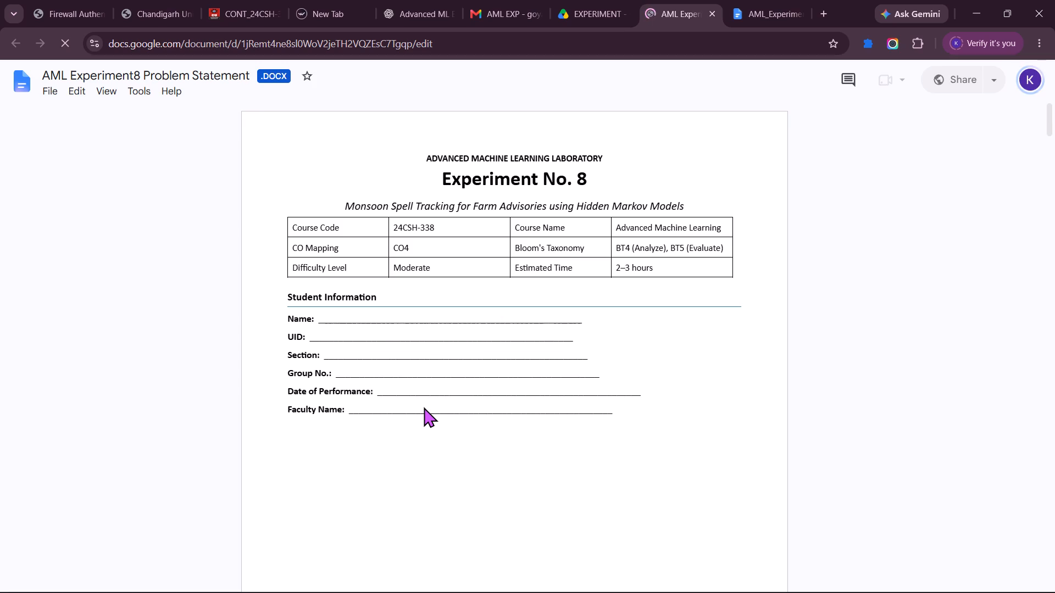
# Read through the Experiment 8 problem statement, covering its background, business objectives and tasks to be performed.
pyautogui.scroll(-6, 424, 407)
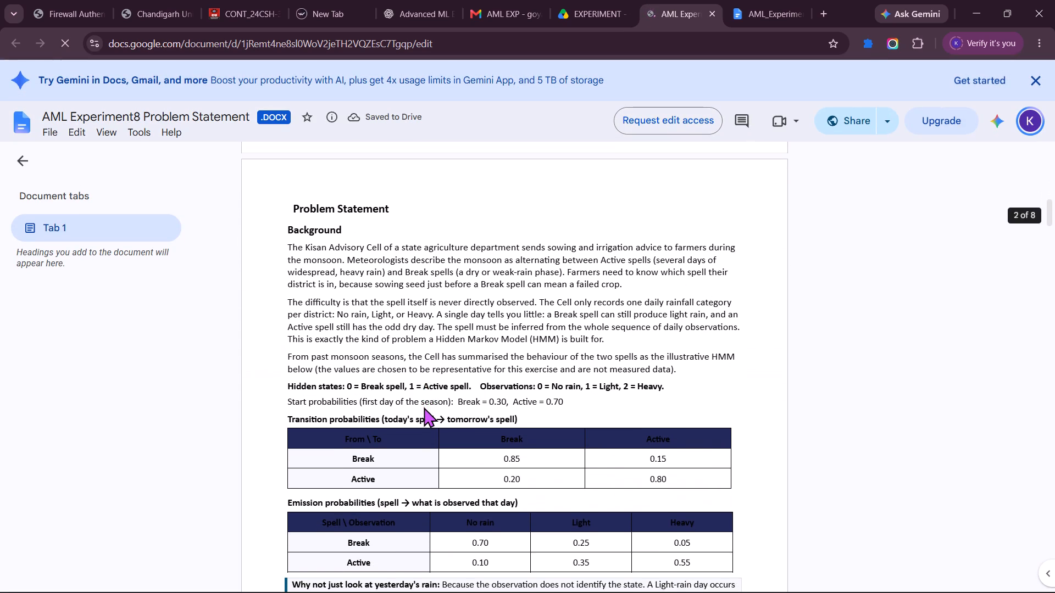
pyautogui.scroll(-1, 424, 407)
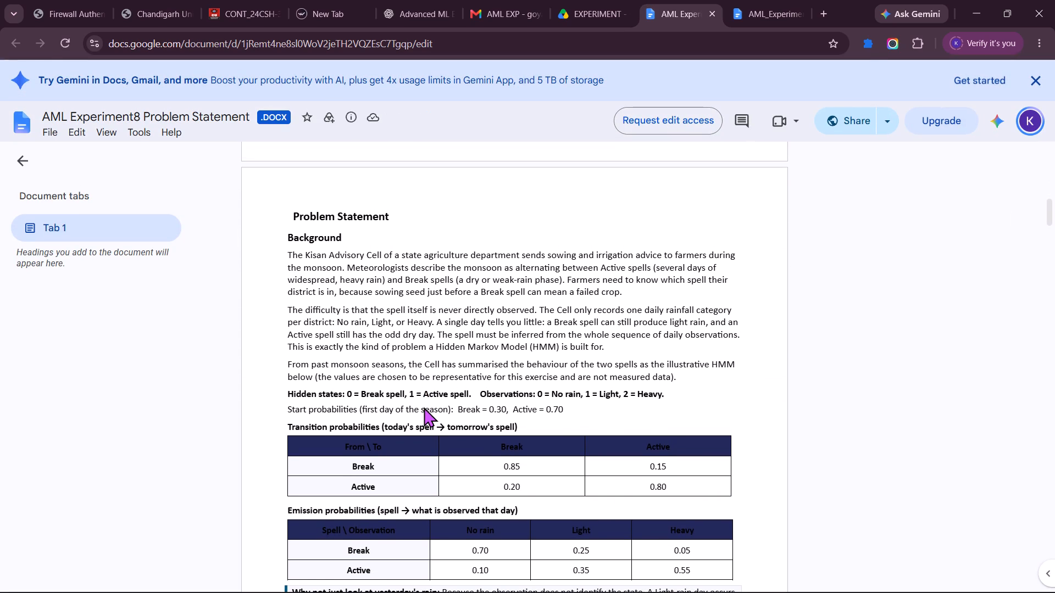
pyautogui.scroll(-5, 424, 407)
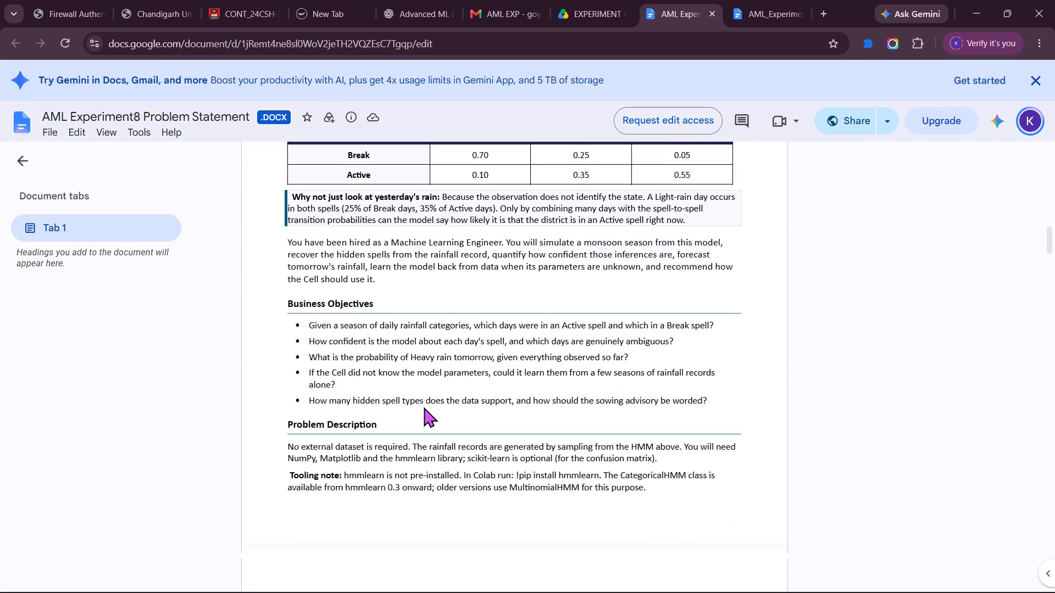
pyautogui.scroll(-6, 424, 407)
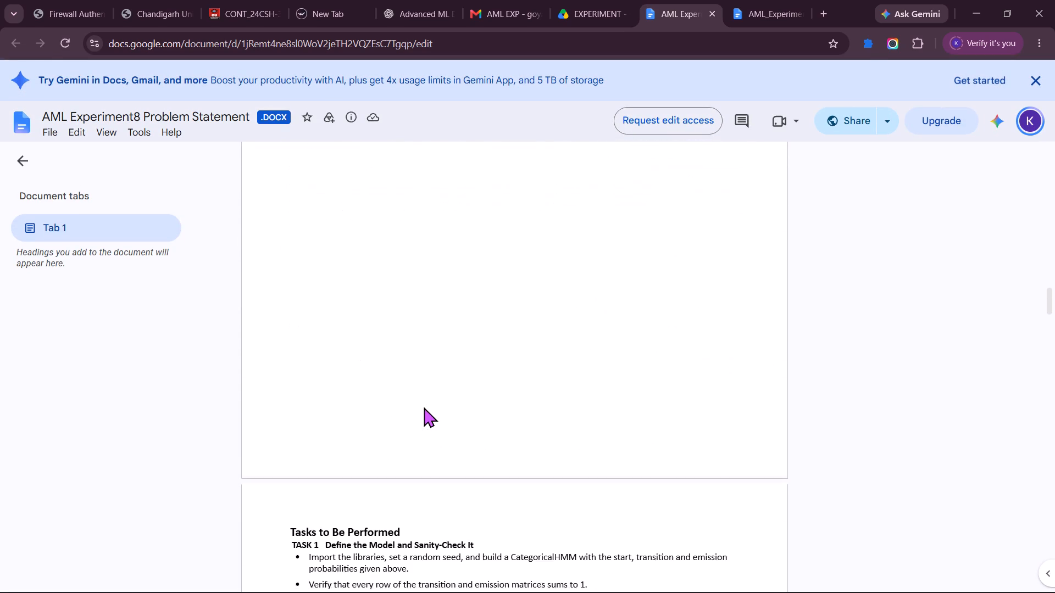
pyautogui.scroll(-1, 424, 407)
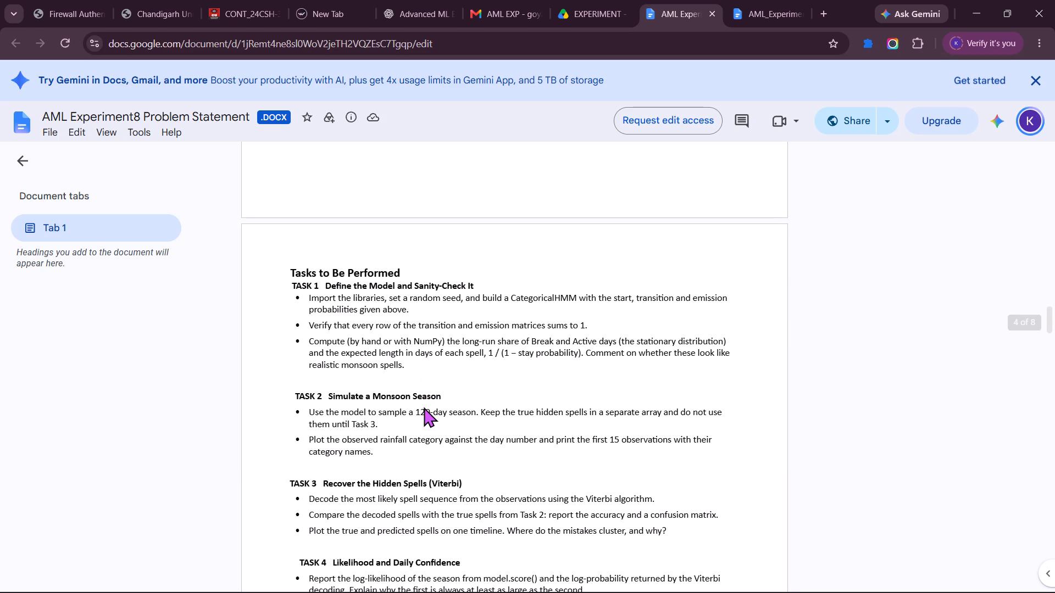
pyautogui.scroll(-6, 424, 407)
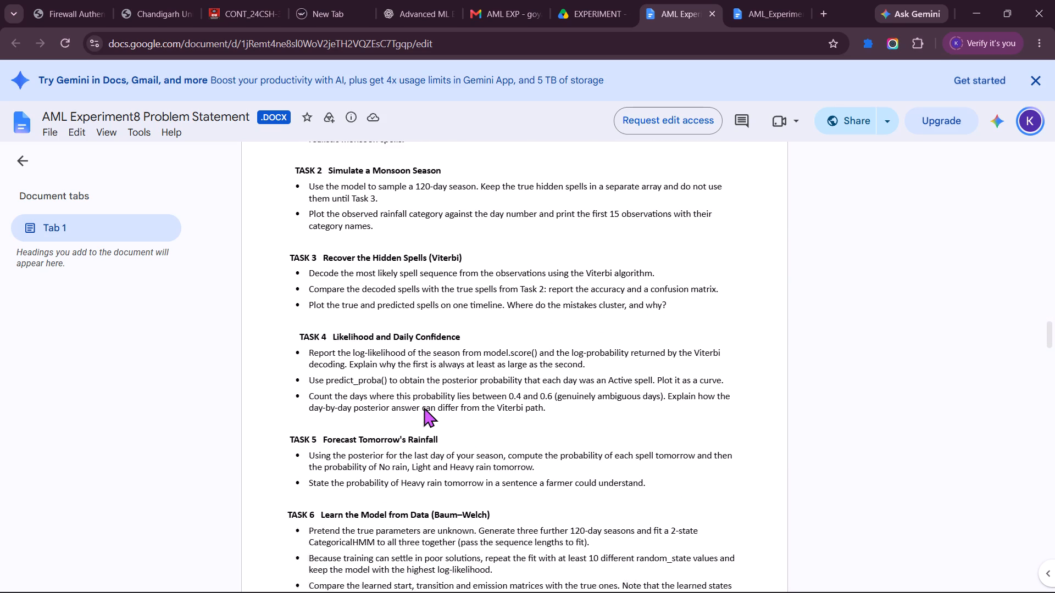
pyautogui.scroll(-4, 424, 407)
pyautogui.scroll(13, 424, 407)
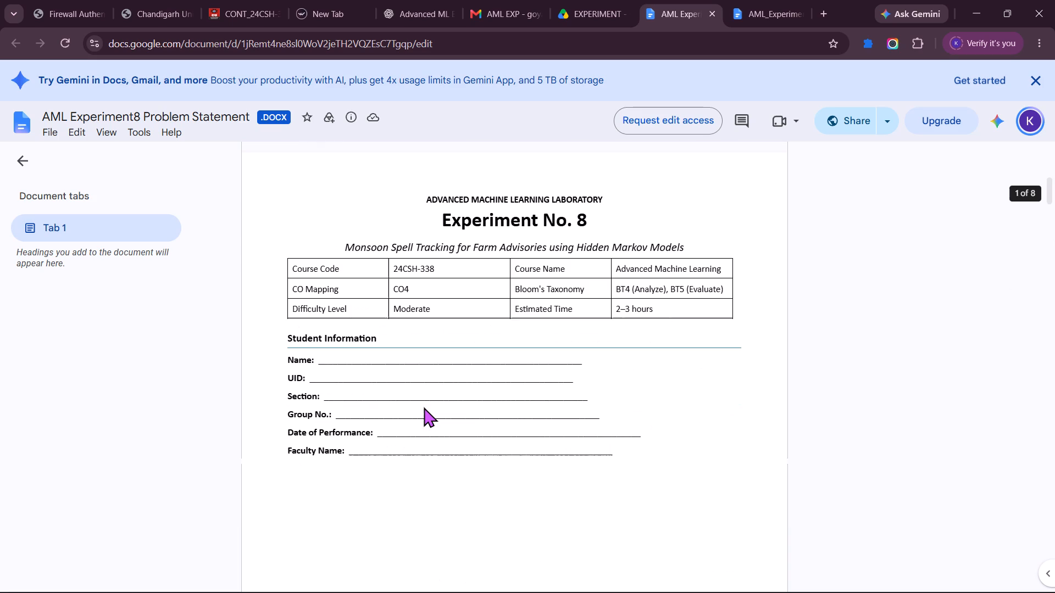
pyautogui.scroll(4, 424, 407)
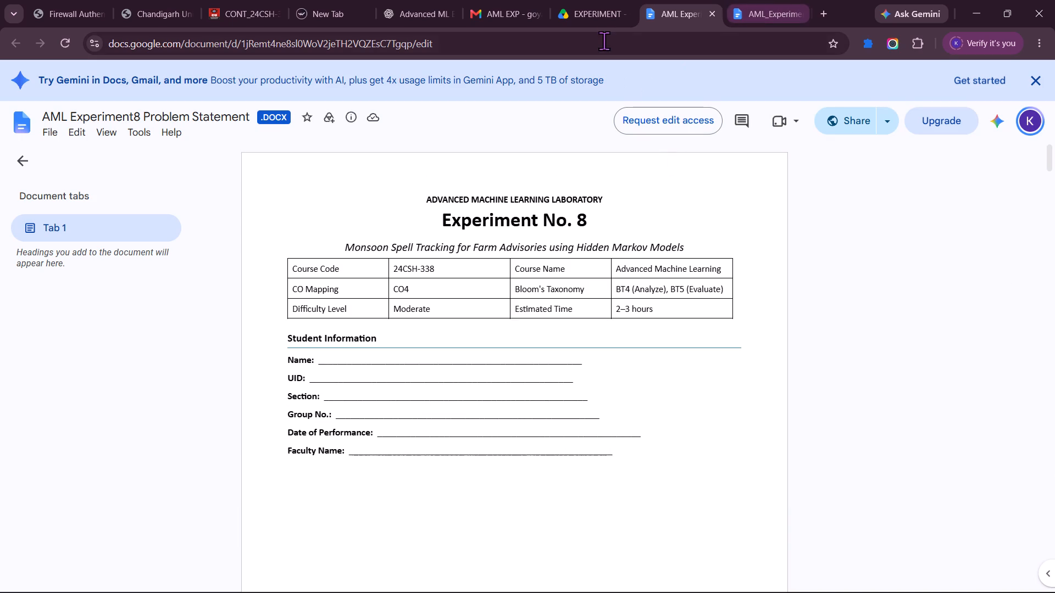
# Open the Experiment-2.3 page of the Advanced Machine Learning course on the university LMS.
pyautogui.click(271, 0)
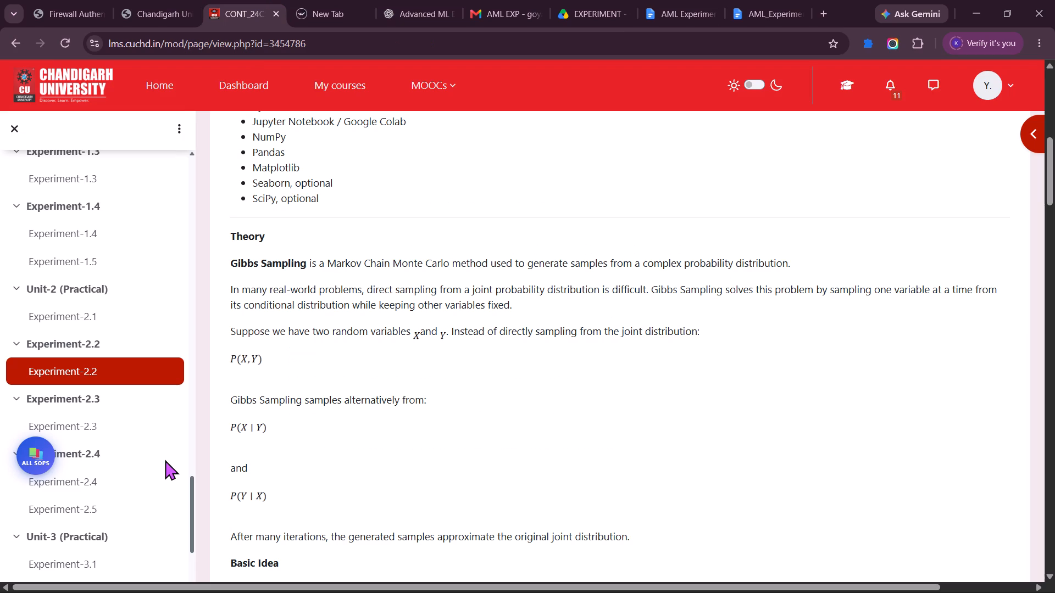
pyautogui.scroll(-1, 121, 394)
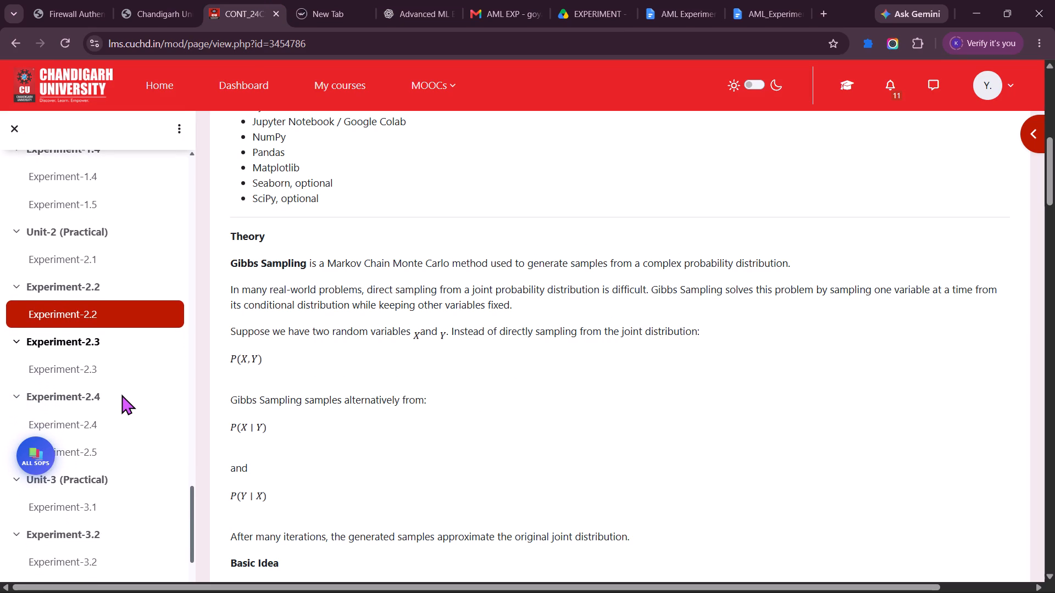
pyautogui.click(80, 366)
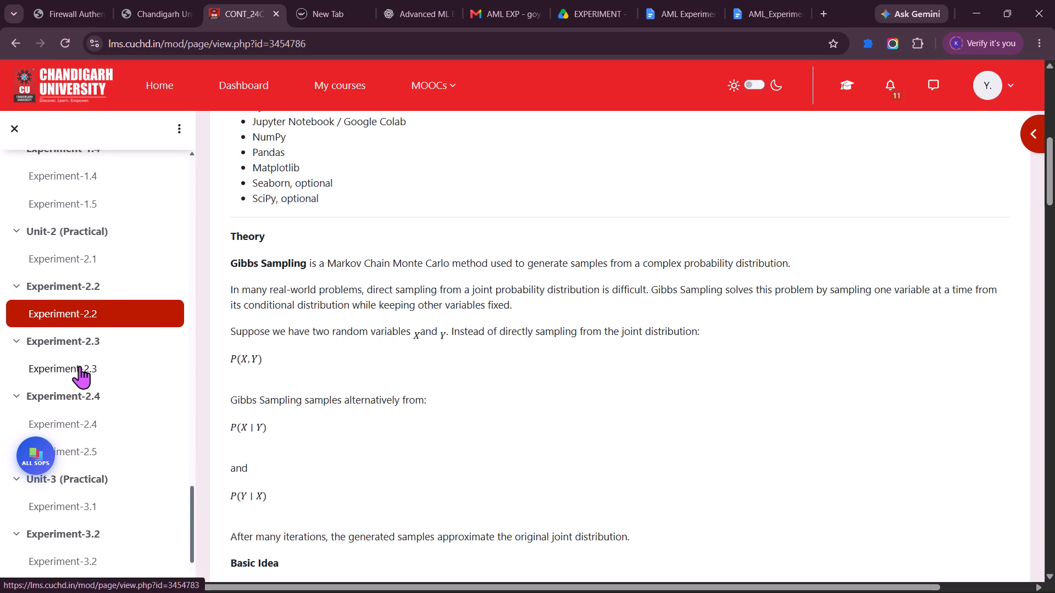
pyautogui.scroll(-1, 389, 401)
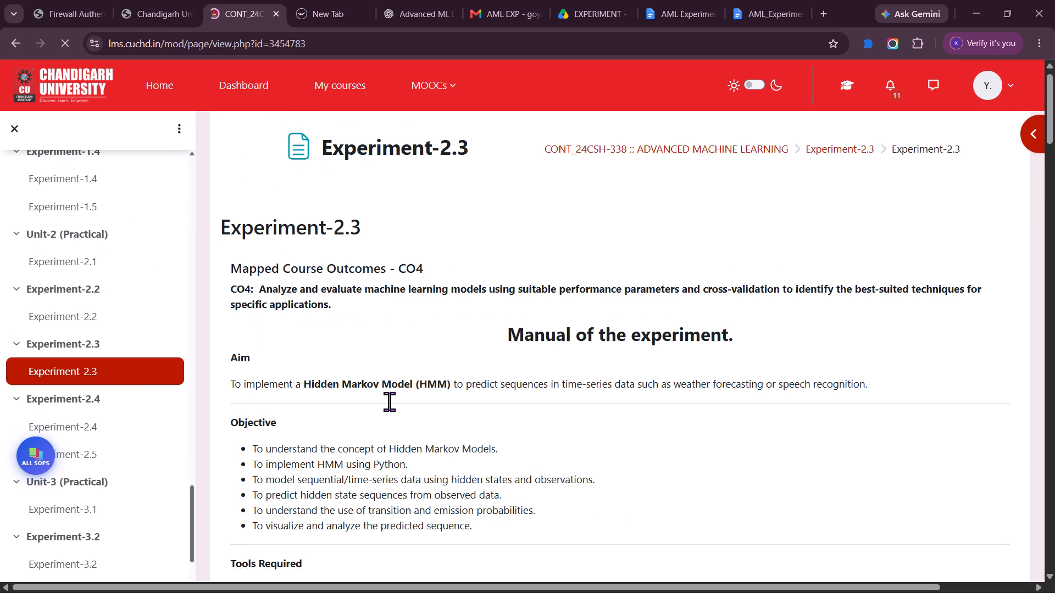
pyautogui.scroll(-1, 389, 401)
pyautogui.moveTo(230, 306); pyautogui.dragTo(312, 592)
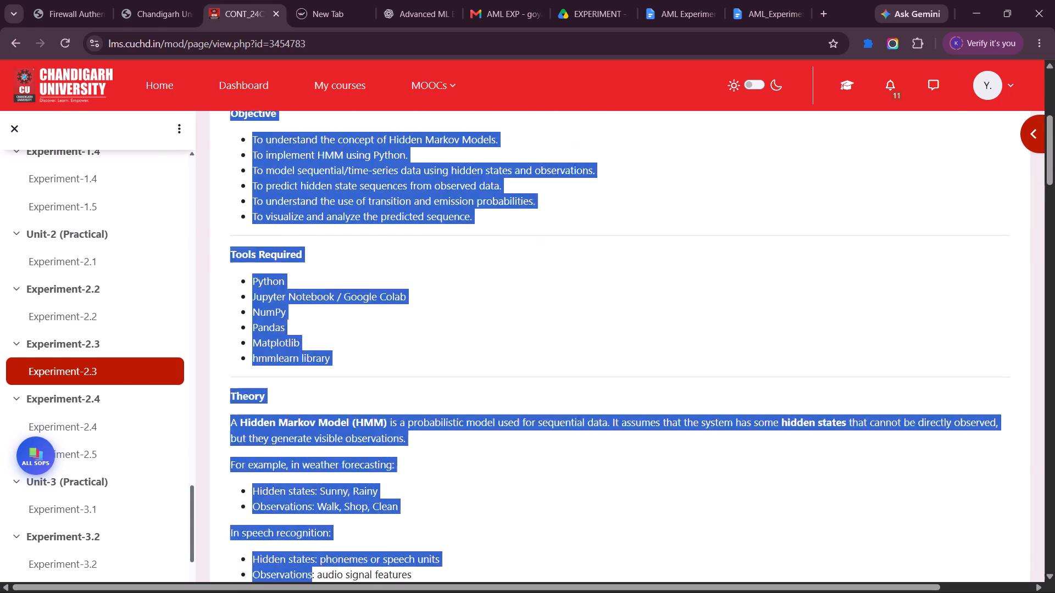
pyautogui.moveTo(312, 592); pyautogui.dragTo(352, 589)
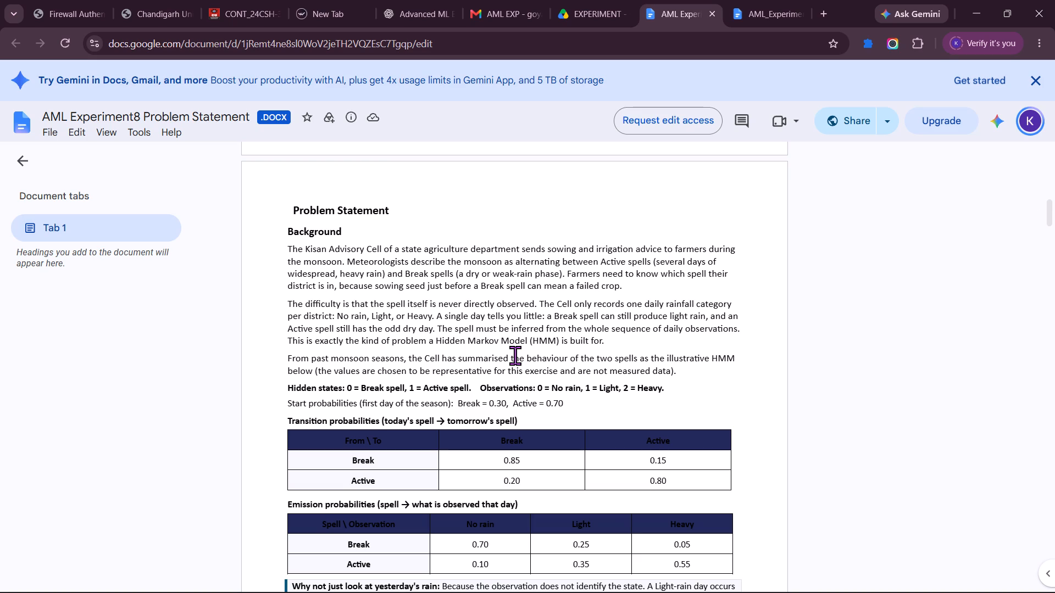
pyautogui.scroll(-2, 515, 355)
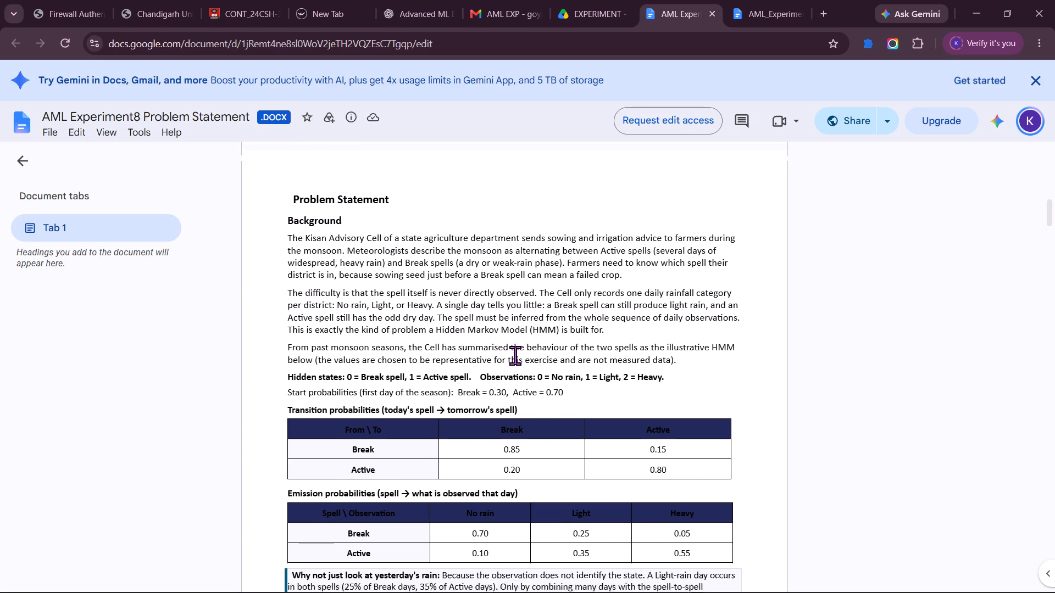
pyautogui.scroll(-2, 515, 355)
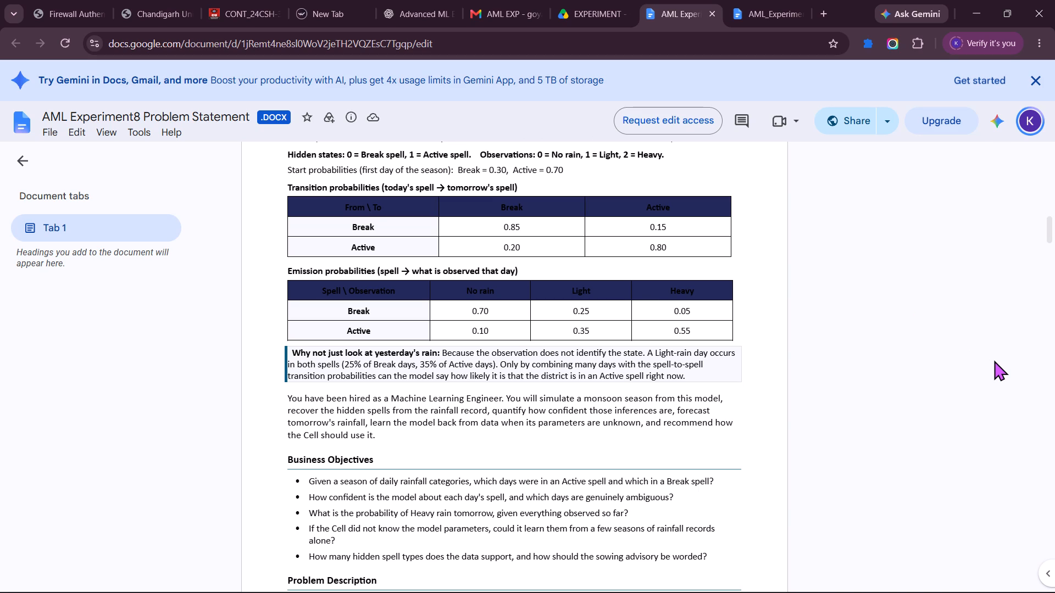
pyautogui.scroll(-4, 729, 353)
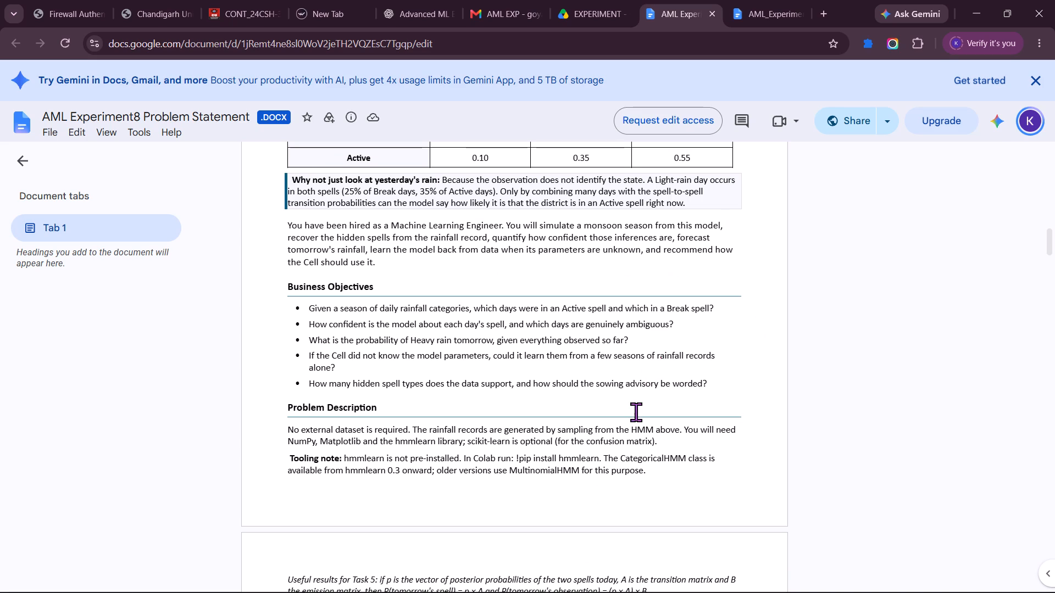
pyautogui.scroll(-7, 636, 412)
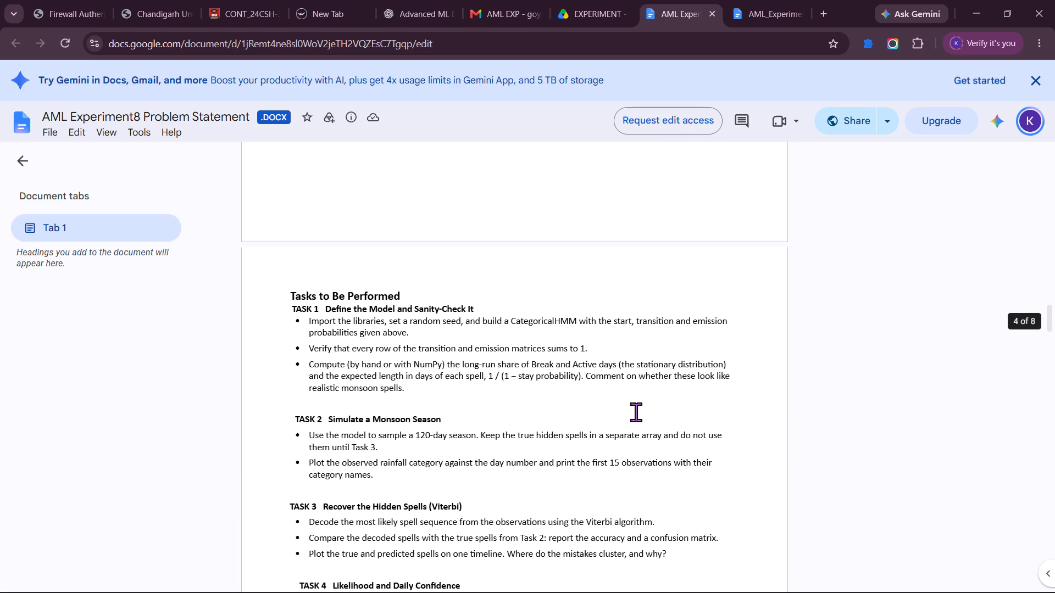
pyautogui.scroll(-3, 636, 412)
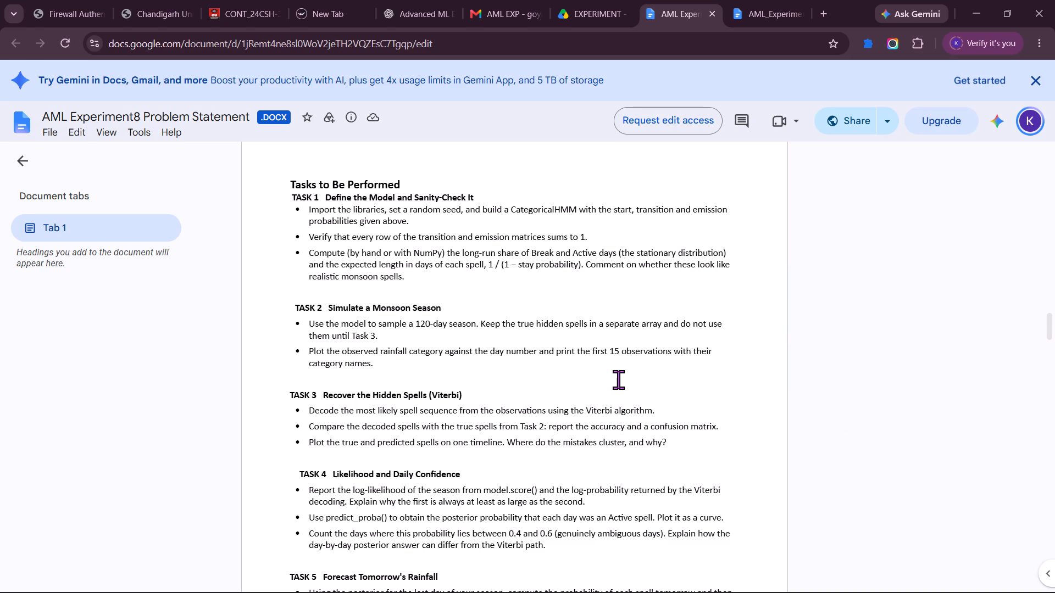
pyautogui.scroll(-6, 618, 379)
pyautogui.hscroll(1, 618, 379)
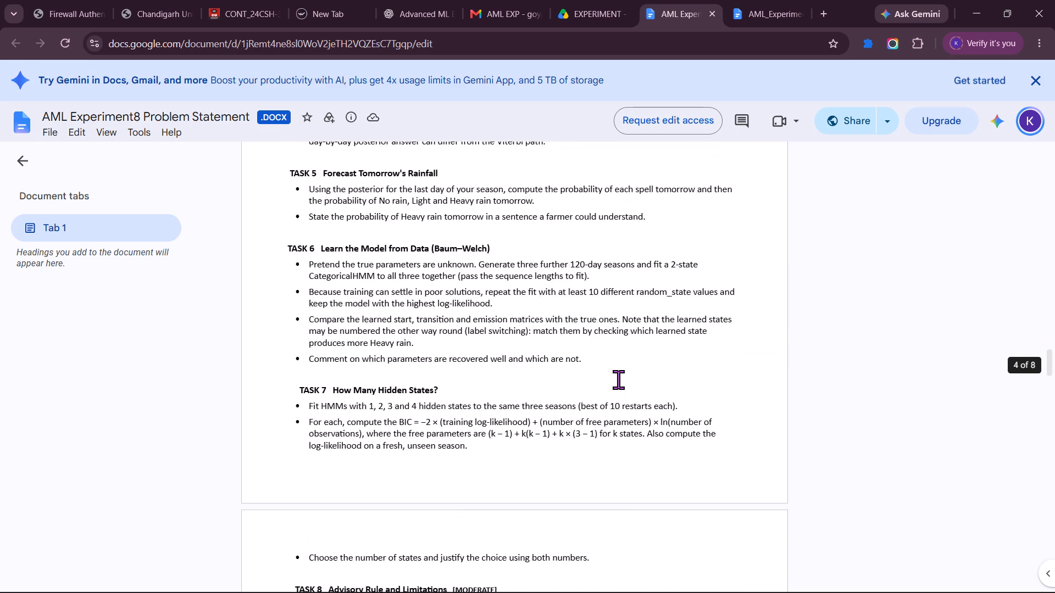
pyautogui.hscroll(1, 618, 379)
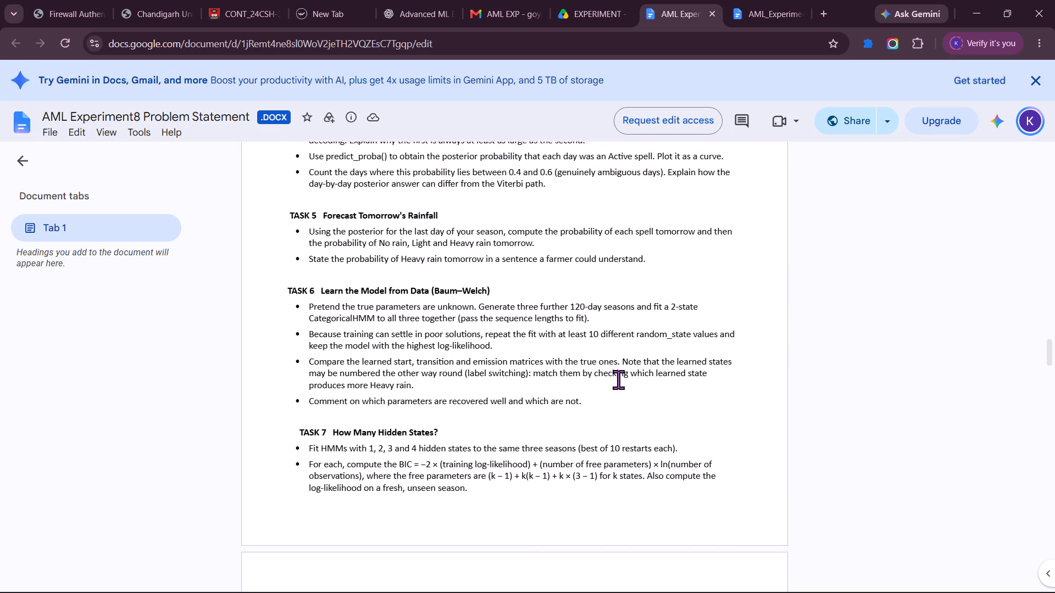
pyautogui.hscroll(1, 618, 379)
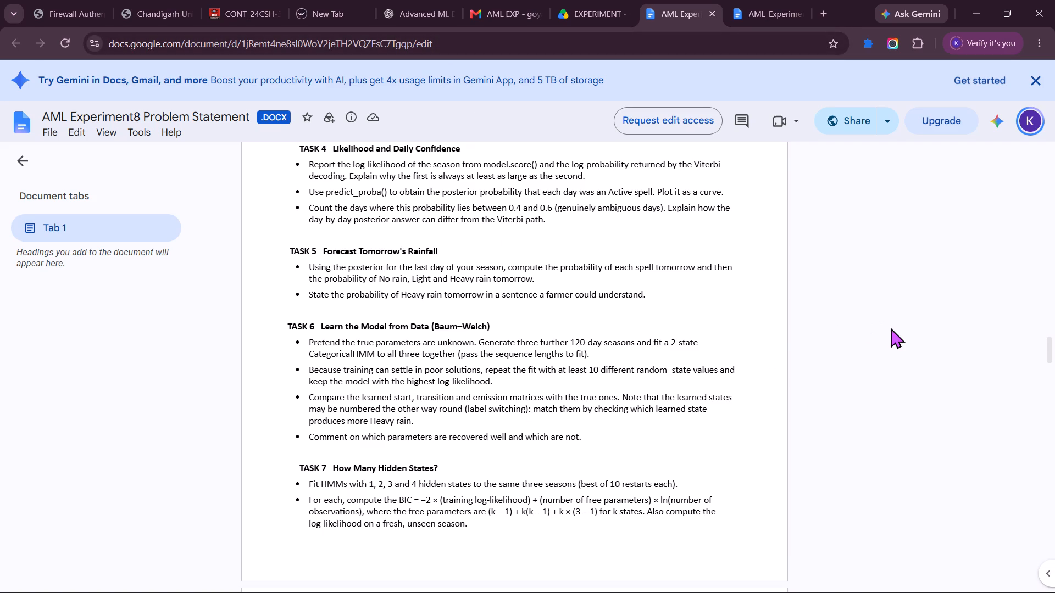
pyautogui.scroll(-4, 727, 349)
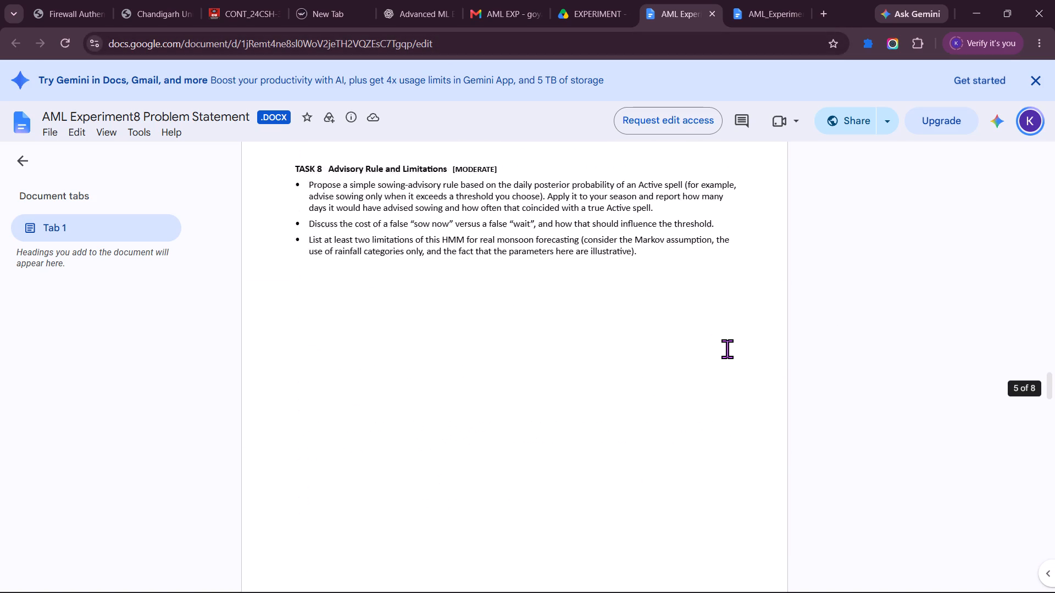
pyautogui.scroll(-1, 727, 349)
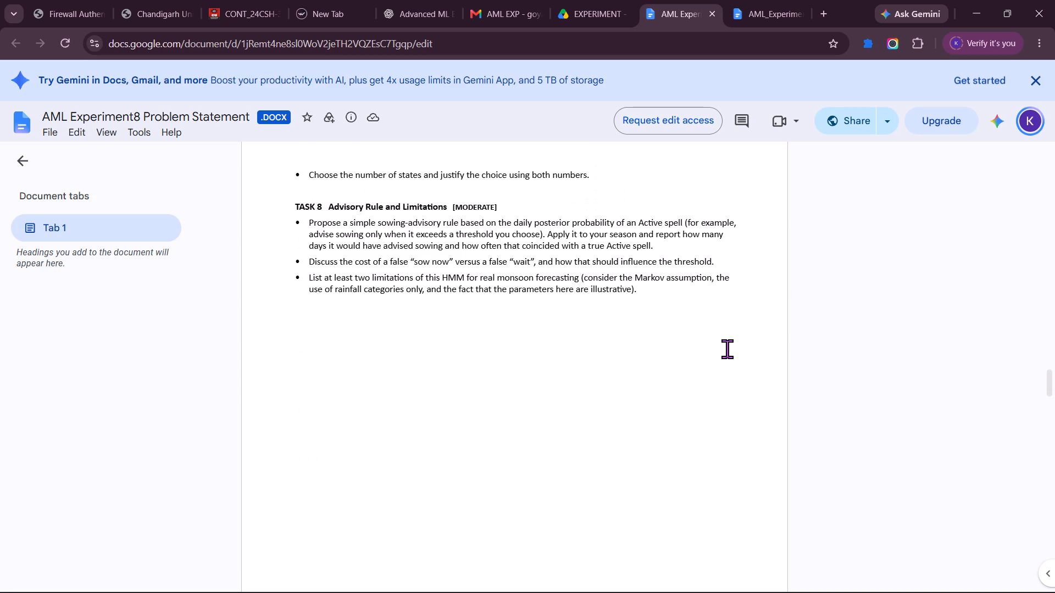
pyautogui.scroll(-6, 727, 349)
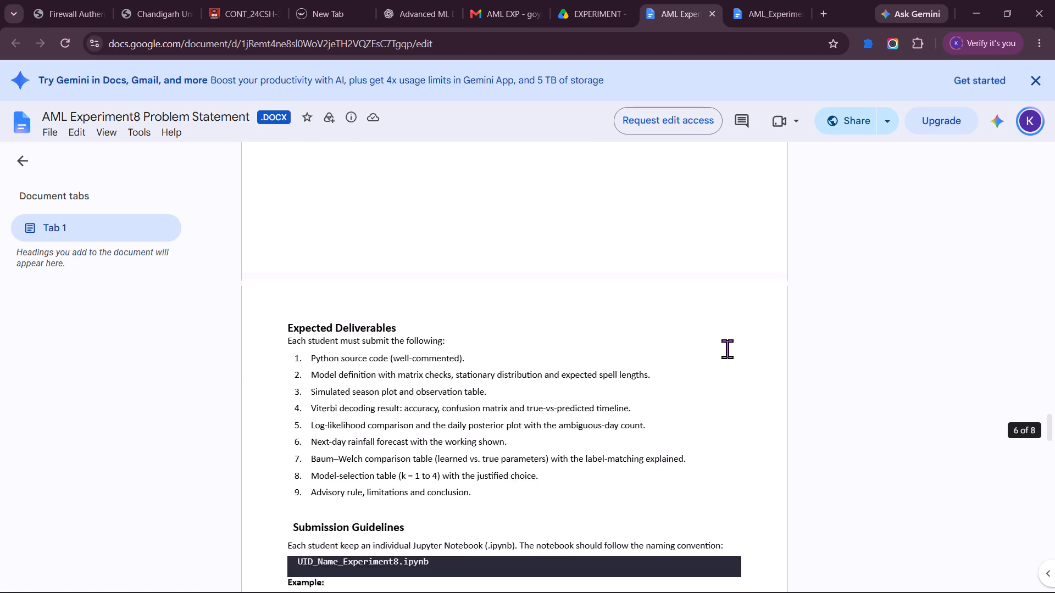
pyautogui.scroll(-3, 727, 349)
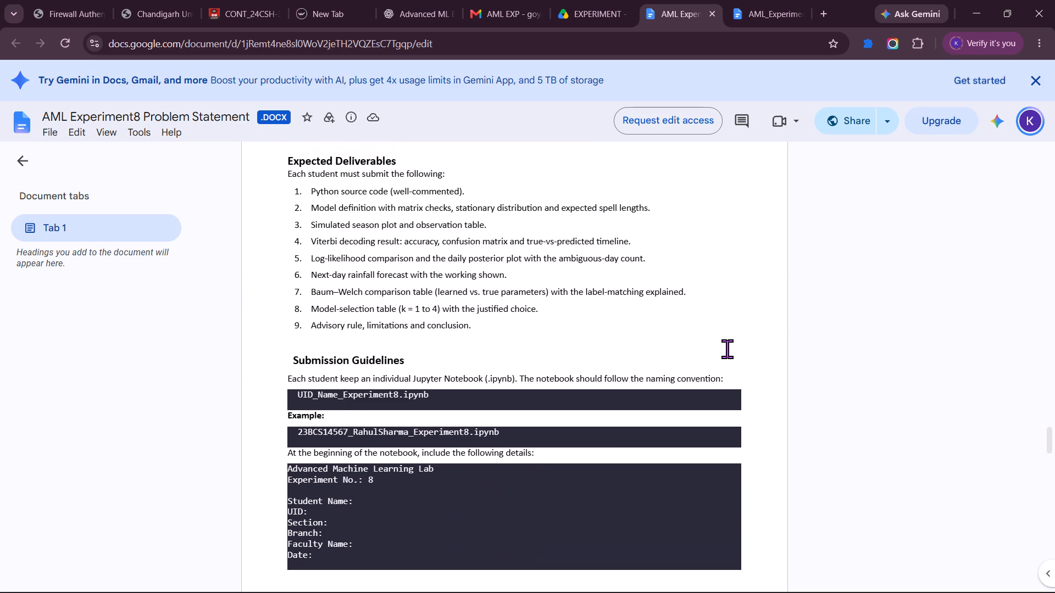
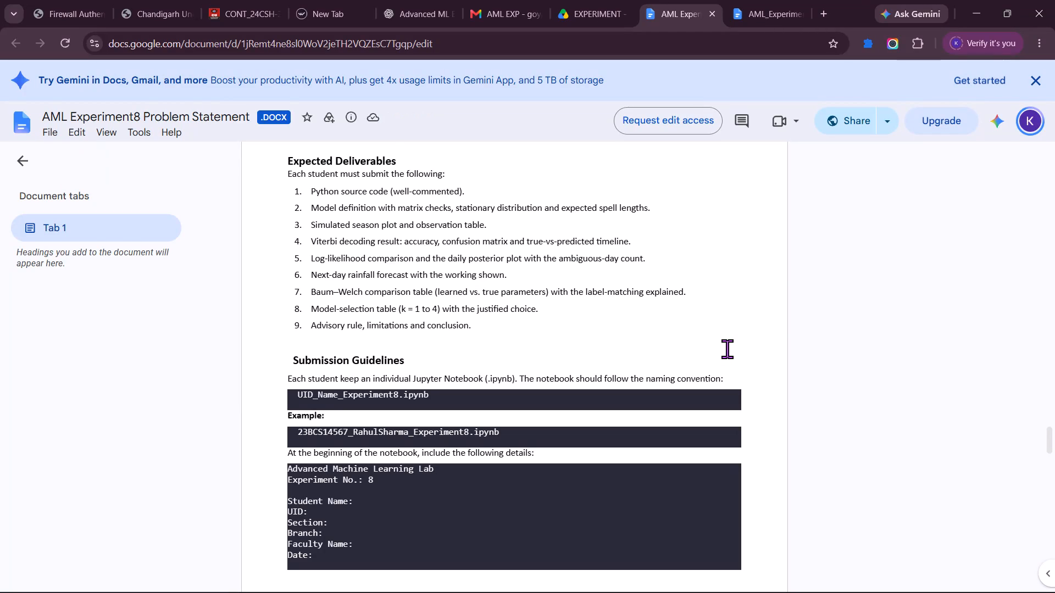
# Examine the end of the Experiment 8 document: viva questions, learning outcomes, benchmark values table and points to watch.
pyautogui.scroll(-6, 727, 349)
pyautogui.scroll(4, 727, 349)
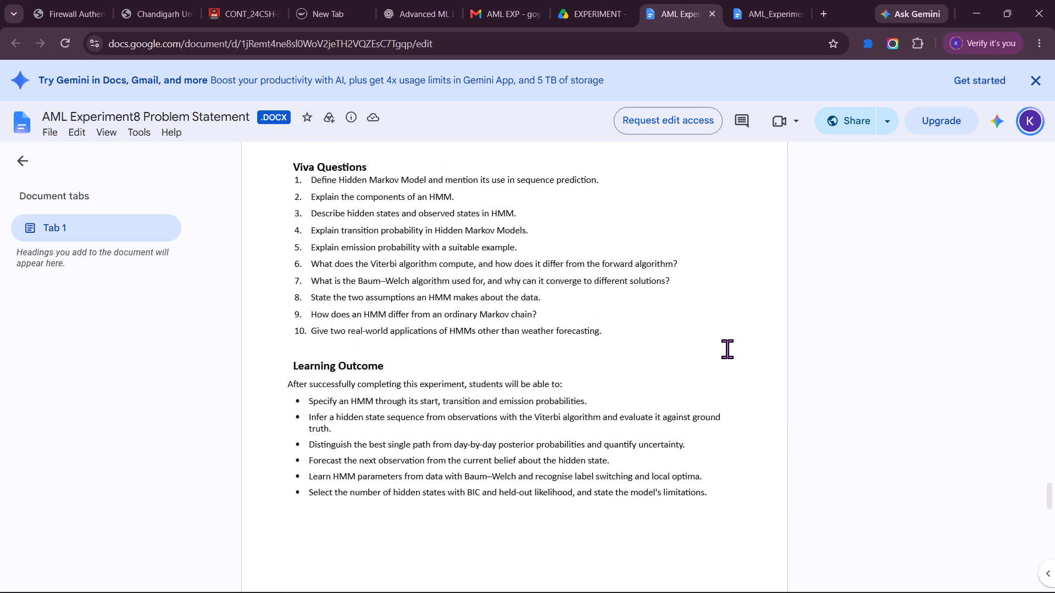
pyautogui.scroll(1, 727, 349)
pyautogui.scroll(-2, 727, 349)
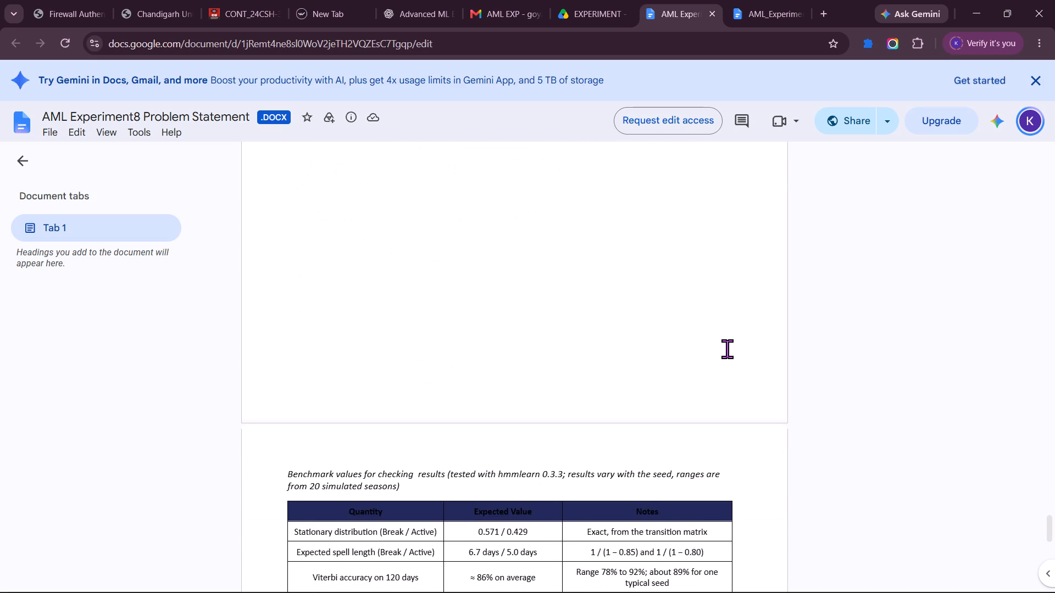
pyautogui.scroll(-6, 727, 349)
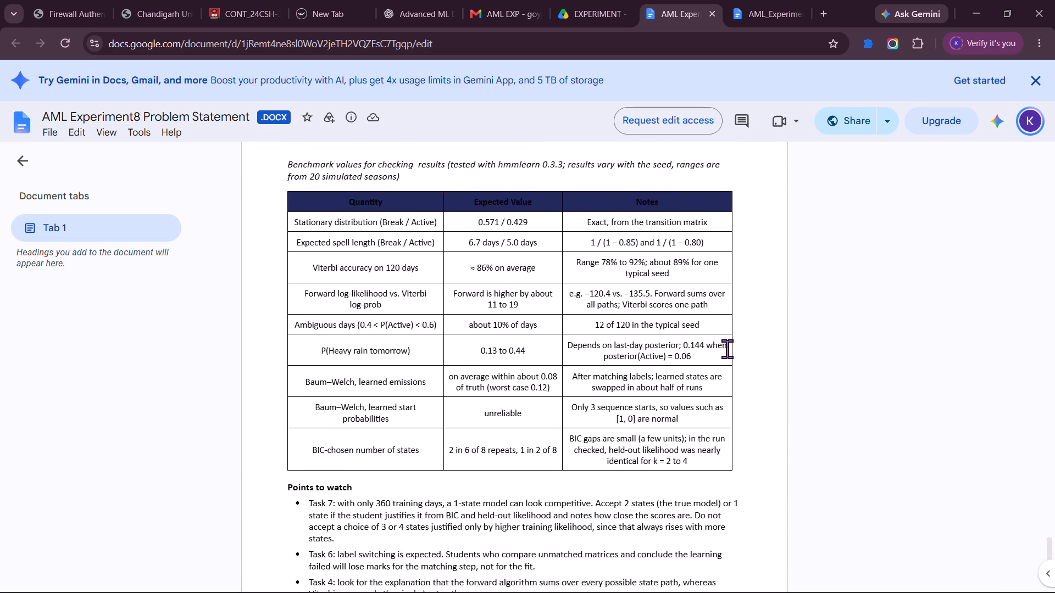
pyautogui.scroll(-2, 727, 349)
# Reread the Experiment 8 problem statement's background, transition and emission probability tables, business objectives, problem description and Task 5 note.
pyautogui.scroll(17, 727, 349)
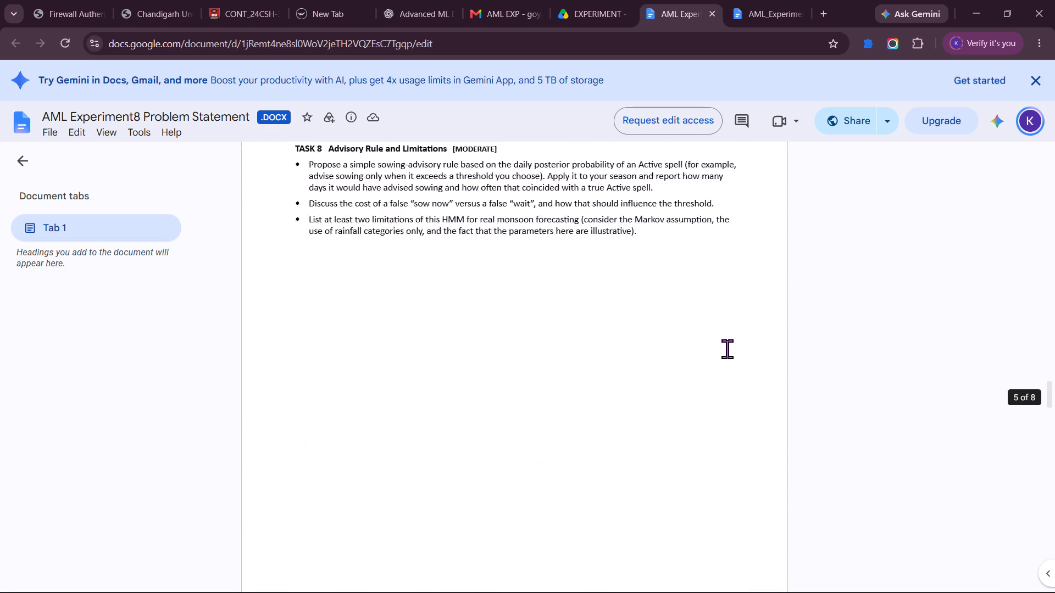
pyautogui.scroll(6, 727, 349)
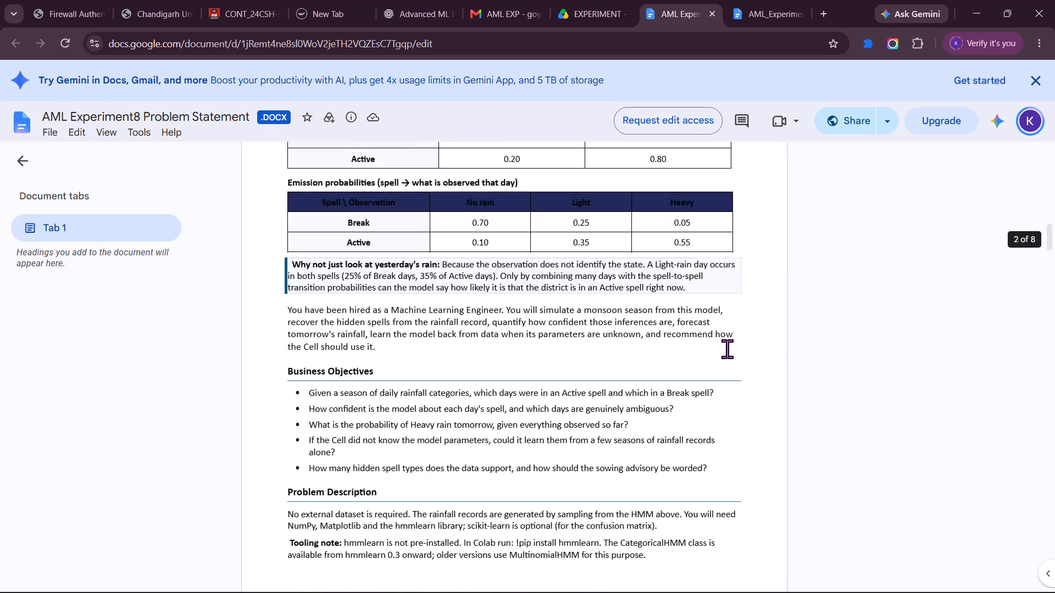
pyautogui.scroll(1, 727, 349)
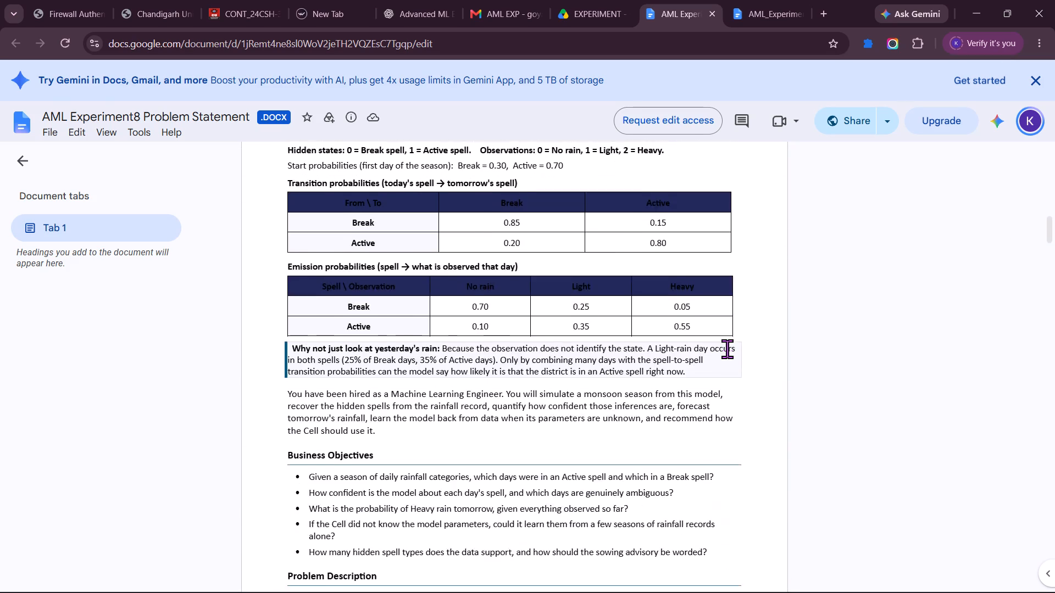
pyautogui.scroll(1, 727, 349)
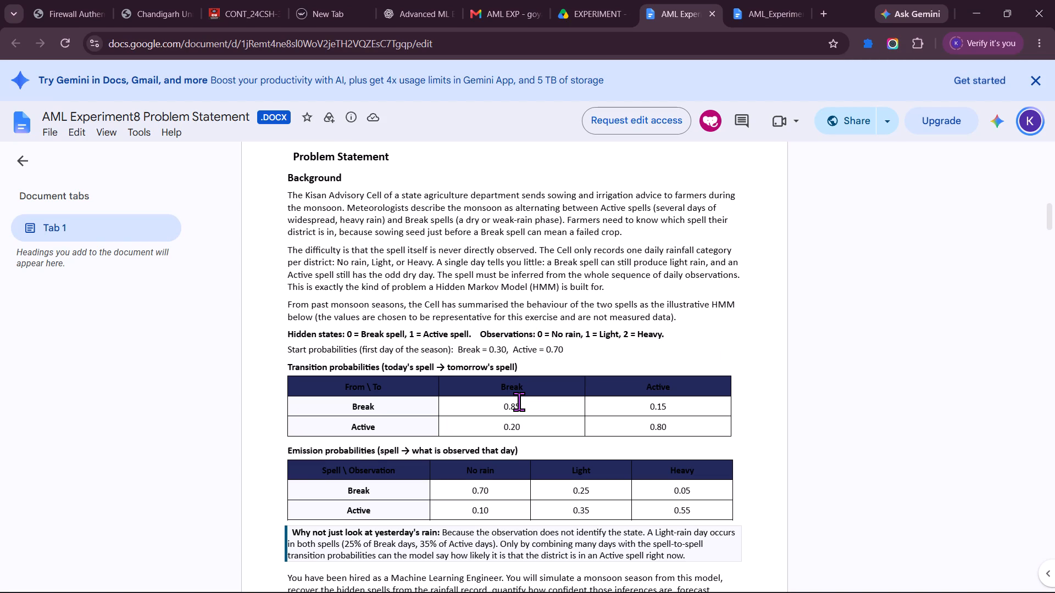
pyautogui.scroll(-2, 519, 401)
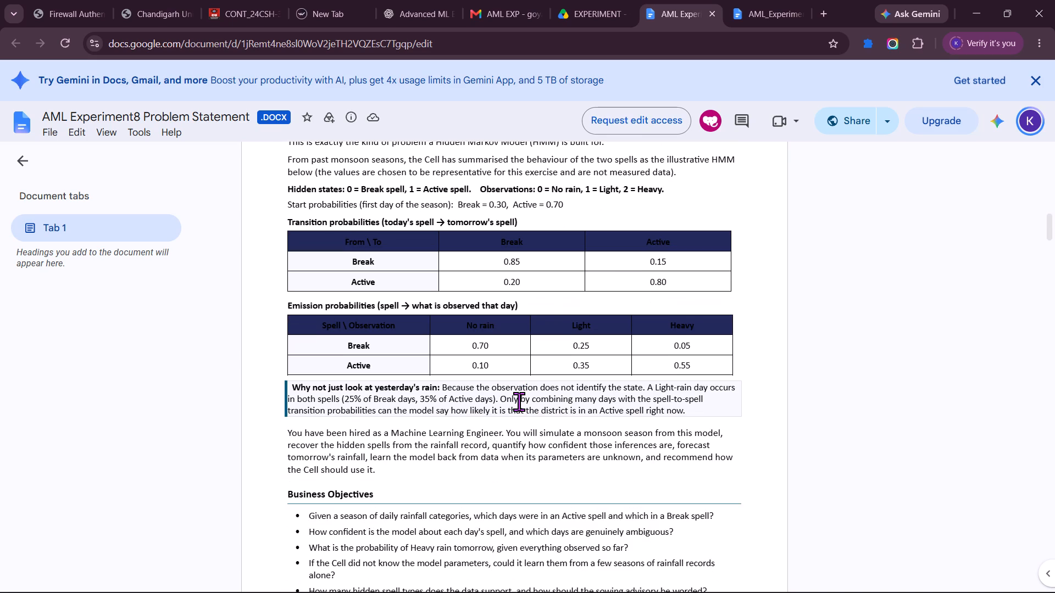
pyautogui.scroll(-2, 519, 401)
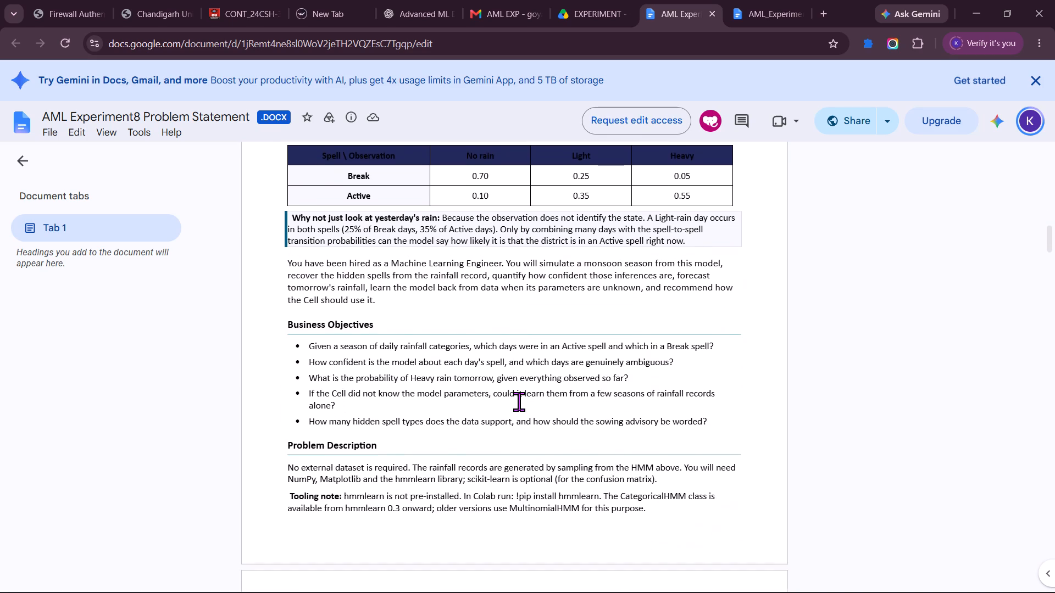
pyautogui.scroll(-1, 519, 401)
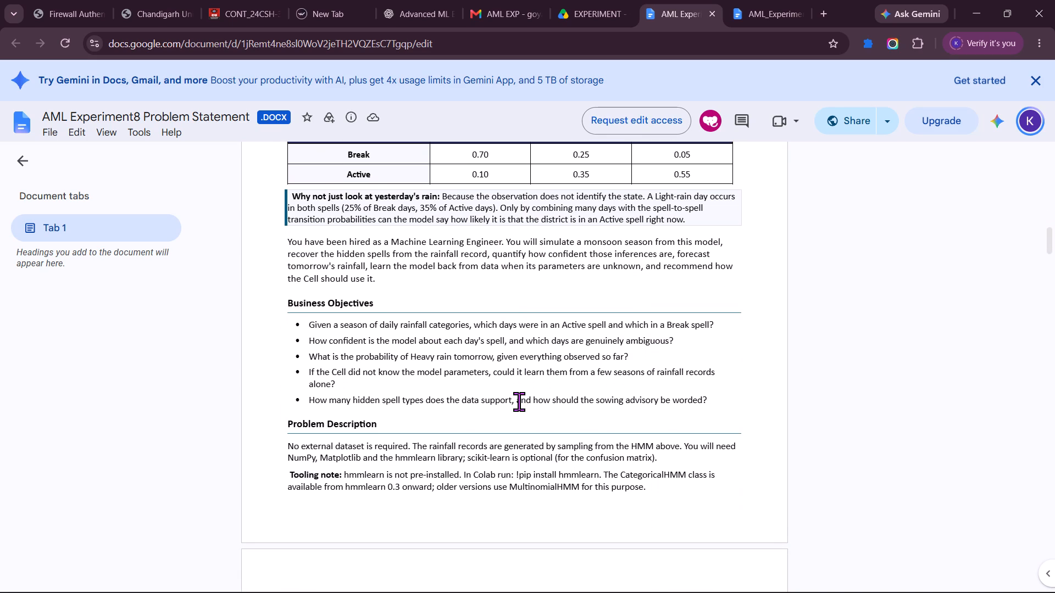
pyautogui.scroll(-1, 517, 460)
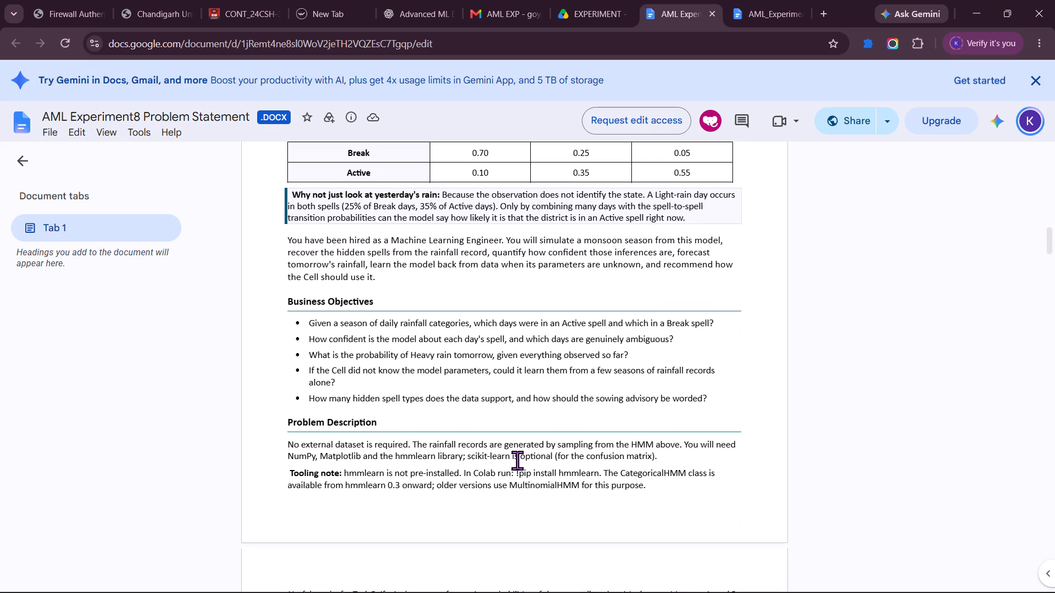
pyautogui.scroll(-4, 517, 460)
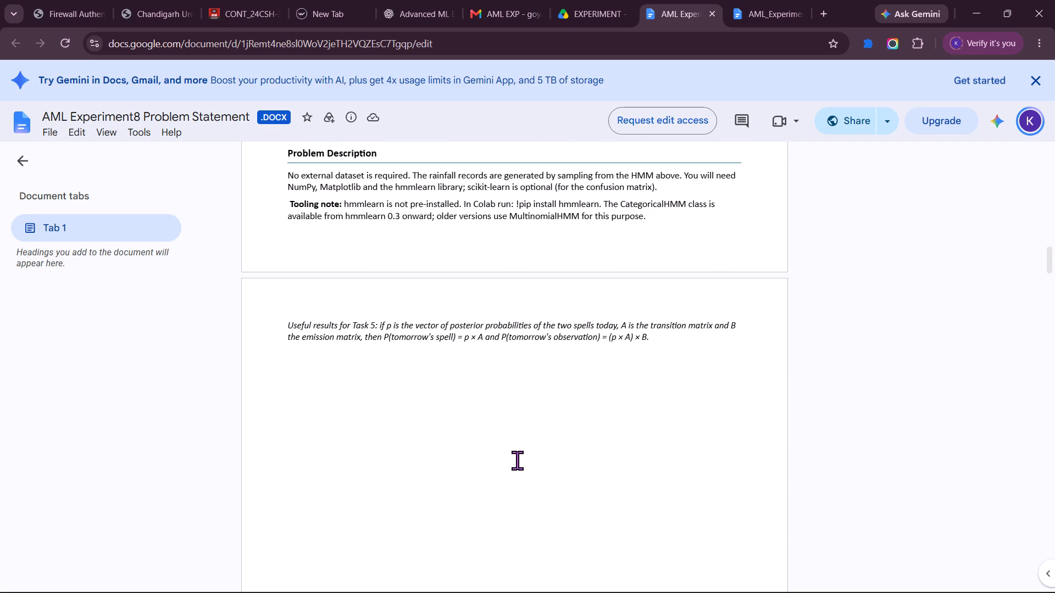
pyautogui.scroll(16, 517, 460)
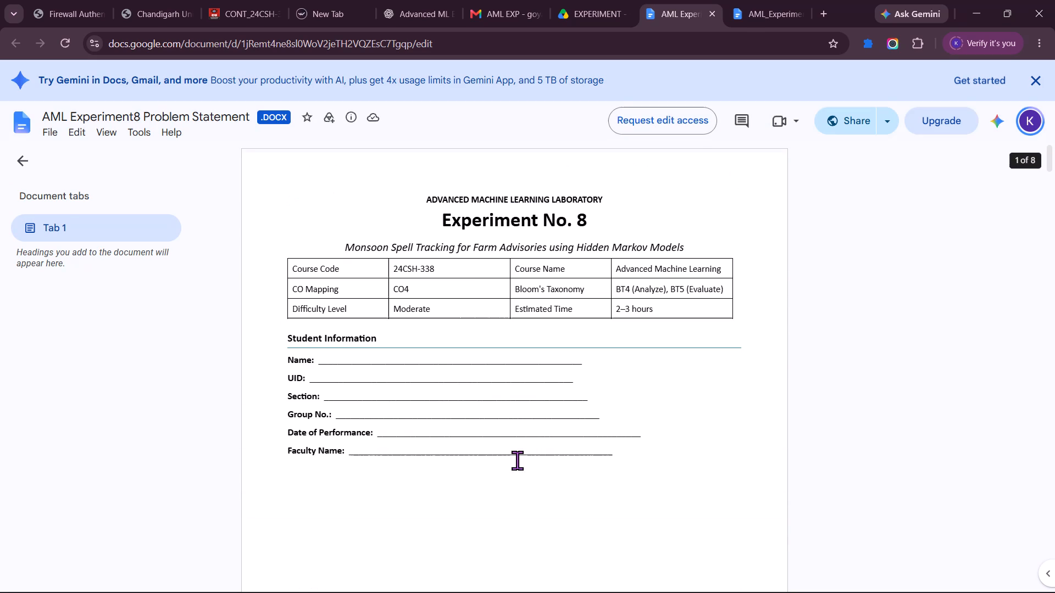
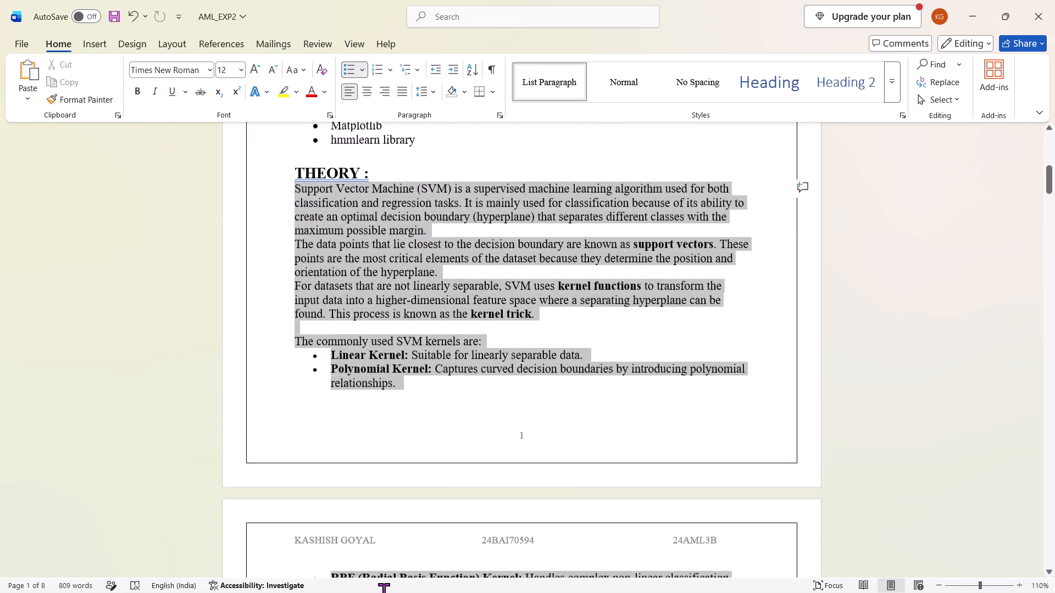
pyautogui.moveTo(384, 592); pyautogui.dragTo(331, 358)
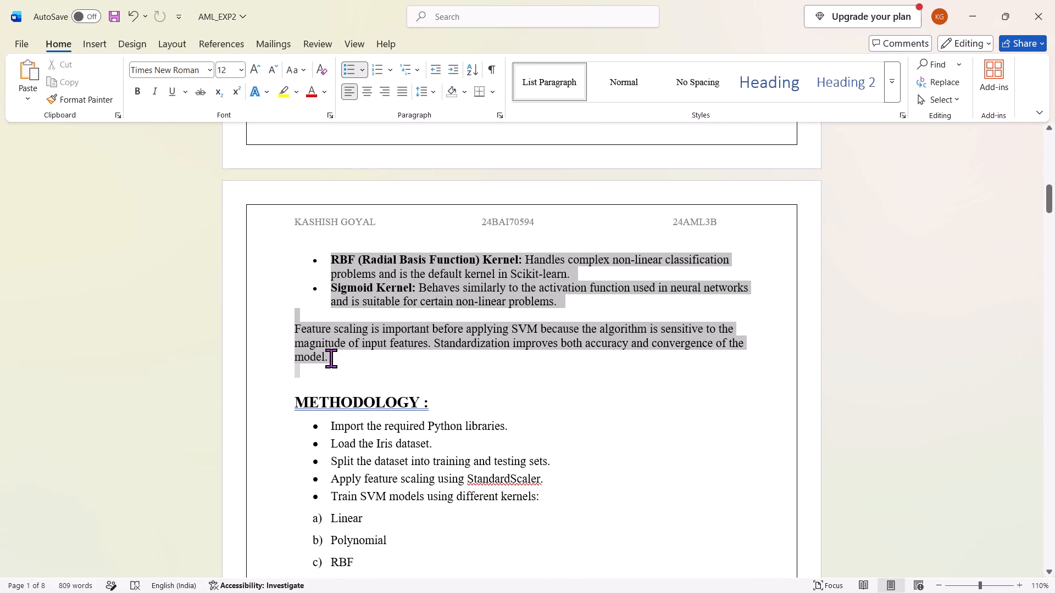
pyautogui.moveTo(331, 358); pyautogui.dragTo(328, 357)
pyautogui.hotkey('ctrl', 'v')
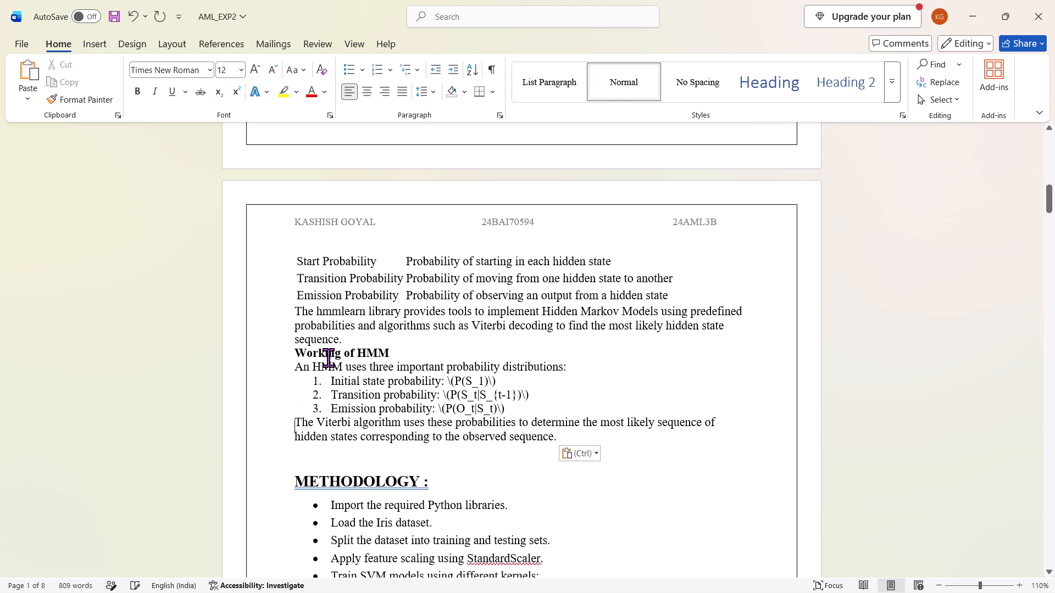
# Insert a blank line between the THEORY heading and the first HMM paragraph.
pyautogui.scroll(4, 381, 383)
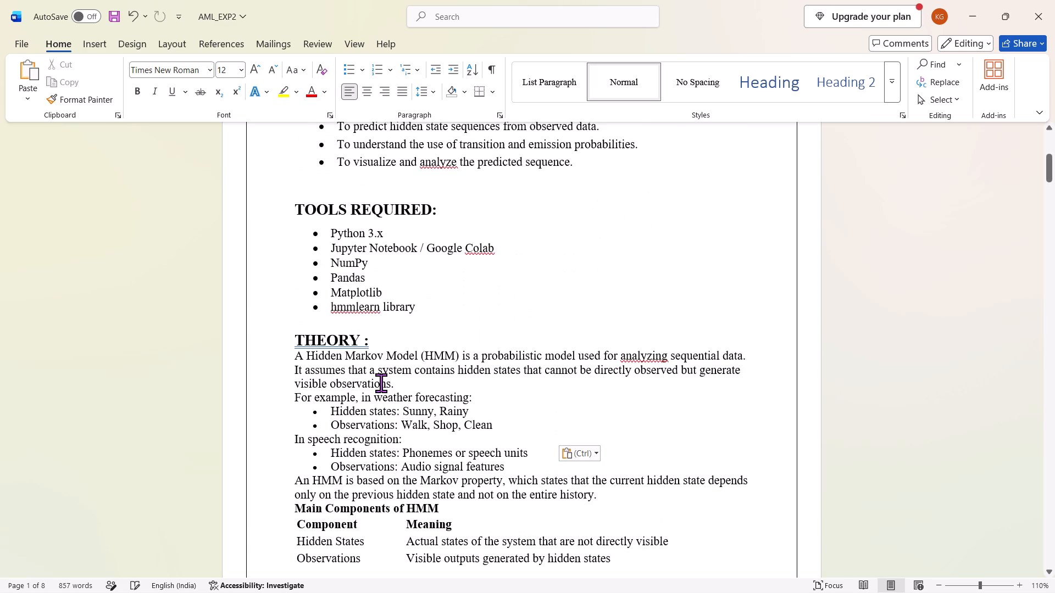
pyautogui.click(381, 328)
pyautogui.press('Return')
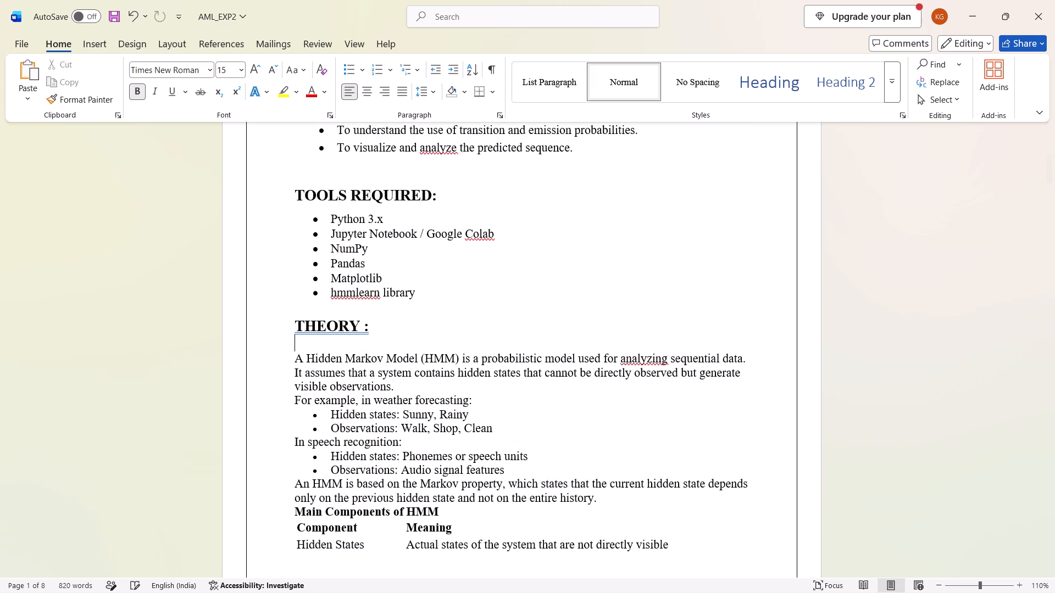
# Make the opening words "A Hidden Markov Model (HMM)" of the theory bold.
pyautogui.moveTo(461, 357); pyautogui.dragTo(286, 357)
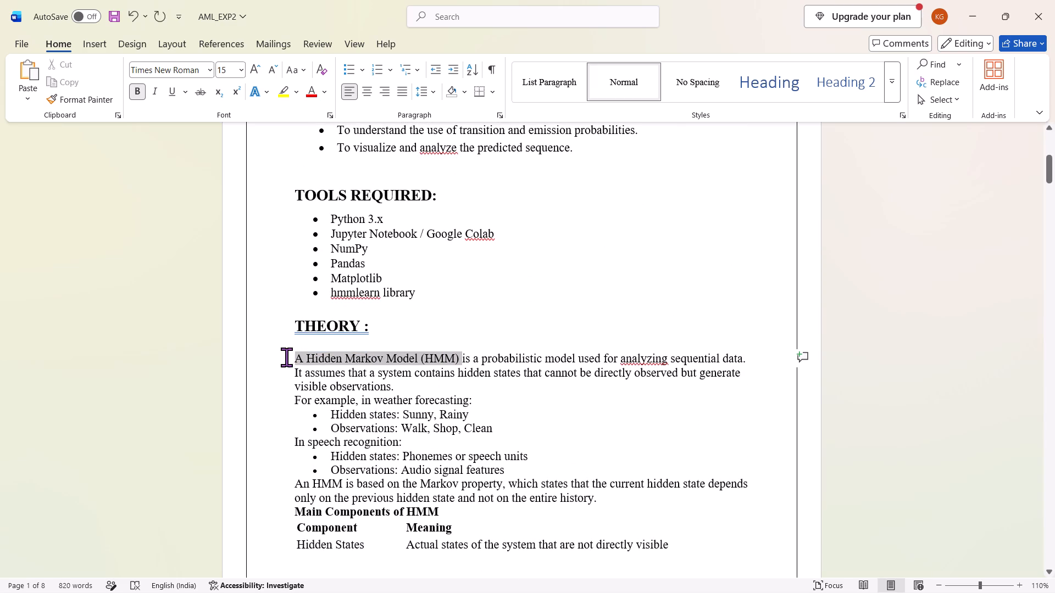
pyautogui.moveTo(286, 357); pyautogui.dragTo(285, 357)
pyautogui.click(135, 86)
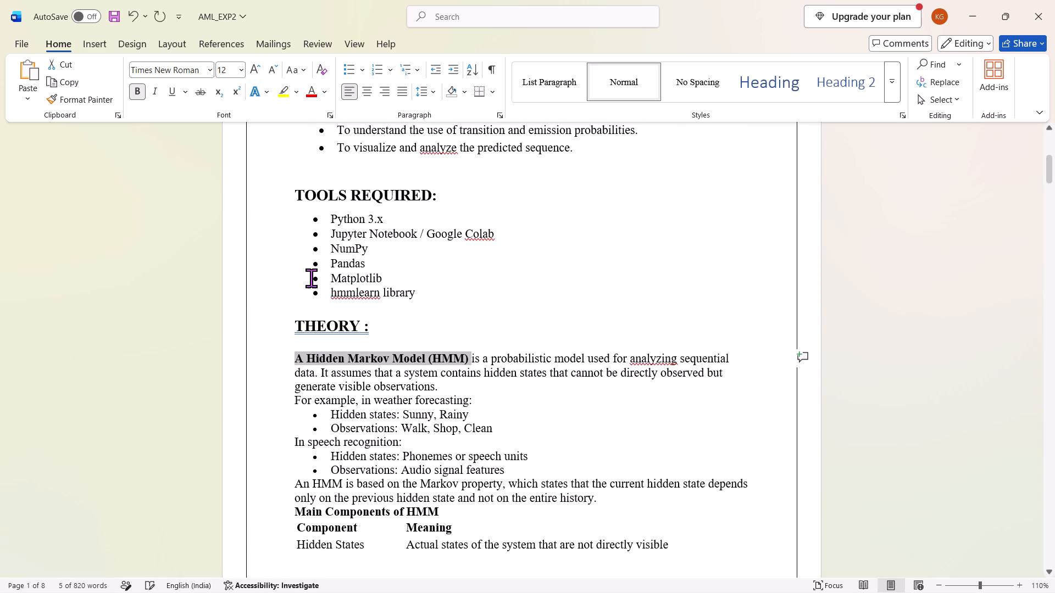
pyautogui.click(492, 445)
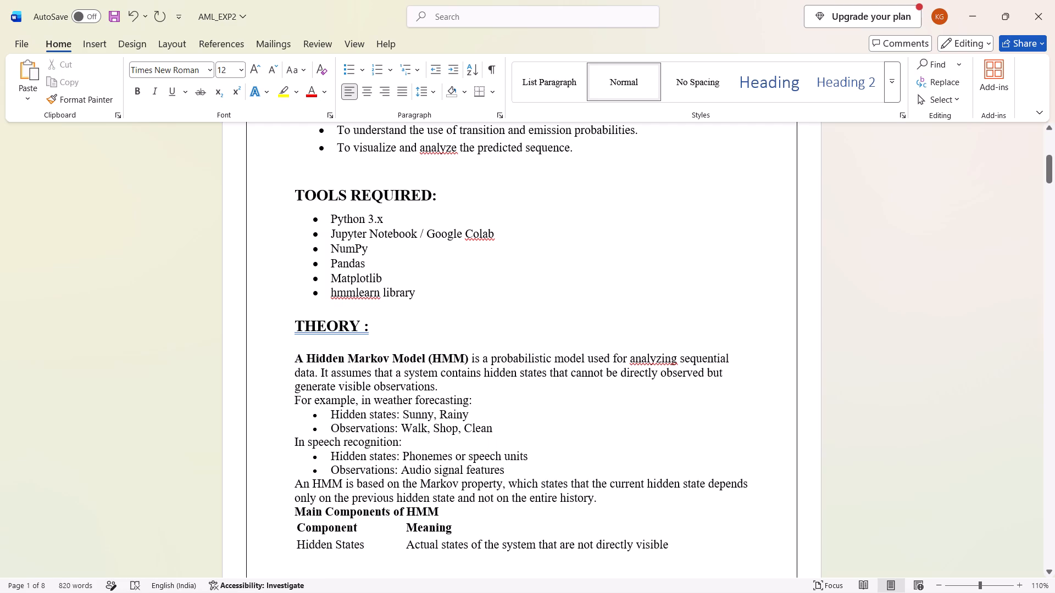
pyautogui.click(662, 361)
# Apply inside borders to the whole Component/Meaning table under Main Components of HMM.
pyautogui.scroll(-2, 452, 447)
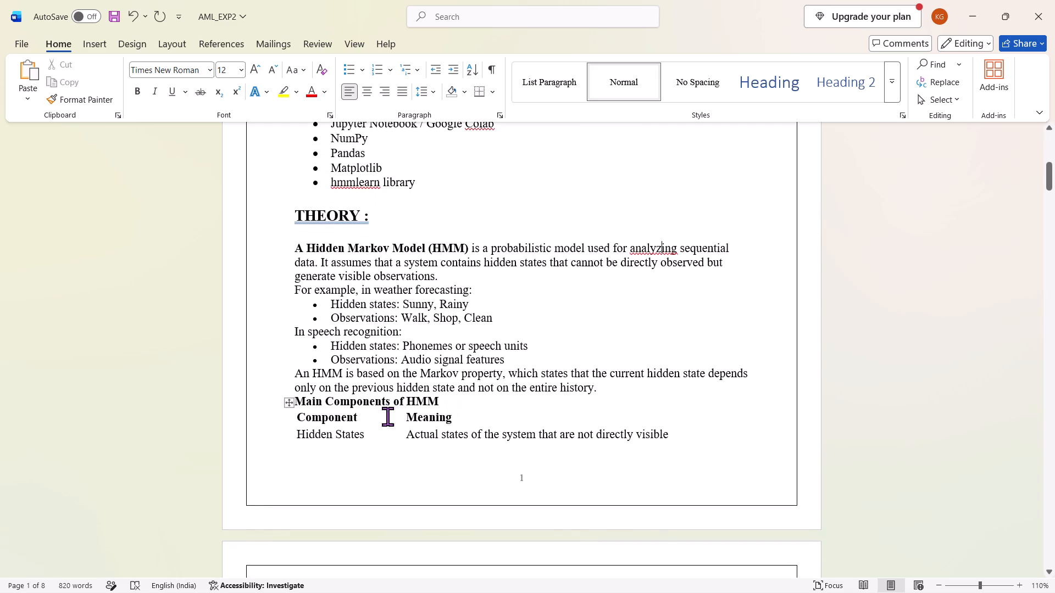
pyautogui.click(291, 404)
pyautogui.click(347, 441)
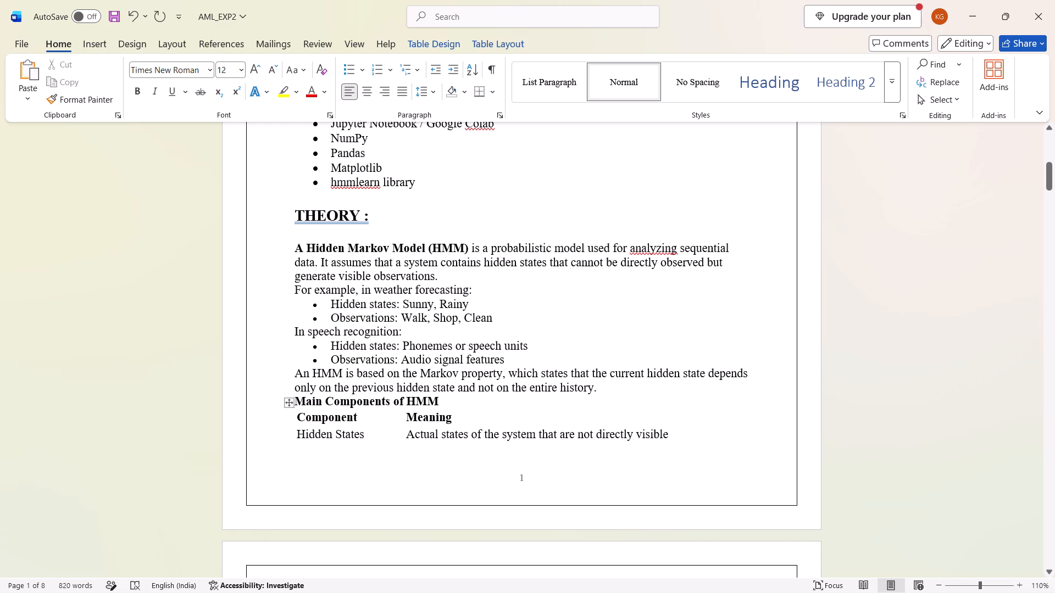
pyautogui.click(285, 400)
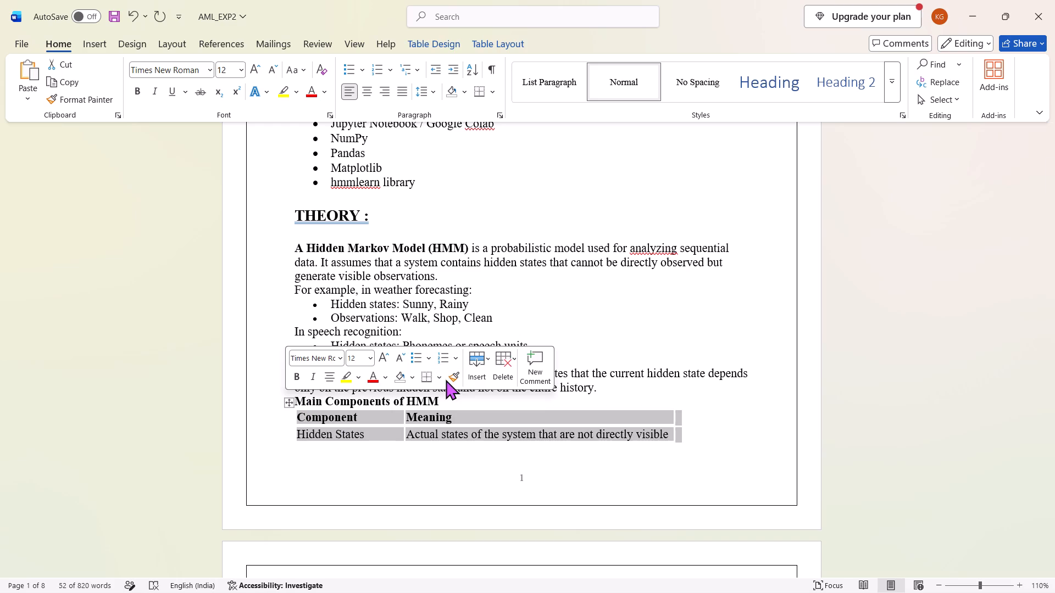
pyautogui.click(437, 379)
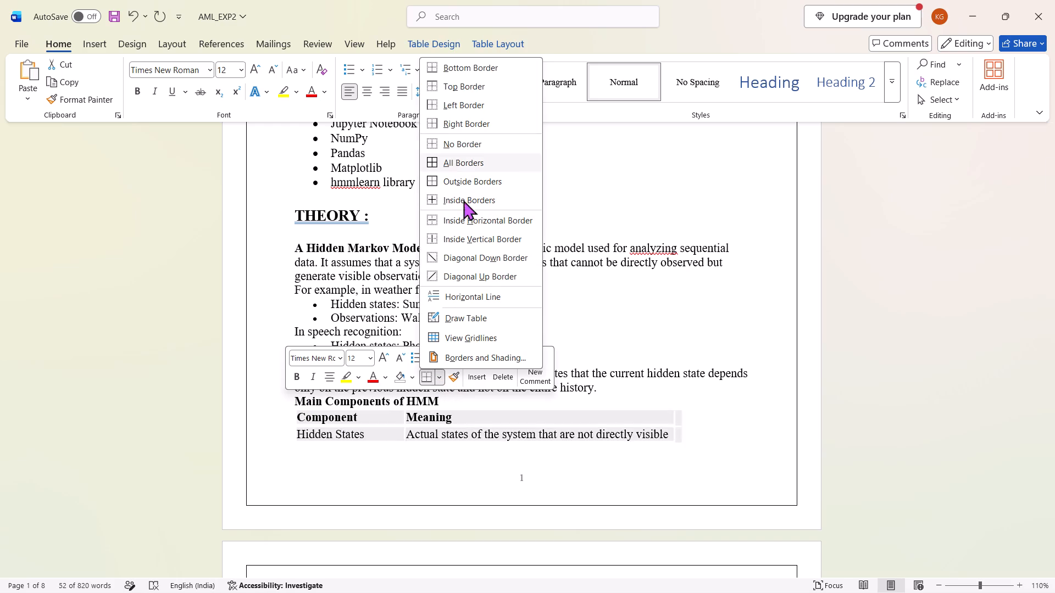
pyautogui.click(463, 203)
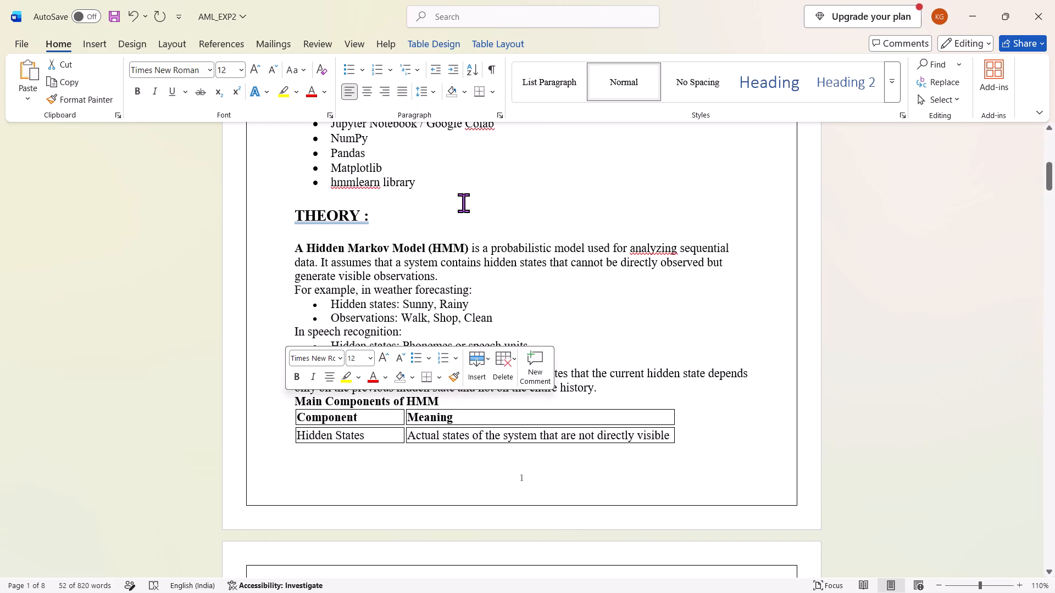
# Insert four blank lines after the Markov property paragraph to push the Main Components of HMM heading onto the following page.
pyautogui.click(656, 389)
pyautogui.press('Return')
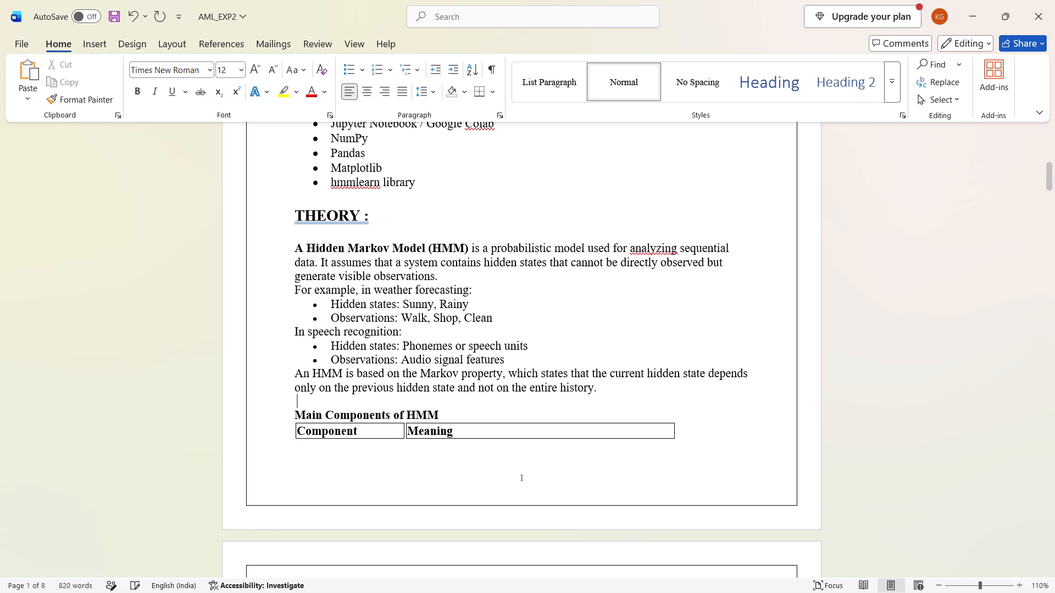
pyautogui.press('Return')
pyautogui.press('Return')
pyautogui.press('Return')
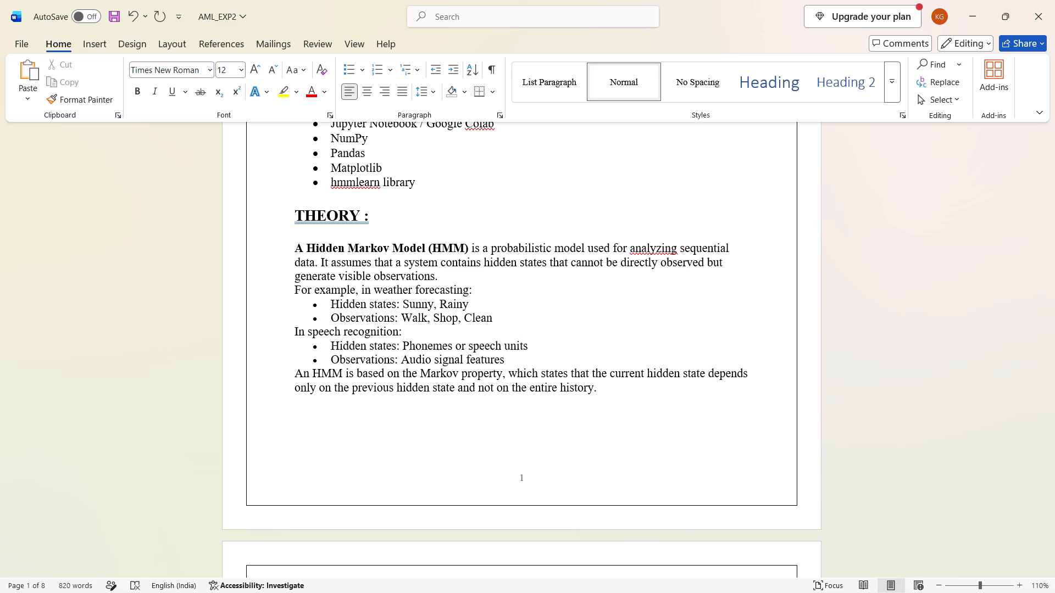
# Insert a blank line between the Main Components of HMM heading and its table.
pyautogui.scroll(-2, 656, 389)
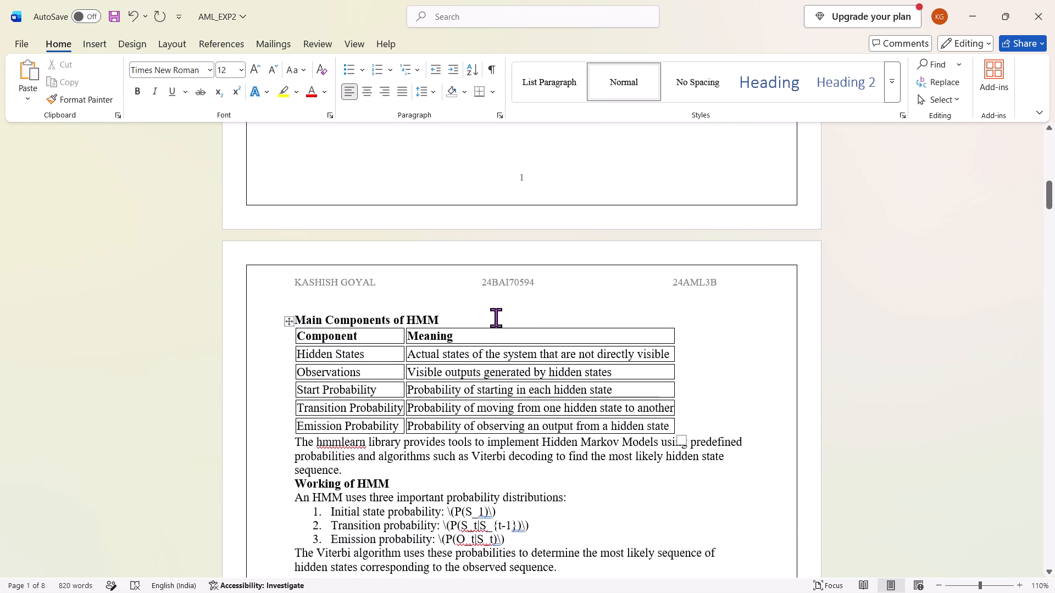
pyautogui.click(496, 317)
pyautogui.press('Return')
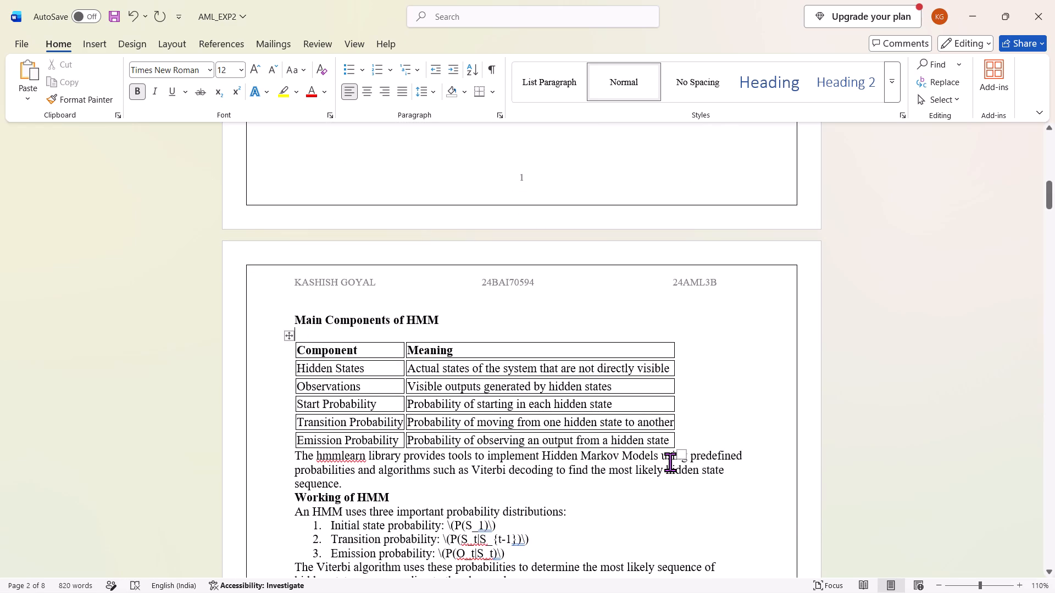
# Enlarge the HMM components table so that it spans the full text width of the page.
pyautogui.moveTo(685, 455); pyautogui.dragTo(722, 470)
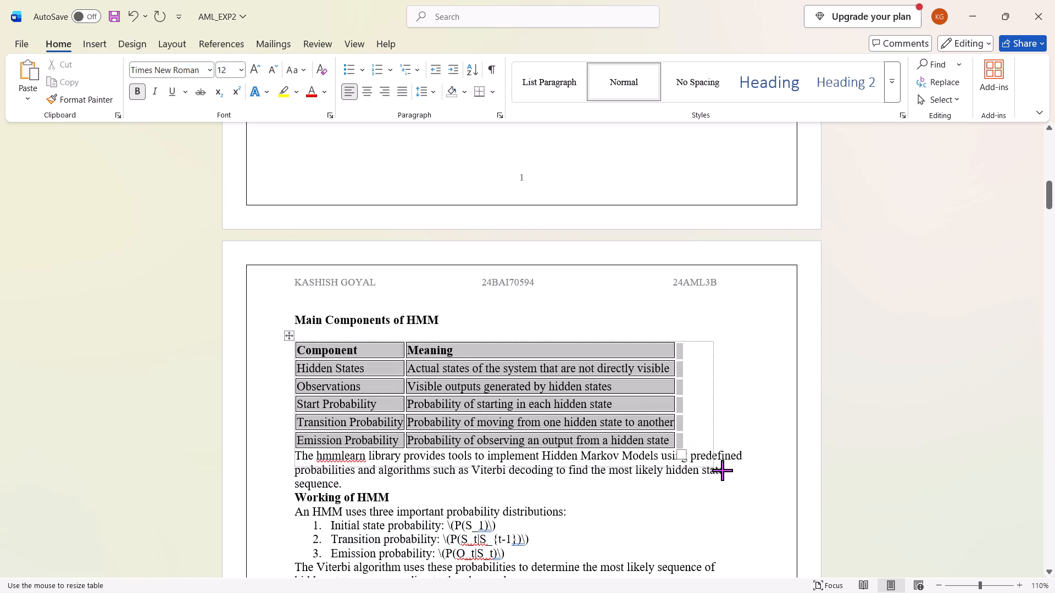
pyautogui.moveTo(722, 470); pyautogui.dragTo(748, 480)
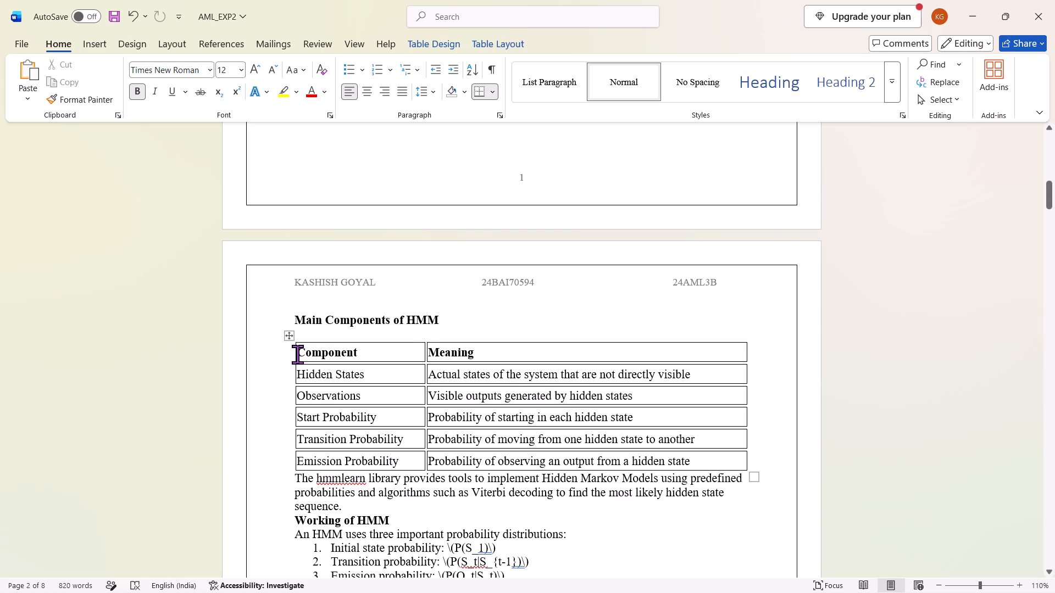
# Apply center alignment to the whole HMM components table.
pyautogui.click(289, 337)
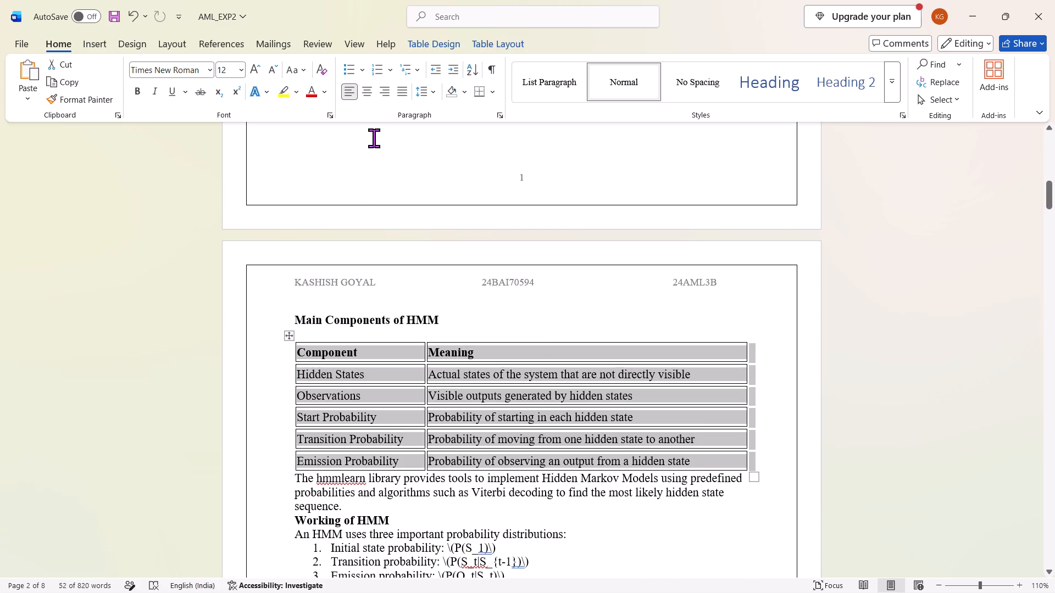
pyautogui.click(368, 92)
pyautogui.click(426, 446)
# Center the text in every cell of the HMM components table.
pyautogui.moveTo(299, 354); pyautogui.dragTo(648, 438)
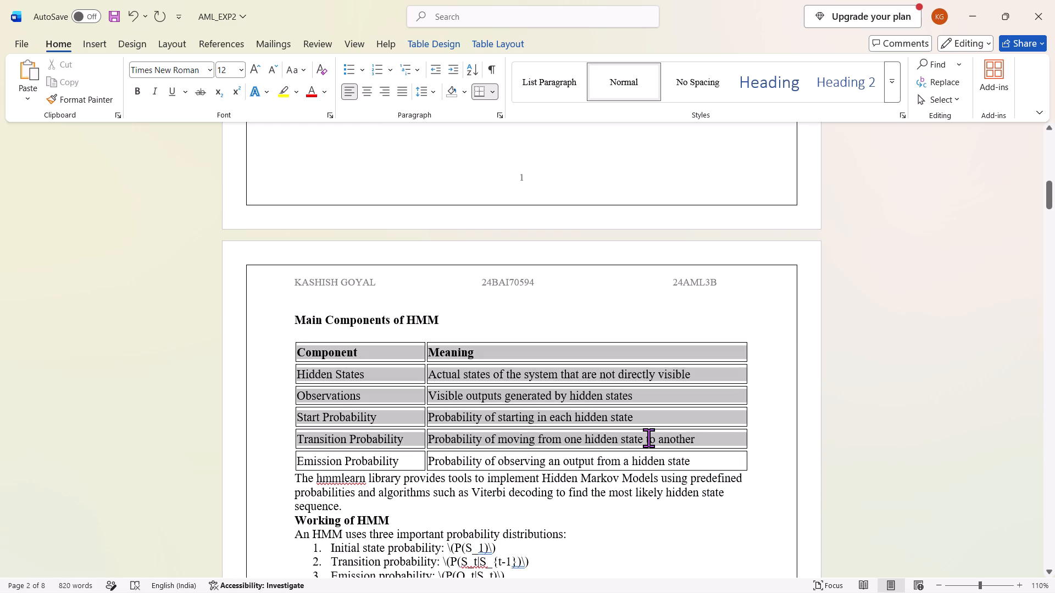
pyautogui.moveTo(648, 438); pyautogui.dragTo(708, 461)
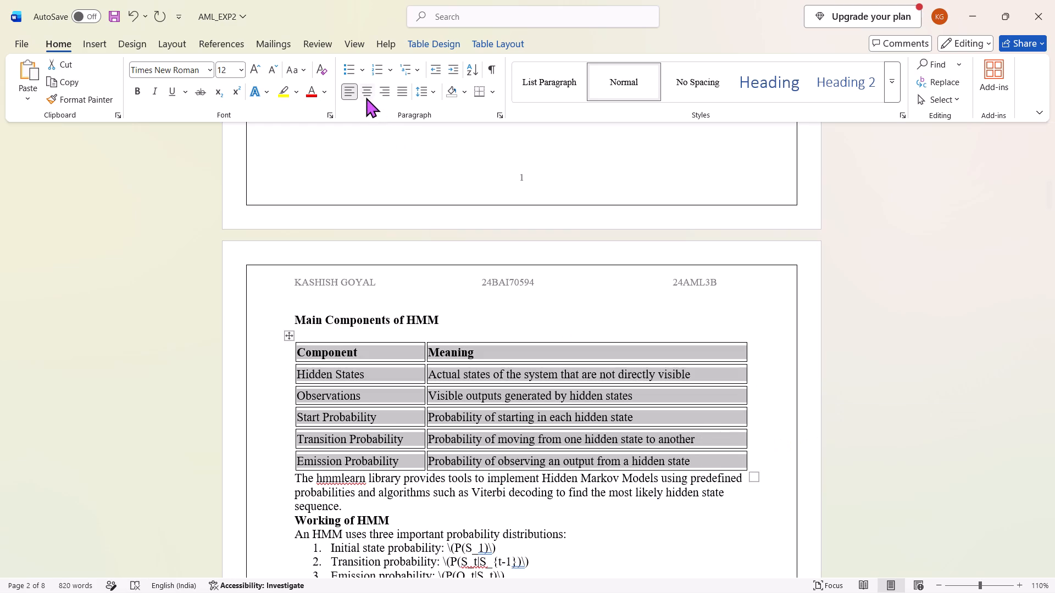
pyautogui.click(365, 91)
pyautogui.click(597, 550)
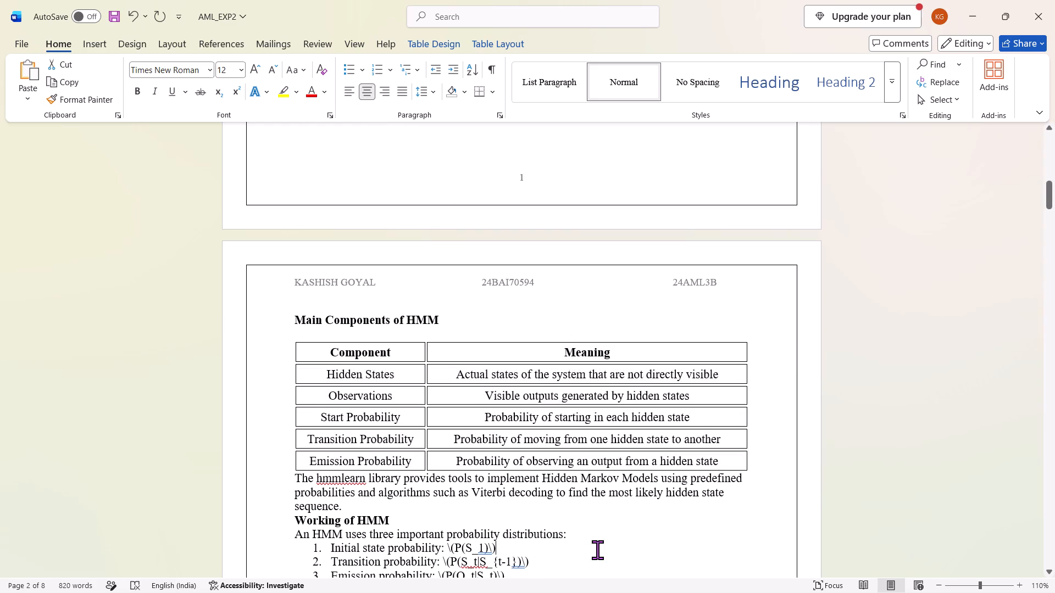
# Insert one blank line between the components table and the hmmlearn paragraph, and another before the Working of HMM heading.
pyautogui.scroll(-1, 597, 550)
pyautogui.click(292, 326)
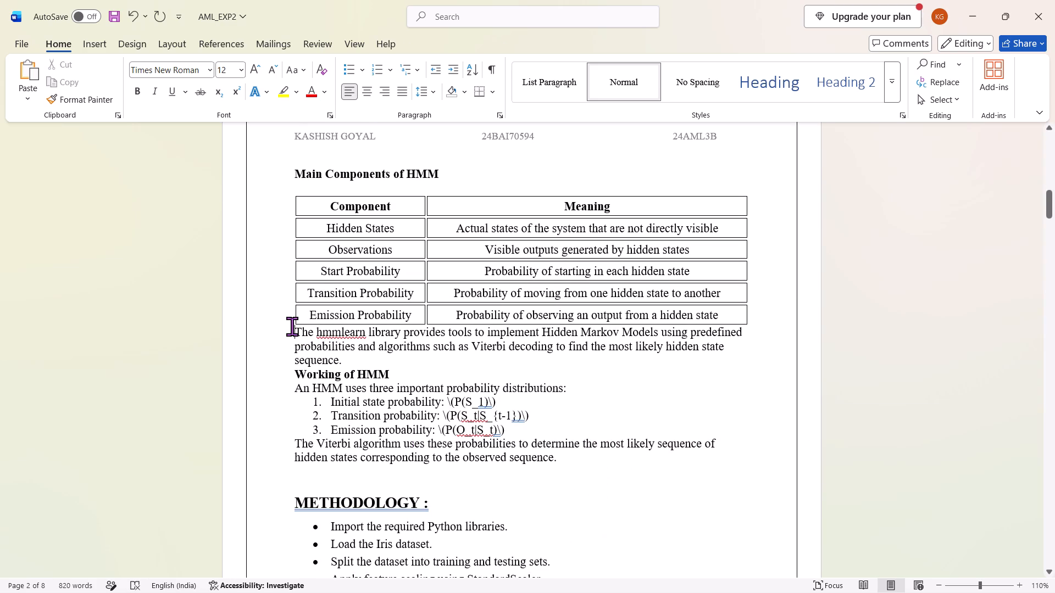
pyautogui.press('Return')
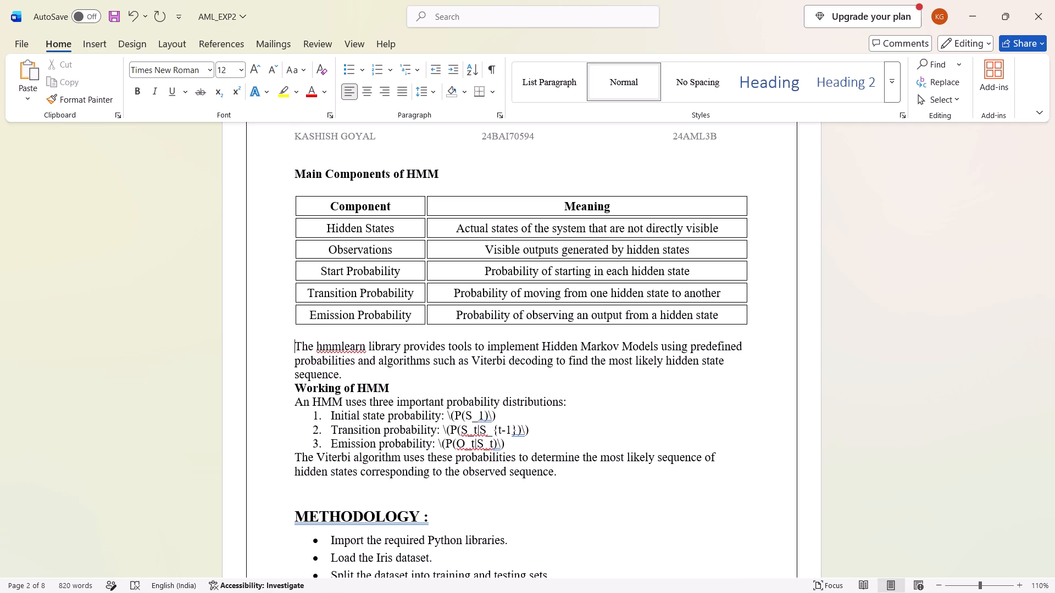
pyautogui.click(377, 371)
pyautogui.press('Return')
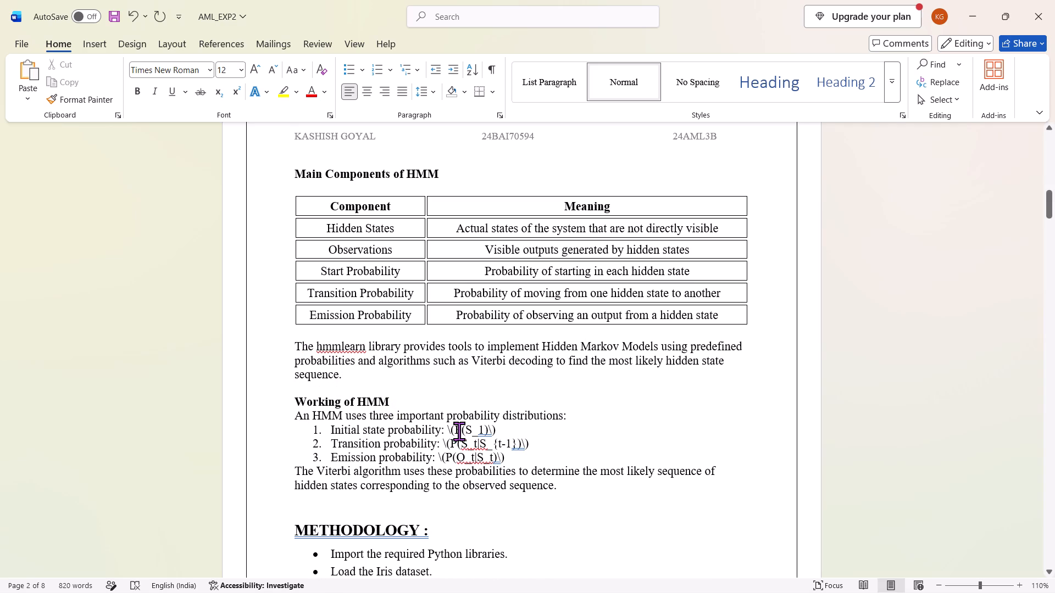
# Delete the raw LaTeX expressions after the initial state, transition and emission probability items in the Working of HMM list.
pyautogui.moveTo(448, 430); pyautogui.dragTo(497, 430)
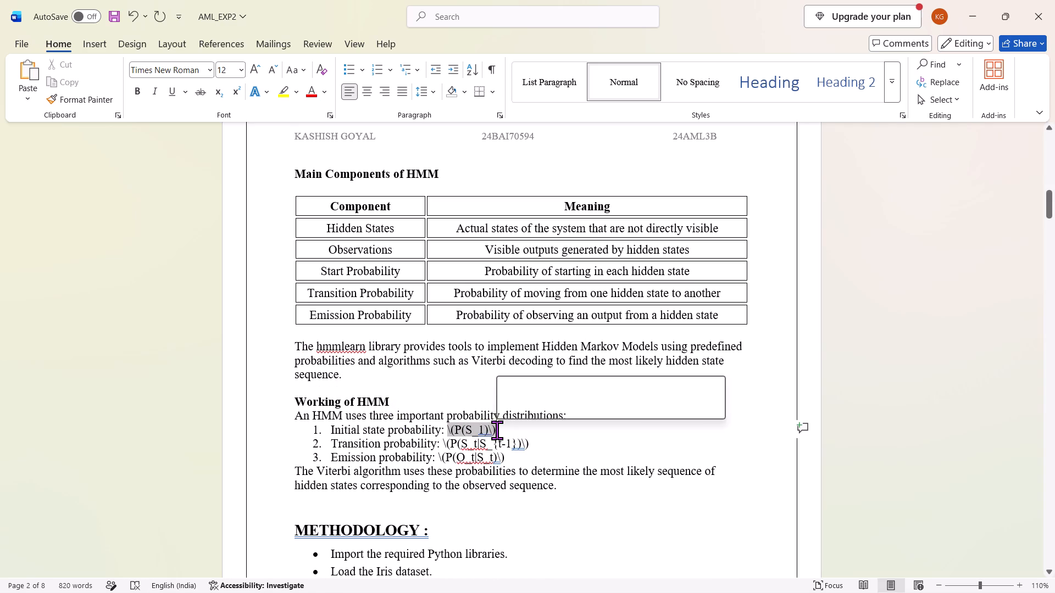
pyautogui.press('BackSpace')
pyautogui.moveTo(443, 444); pyautogui.dragTo(521, 430)
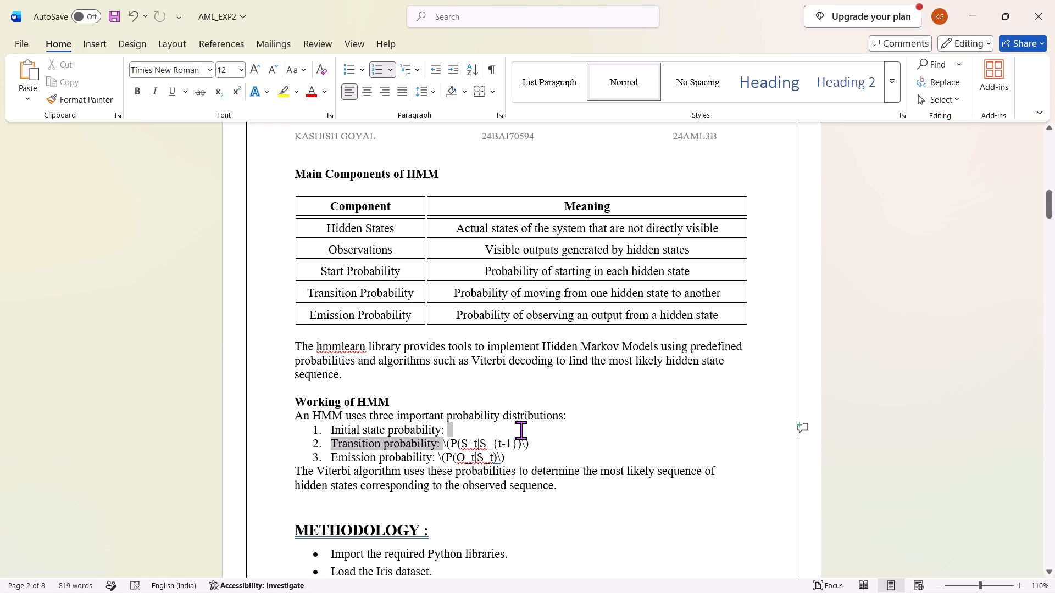
pyautogui.moveTo(521, 430); pyautogui.dragTo(549, 447)
pyautogui.press('BackSpace')
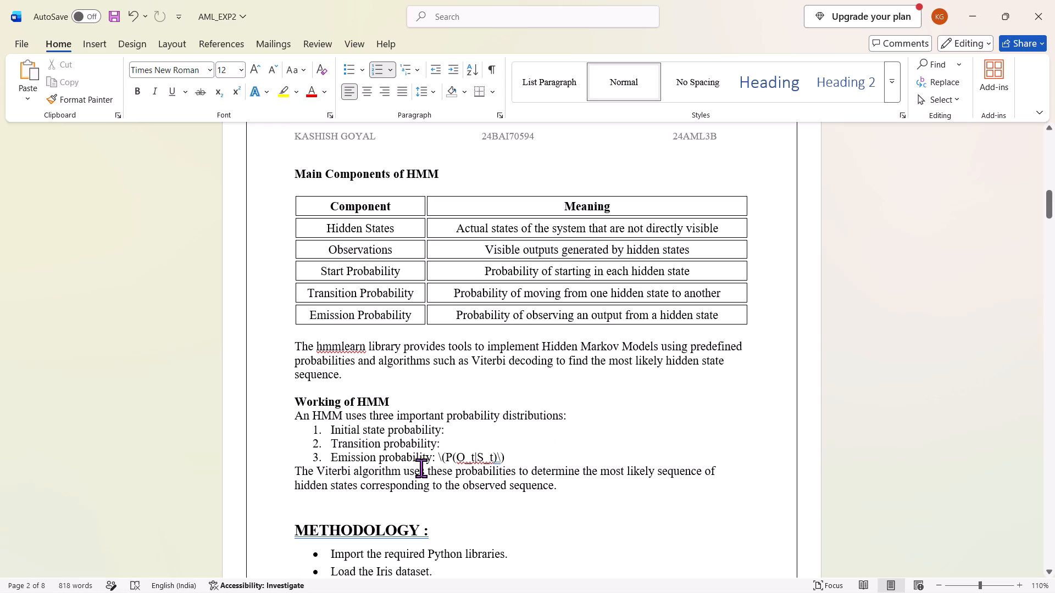
pyautogui.moveTo(439, 460); pyautogui.dragTo(510, 456)
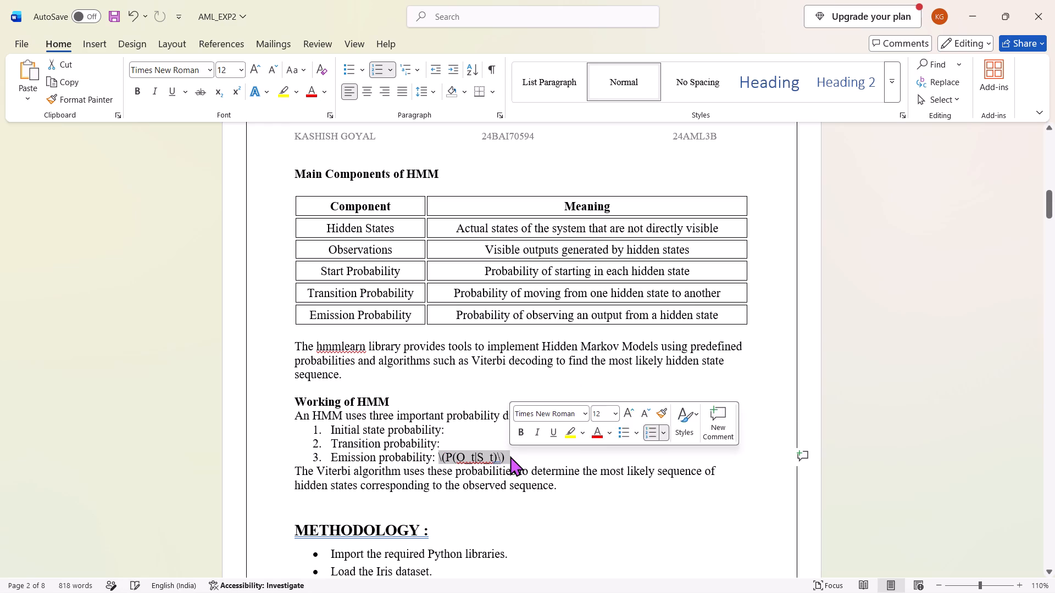
pyautogui.press('BackSpace')
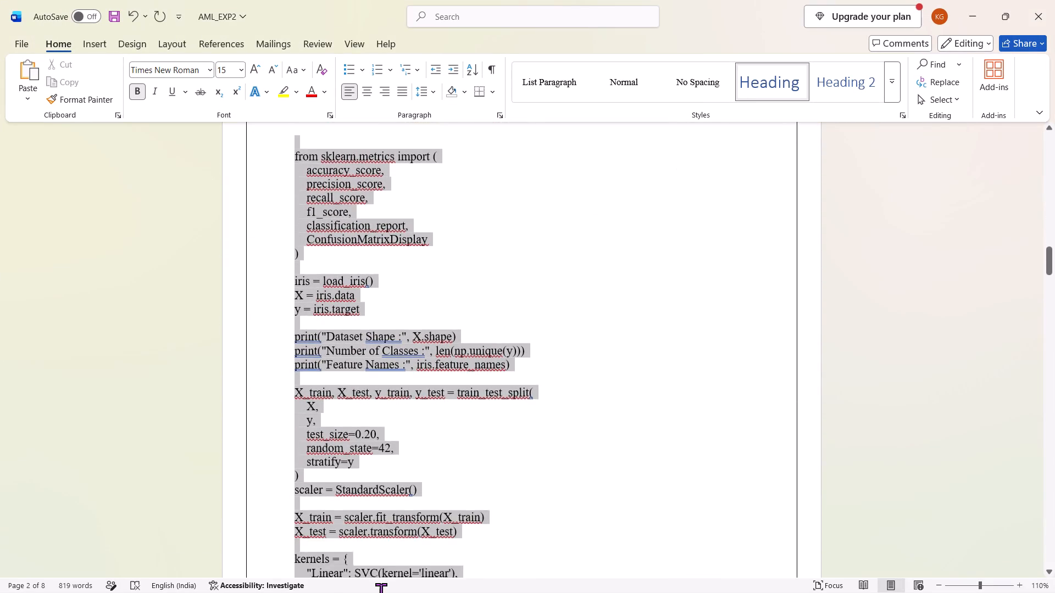
pyautogui.moveTo(381, 592); pyautogui.dragTo(380, 592)
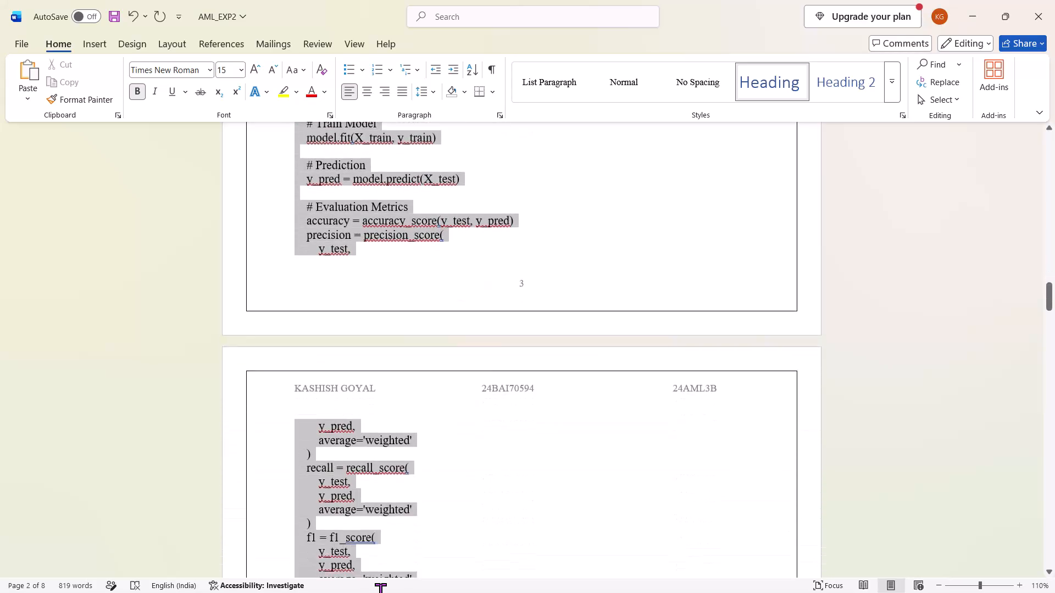
pyautogui.moveTo(380, 592); pyautogui.dragTo(380, 592)
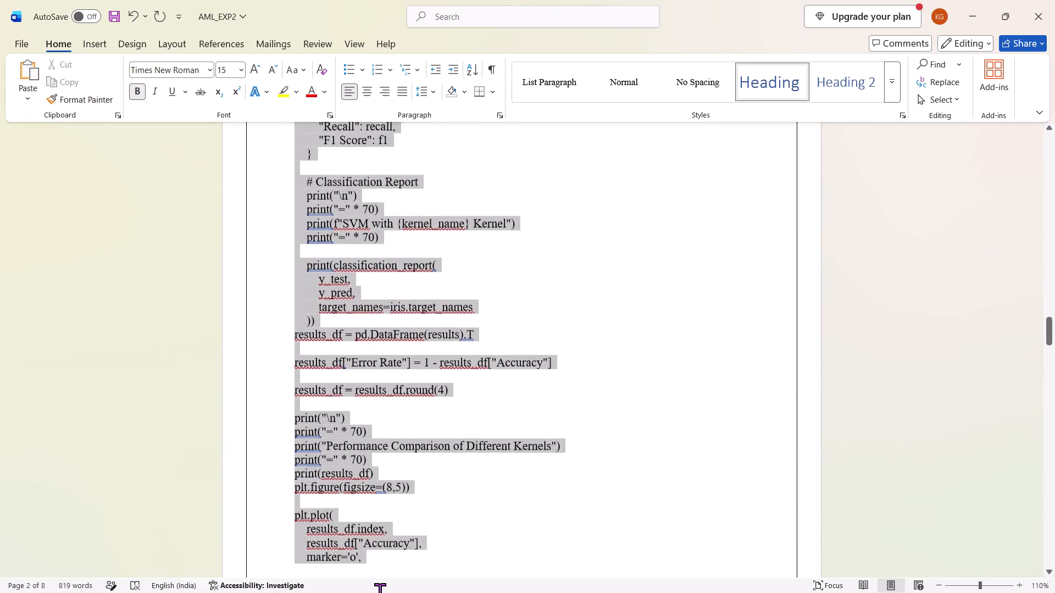
pyautogui.moveTo(380, 592); pyautogui.dragTo(381, 592)
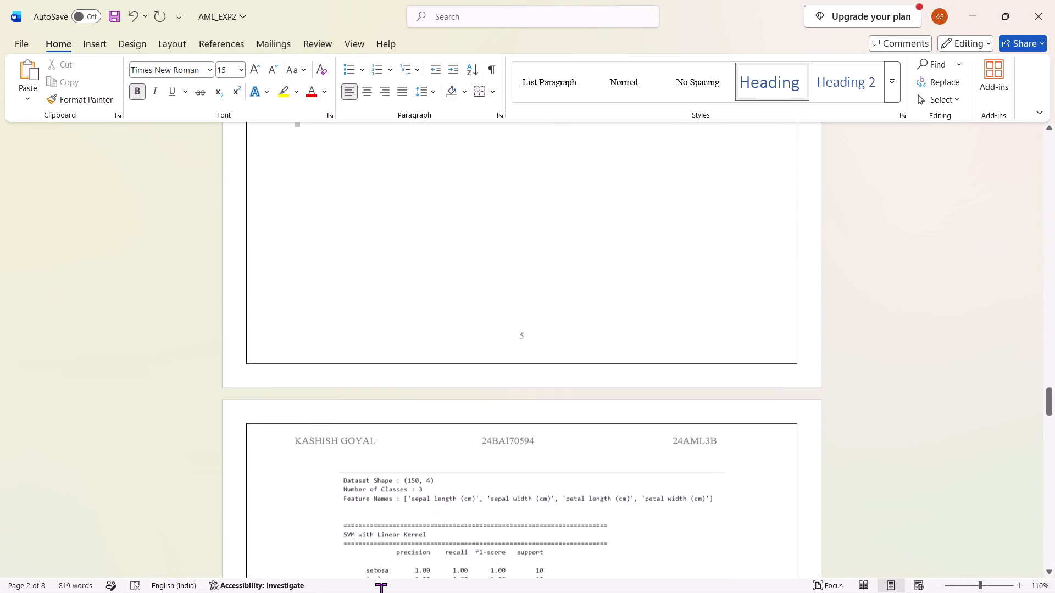
pyautogui.moveTo(381, 592); pyautogui.dragTo(429, 492)
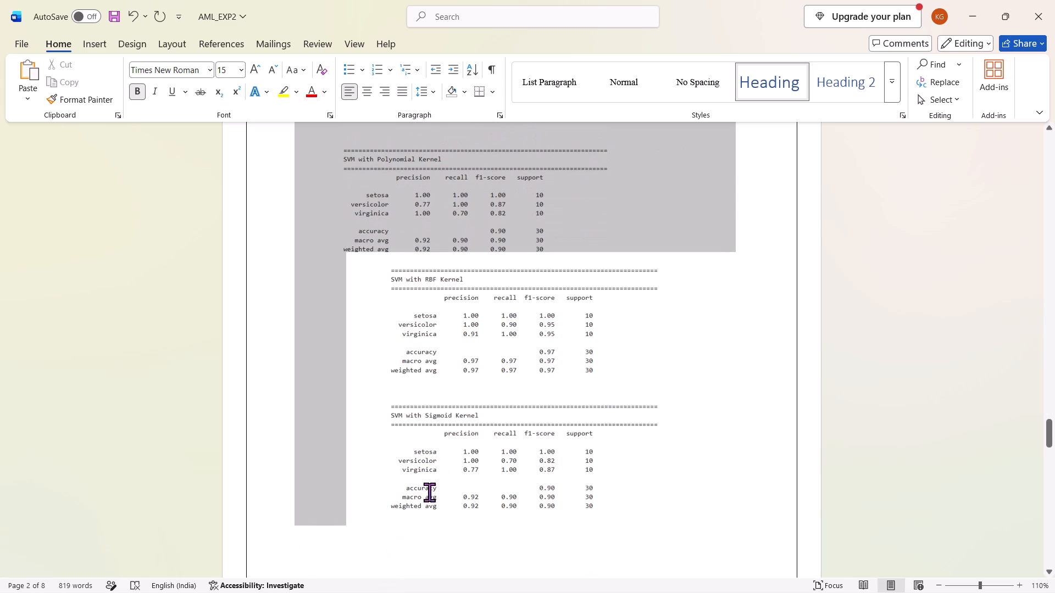
pyautogui.moveTo(429, 492); pyautogui.dragTo(554, 522)
pyautogui.press('BackSpace')
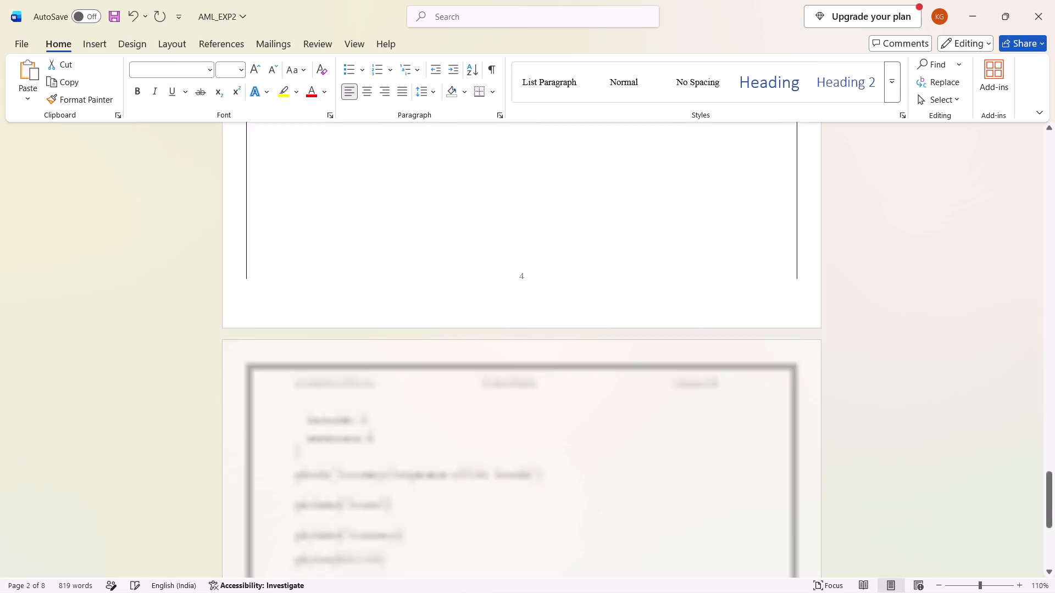
pyautogui.scroll(1, 554, 522)
pyautogui.hotkey('ctrl', 'v')
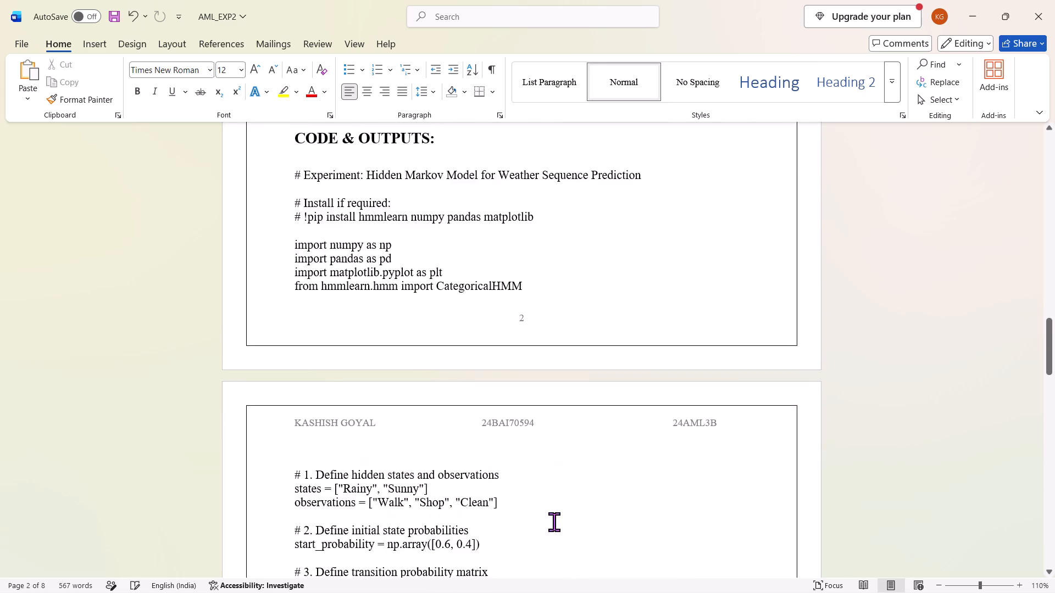
# Delete the "# Experiment: Hidden Markov Model for Weather Sequence Prediction" comment and the blank lines directly below the CODE & OUTPUTS heading.
pyautogui.scroll(6, 534, 467)
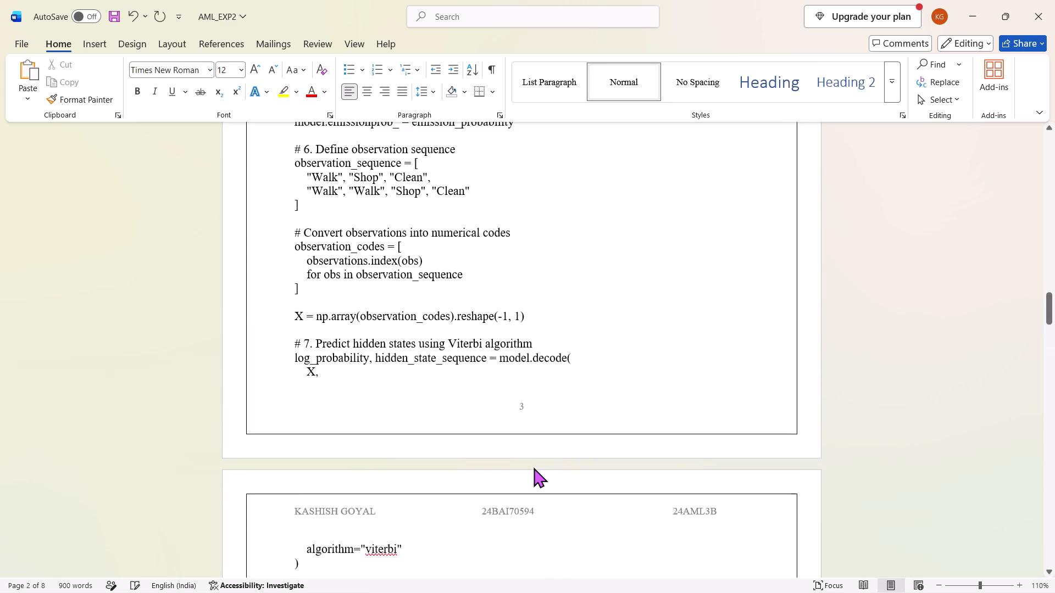
pyautogui.scroll(1, 534, 467)
pyautogui.scroll(-4, 534, 467)
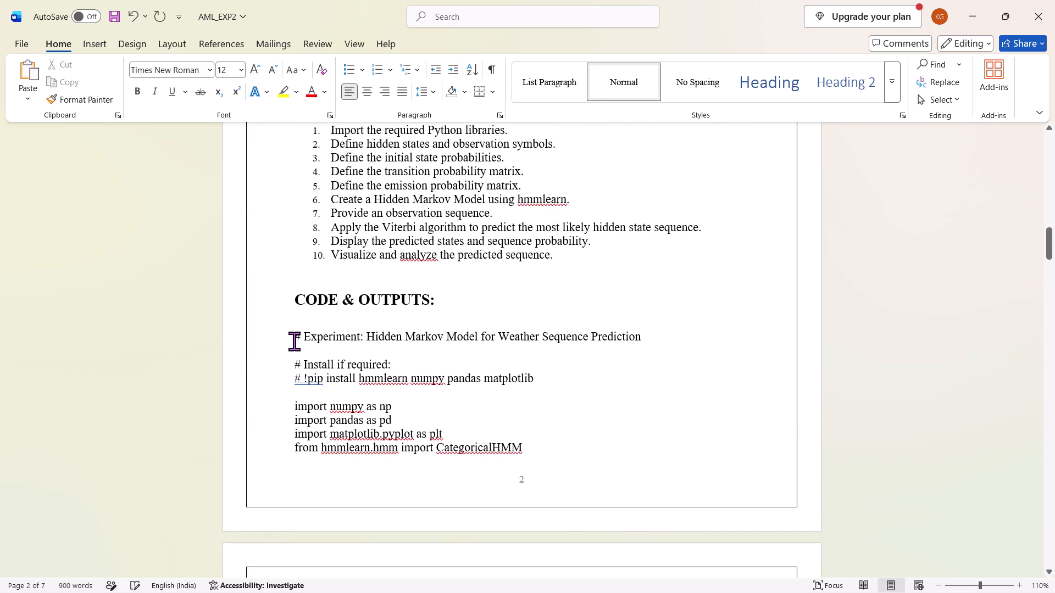
pyautogui.moveTo(294, 341); pyautogui.dragTo(645, 335)
pyautogui.press('BackSpace')
pyautogui.press('BackSpace')
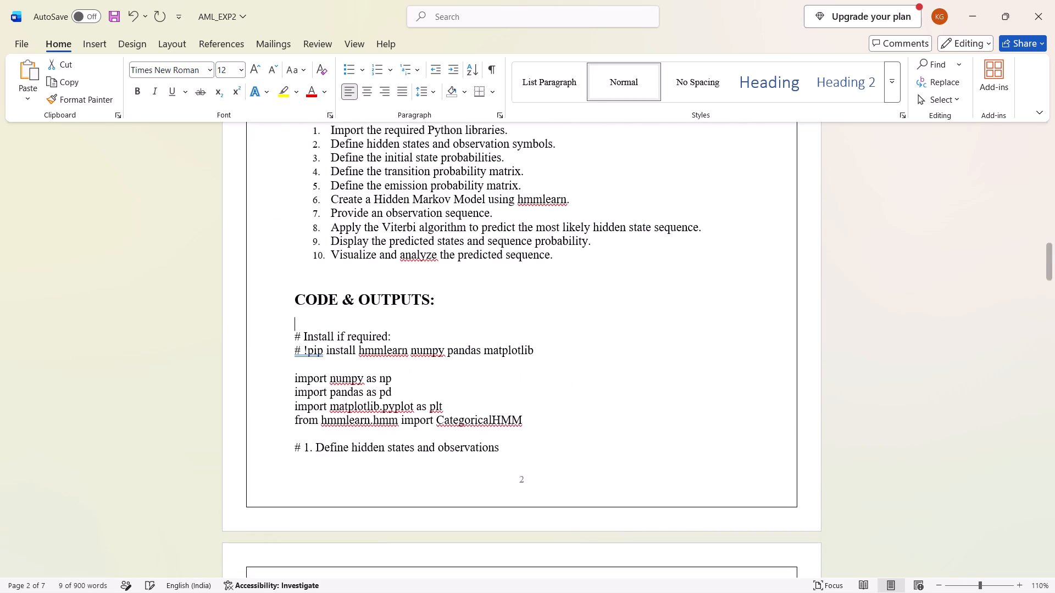
pyautogui.press('BackSpace')
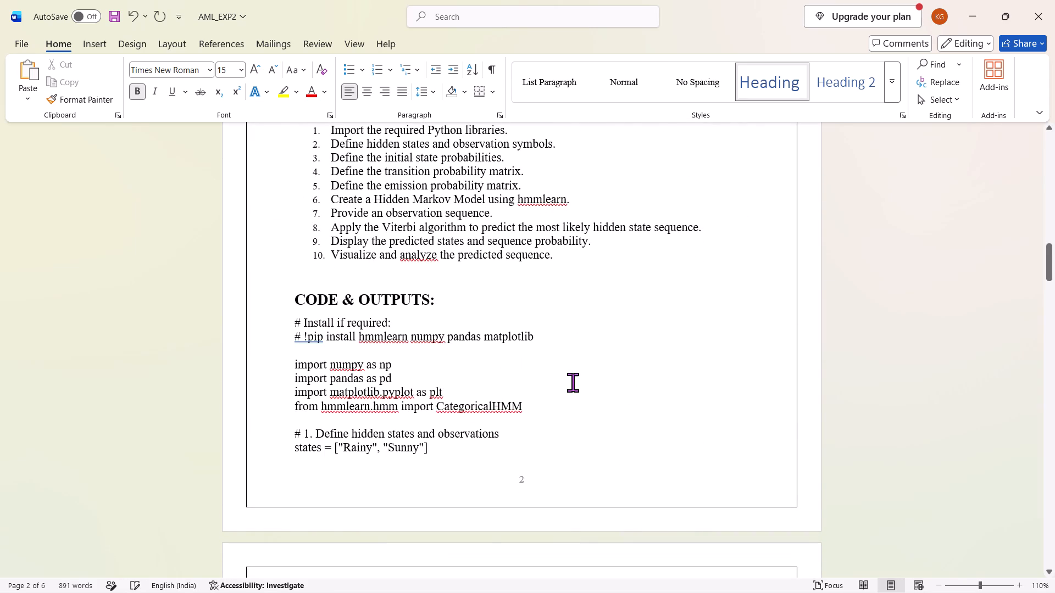
# Switch to Jupyter in Edge and create a new notebook with the Python [conda env:base] kernel.
pyautogui.scroll(-3, 573, 382)
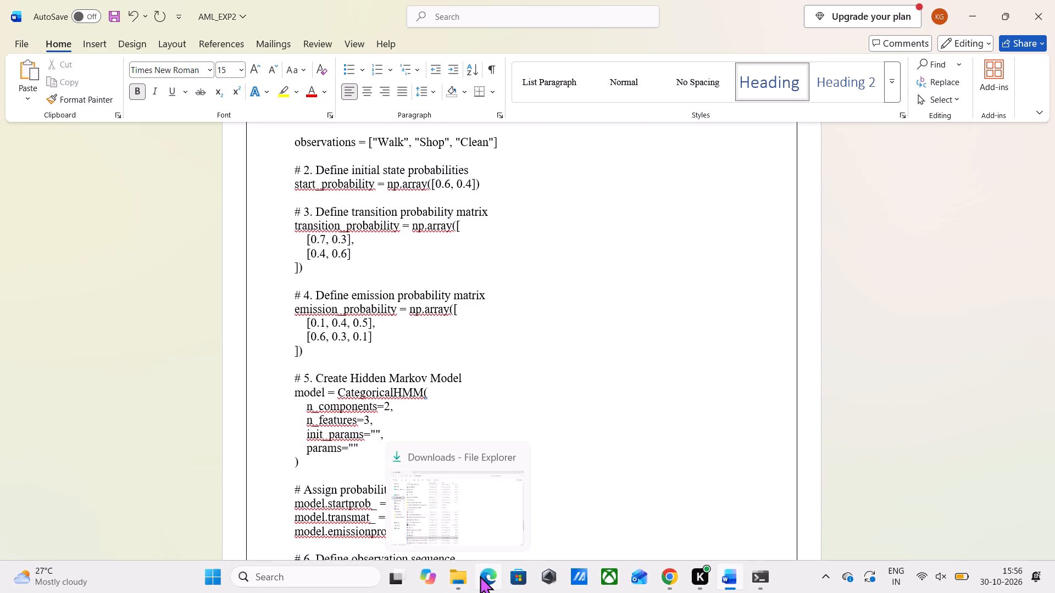
pyautogui.click(480, 575)
pyautogui.click(46, 0)
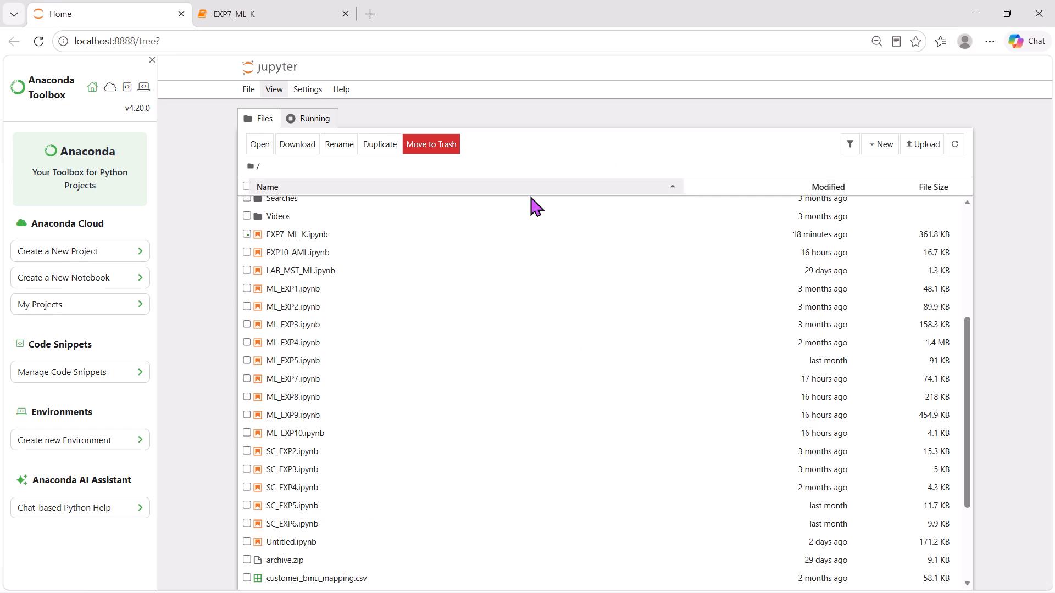
pyautogui.click(879, 148)
pyautogui.click(879, 166)
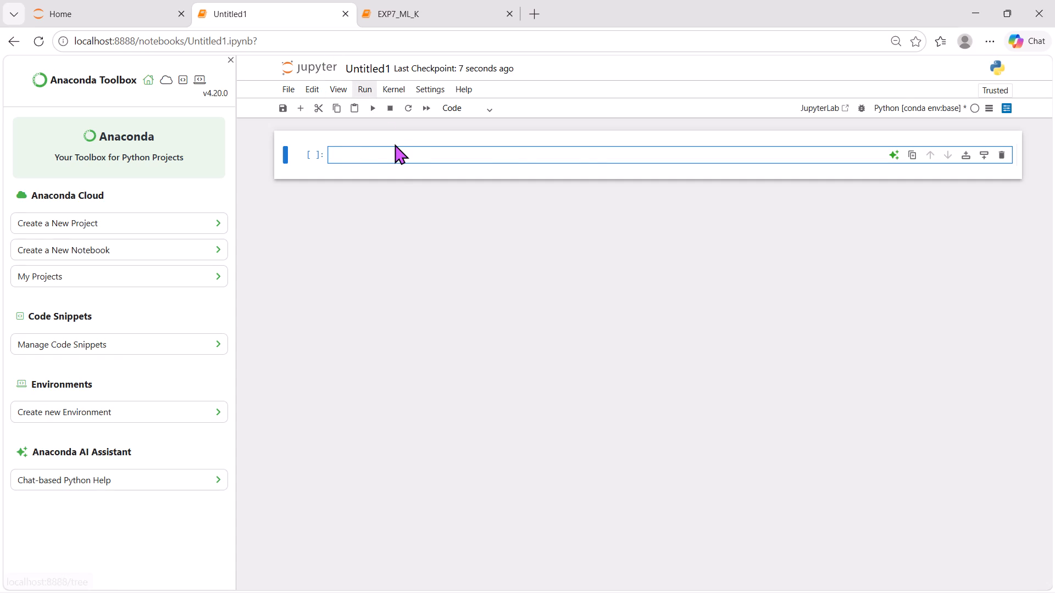
# Paste the HMM weather prediction code into the notebook's first cell, run it and check the cell's output.
pyautogui.hotkey('ctrl', 'v')
pyautogui.hotkey('shift', 'Return')
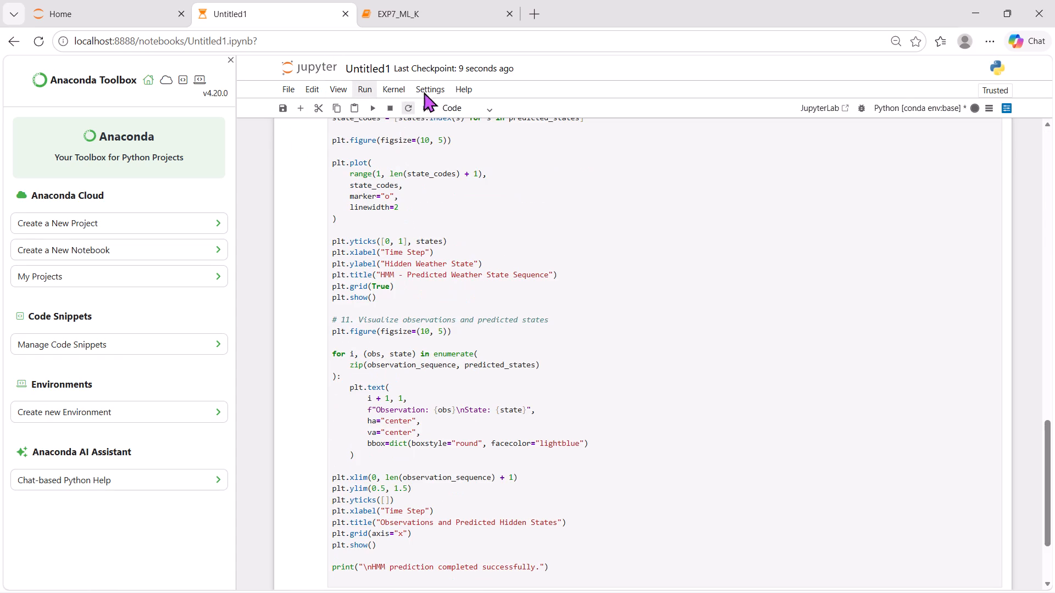
pyautogui.scroll(13, 395, 250)
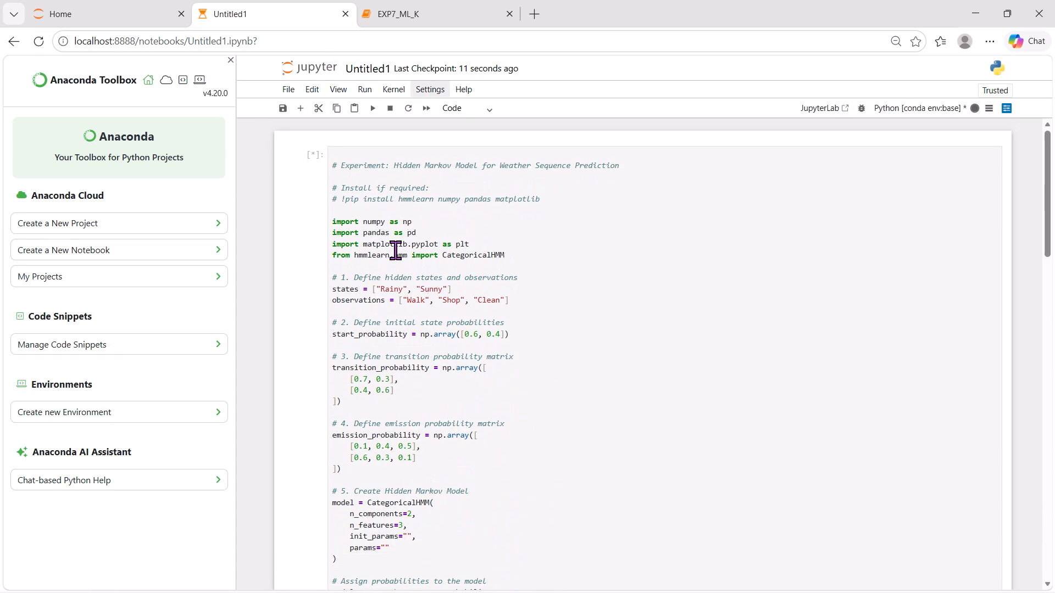
pyautogui.scroll(-10, 395, 250)
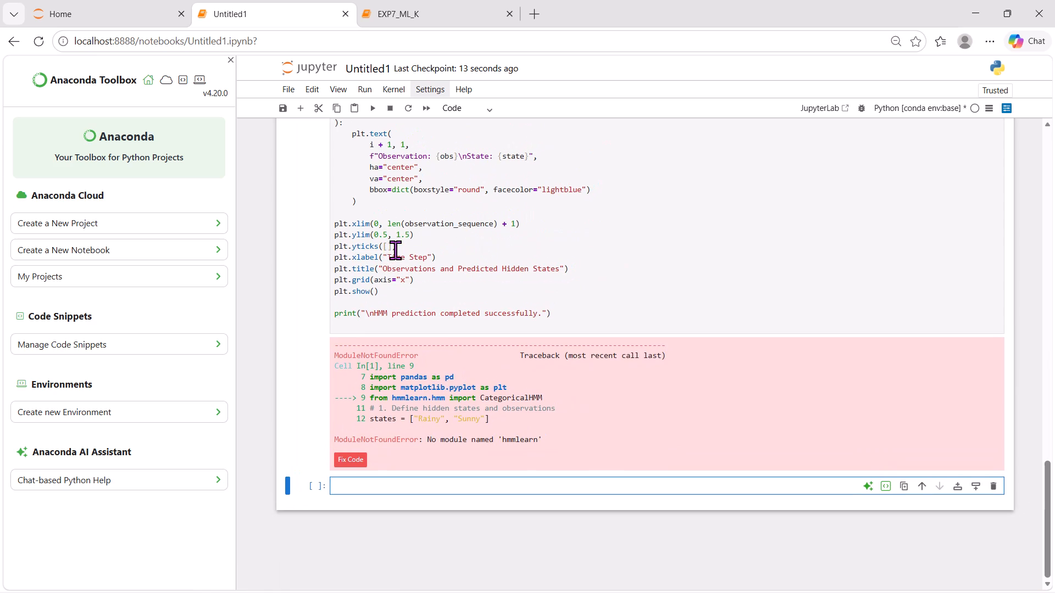
pyautogui.scroll(16, 395, 250)
pyautogui.scroll(-6, 395, 250)
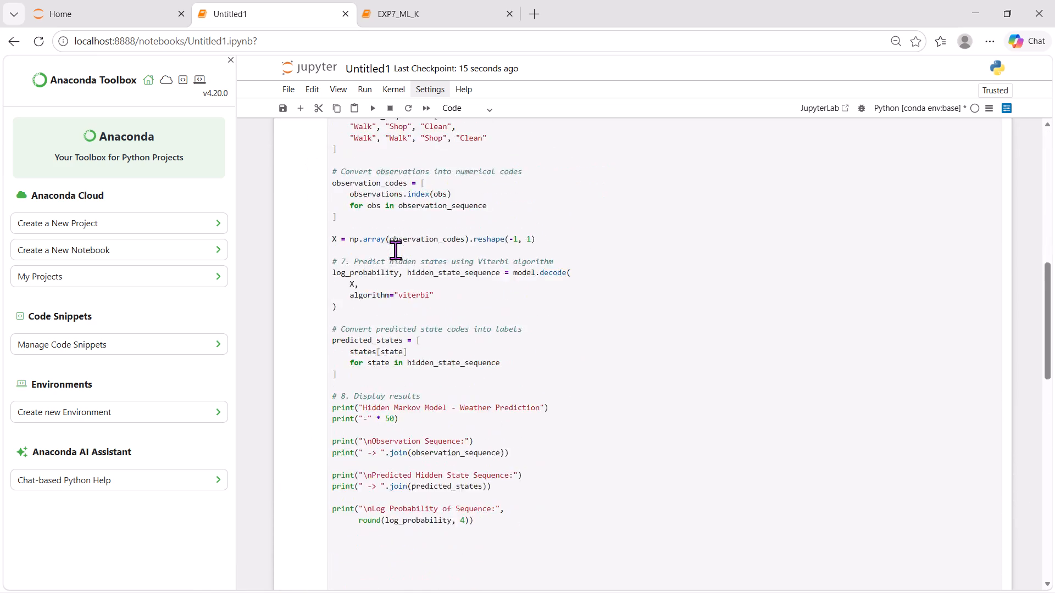
# Paste the HMM weather prediction code into the empty second cell below the first cell's output.
pyautogui.scroll(-4, 395, 250)
pyautogui.click(401, 485)
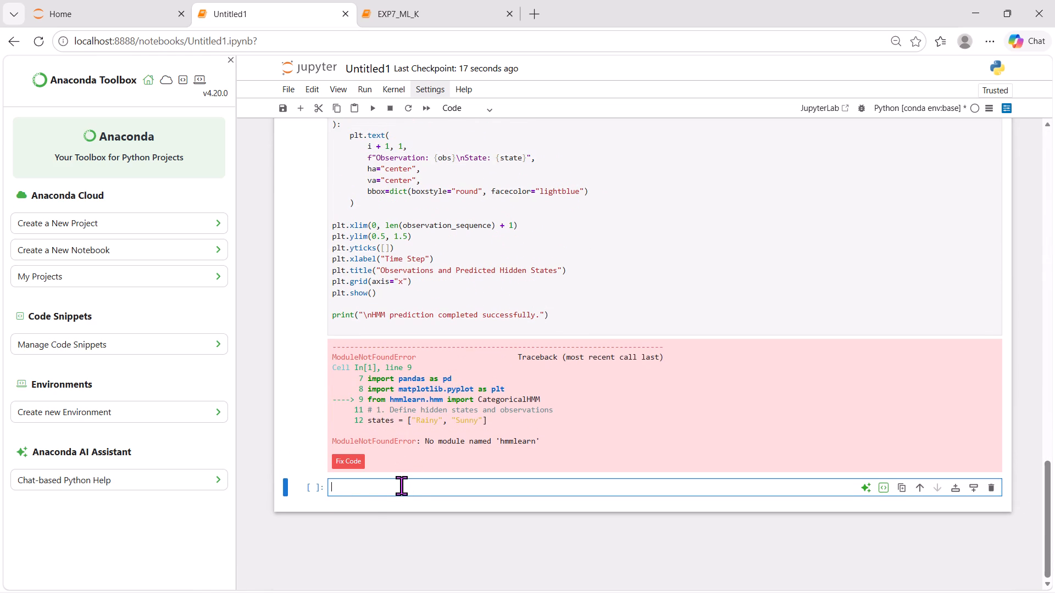
pyautogui.hotkey('ctrl', 'v')
# Replace the first cell's code with the commented install line "!pip install hmmlearn numpy pandas matplotlib" and run it.
pyautogui.scroll(10, 401, 485)
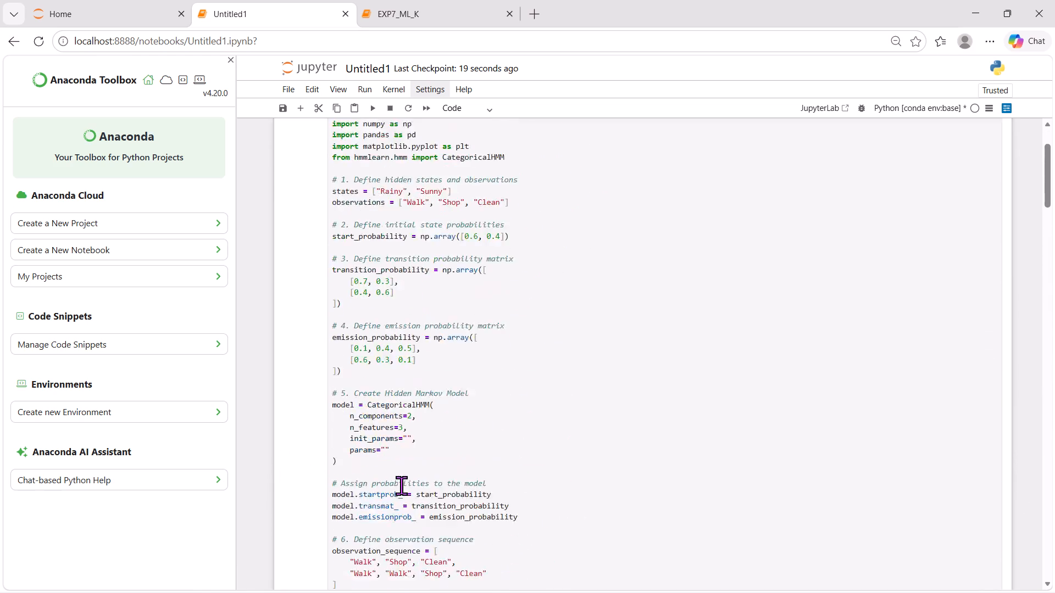
pyautogui.scroll(2, 401, 485)
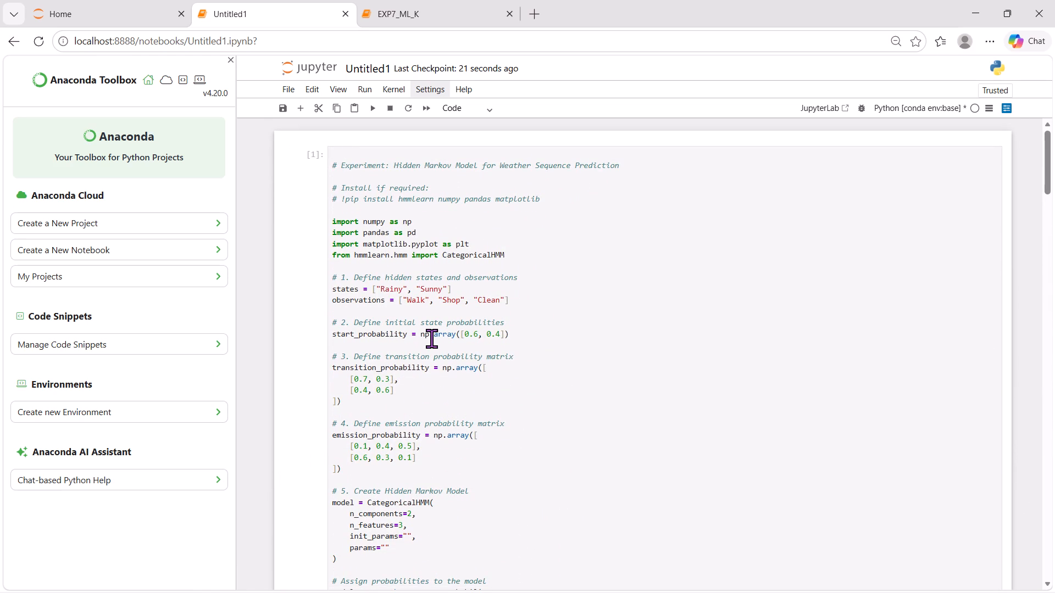
pyautogui.click(431, 338)
pyautogui.hotkey('ctrl', 'a')
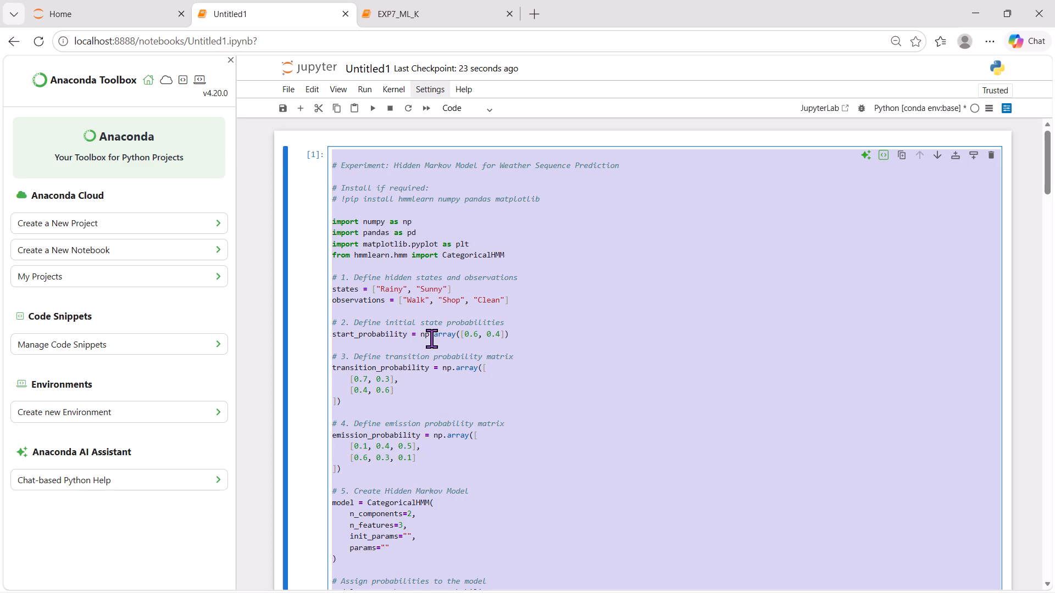
pyautogui.press('BackSpace')
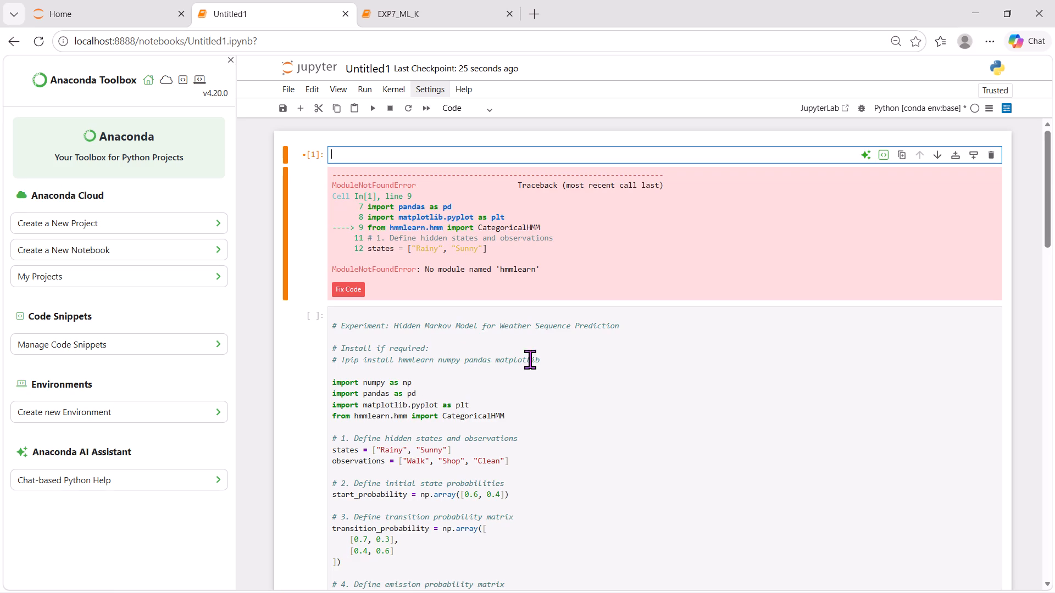
pyautogui.moveTo(541, 364); pyautogui.dragTo(342, 359)
pyautogui.hotkey('ctrl', 'c')
pyautogui.hotkey('ctrl', 'c')
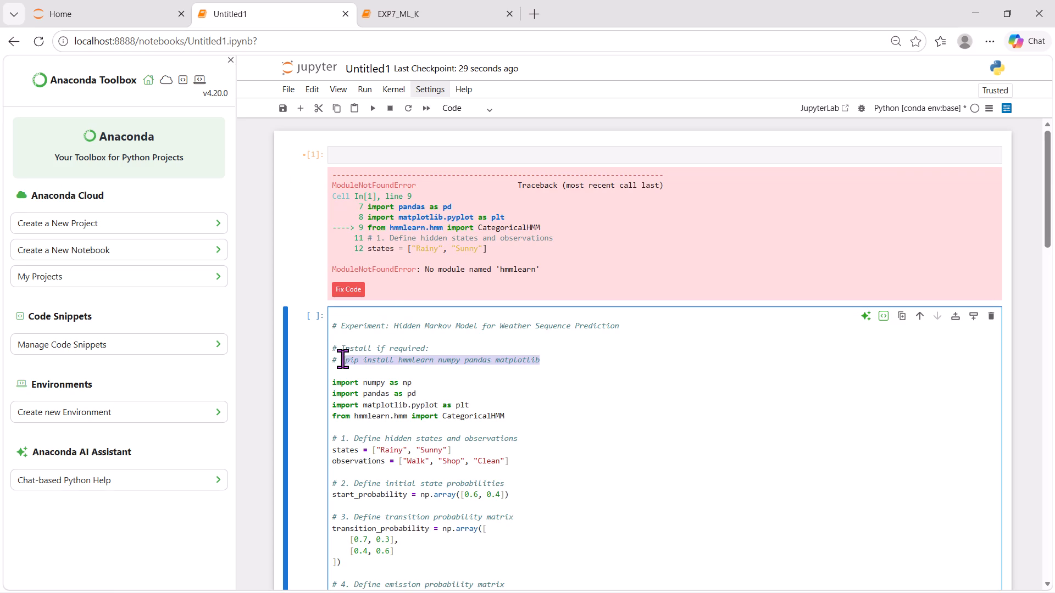
pyautogui.click(395, 150)
pyautogui.hotkey('ctrl', 'v')
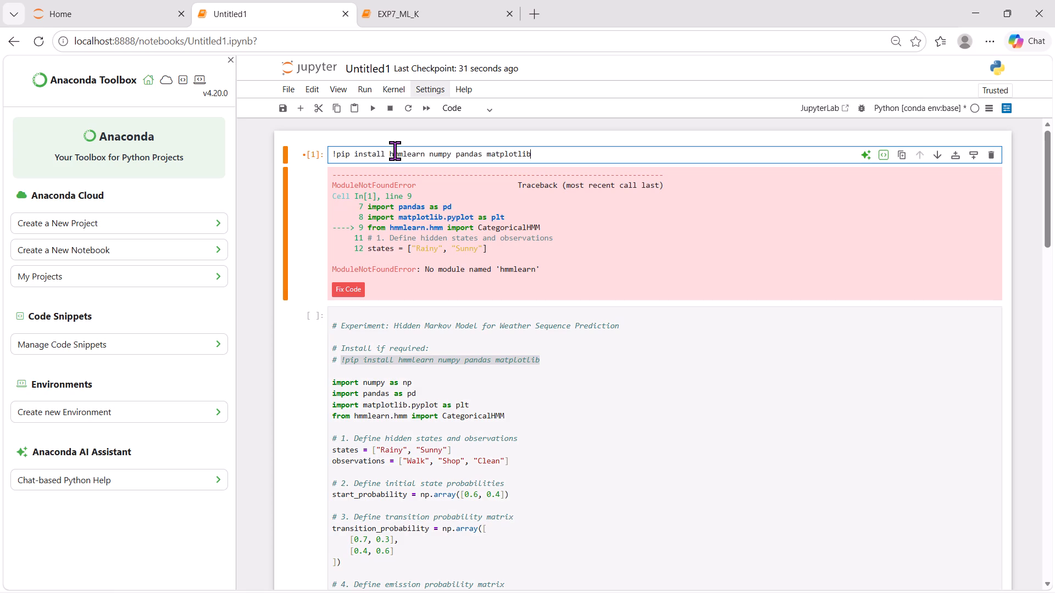
pyautogui.hotkey('shift', 'Return')
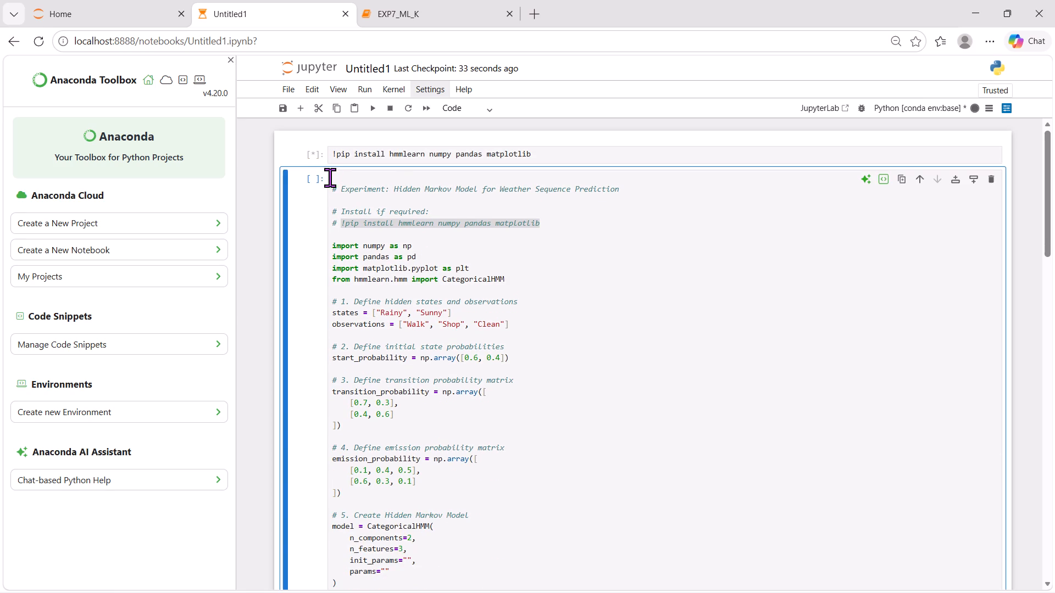
# Delete the experiment title and install comments, with the extra blank lines, above the imports in the second cell.
pyautogui.moveTo(331, 187); pyautogui.dragTo(556, 222)
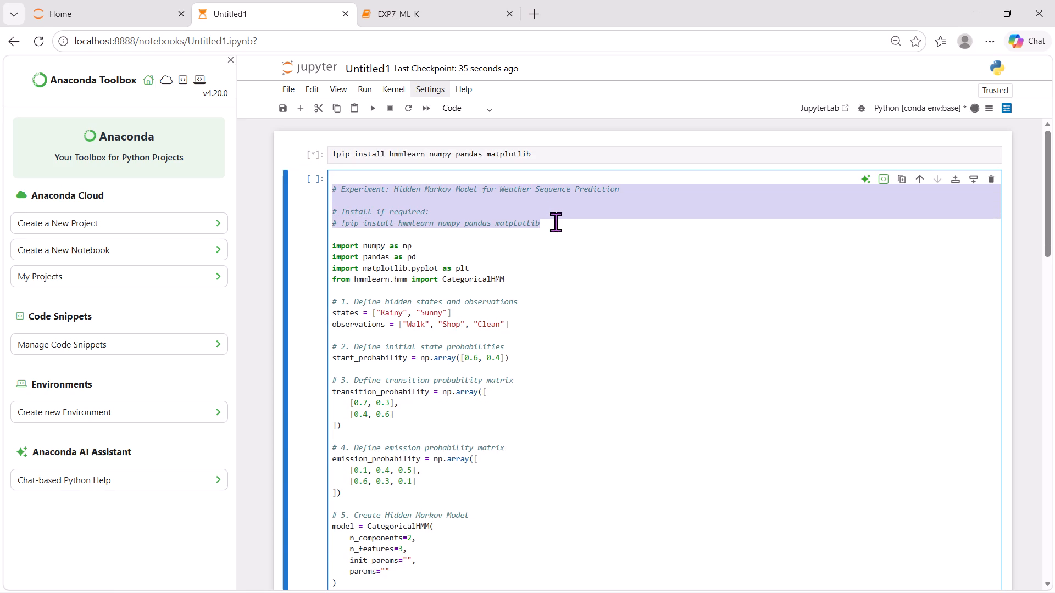
pyautogui.press('BackSpace')
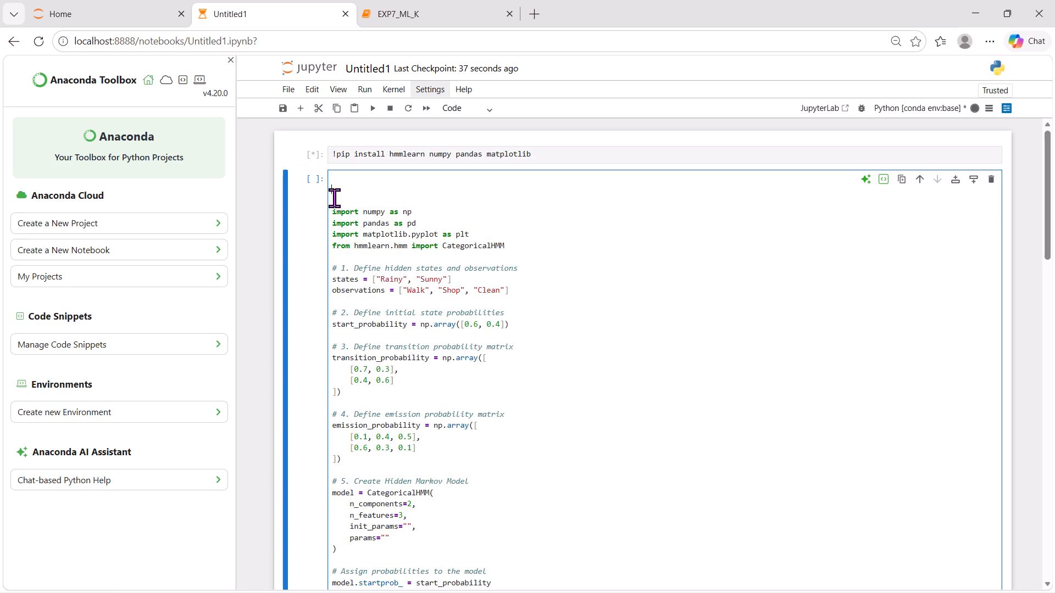
pyautogui.click(338, 201)
pyautogui.press('BackSpace')
pyautogui.press('BackSpace')
pyautogui.press('BackSpace')
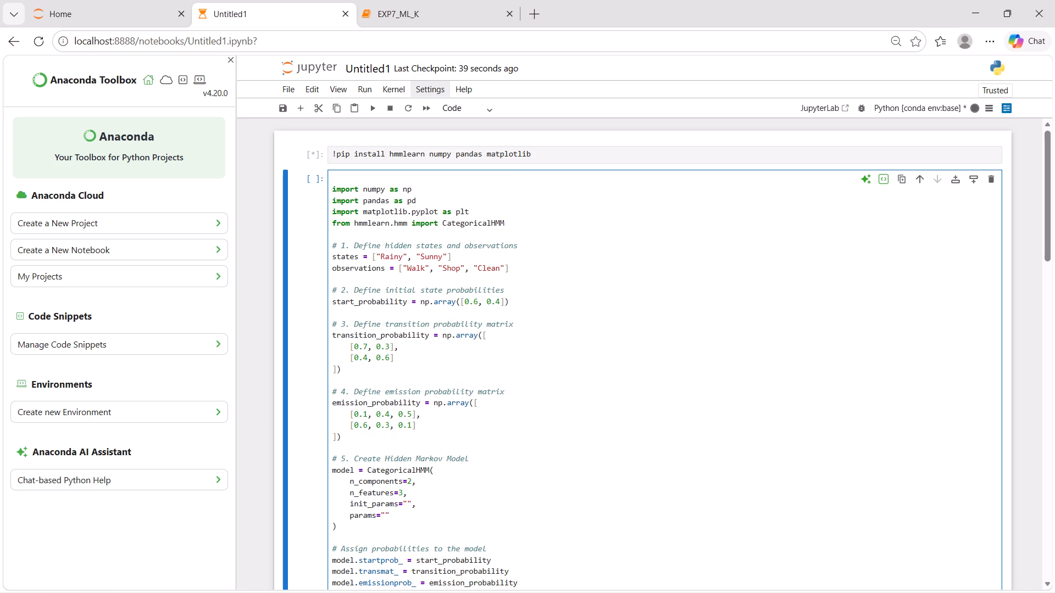
pyautogui.click(365, 262)
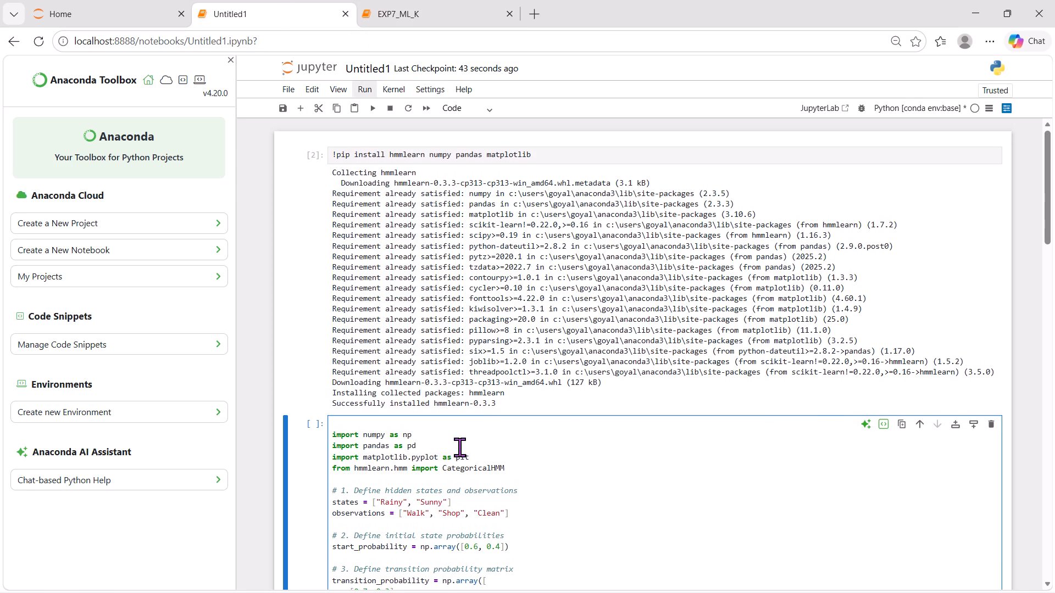
# Run the HMM weather prediction code in the second cell.
pyautogui.click(469, 511)
pyautogui.hotkey('shift', 'Return')
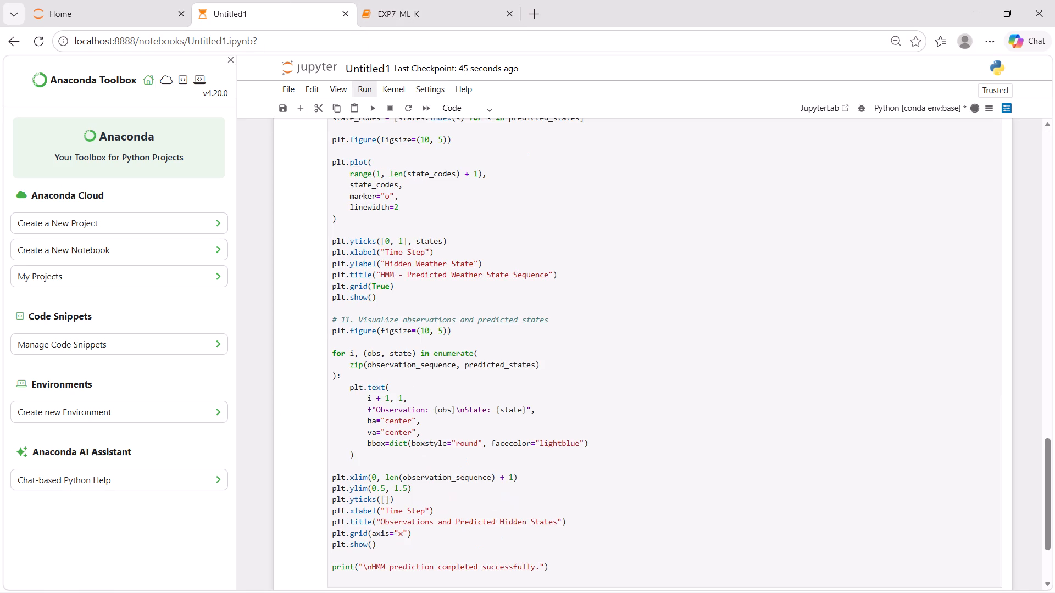
# Rename the notebook as EXP8_ML_K.
pyautogui.click(357, 64)
pyautogui.write('EXP8')
pyautogui.write('_ML')
pyautogui.write('_K')
pyautogui.press('Return')
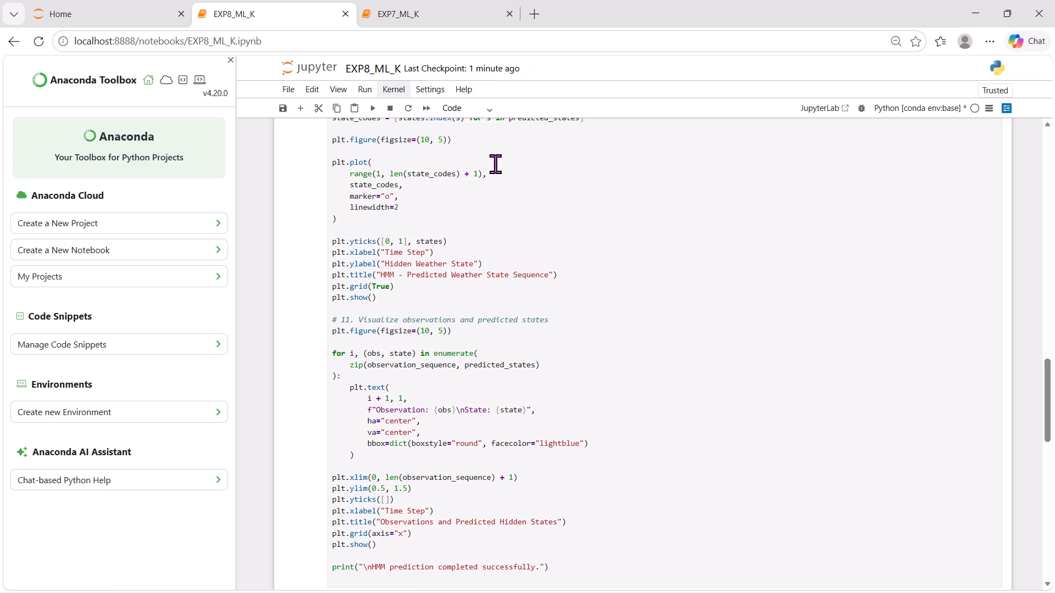
# Examine the output below the HMM code cell, checking it against the code.
pyautogui.scroll(-1, 490, 281)
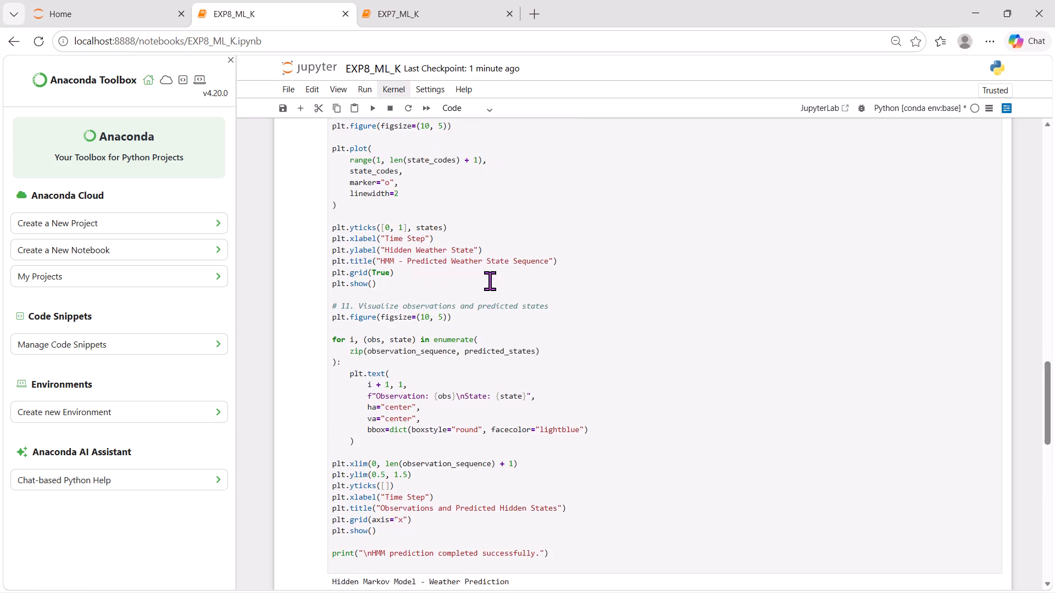
pyautogui.scroll(-5, 490, 281)
pyautogui.scroll(1, 490, 281)
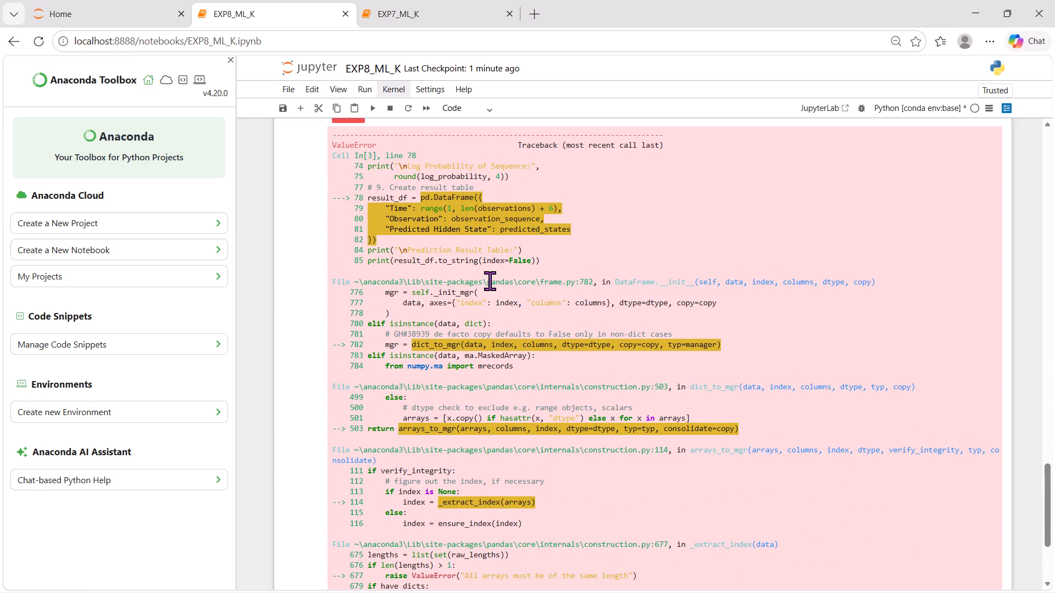
pyautogui.scroll(-4, 490, 281)
pyautogui.scroll(12, 490, 281)
pyautogui.scroll(-3, 490, 281)
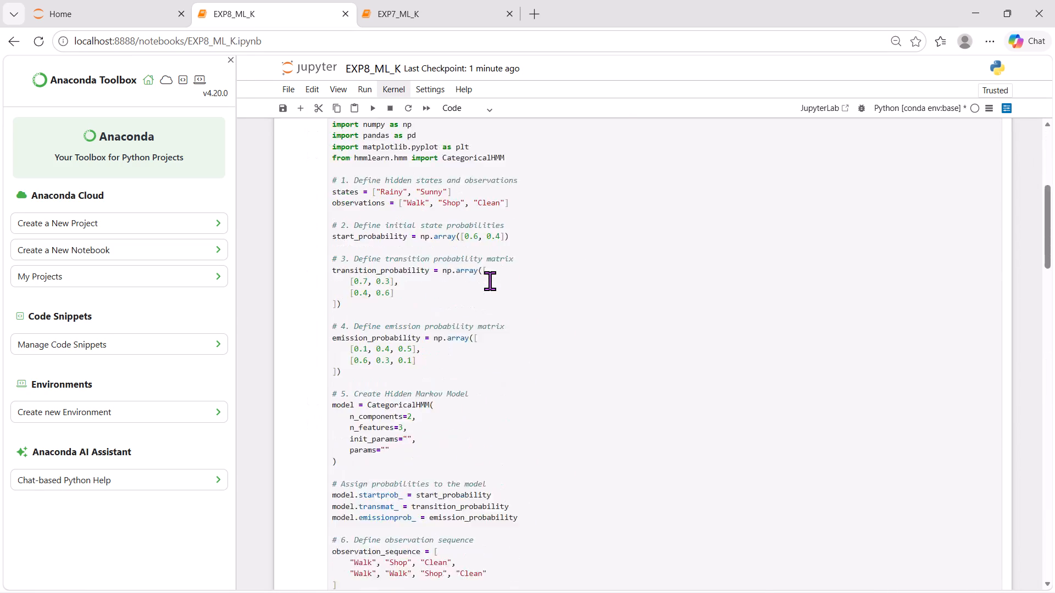
pyautogui.scroll(-6, 490, 281)
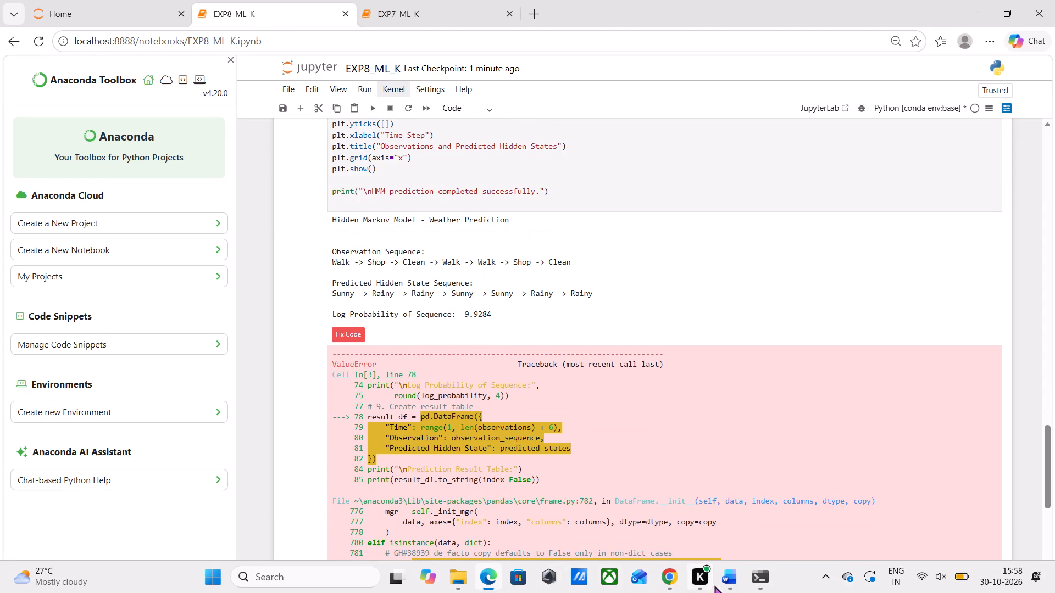
# Switch to the Word report and delete the leftover SVM kernel comparison output images between the HMM code and the RESULT heading.
pyautogui.click(723, 579)
pyautogui.scroll(-1, 619, 464)
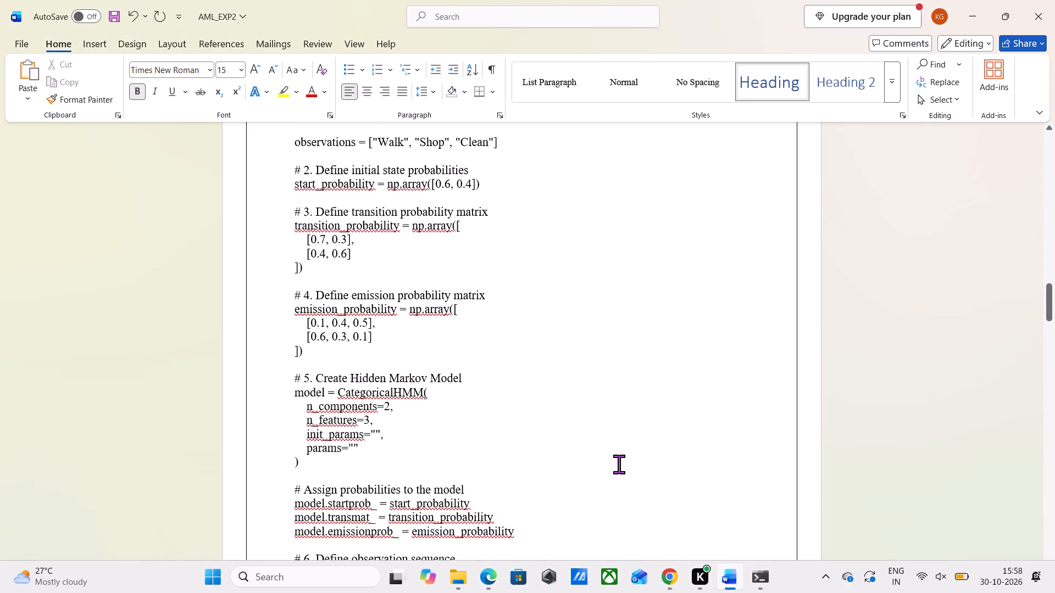
pyautogui.scroll(-5, 619, 464)
pyautogui.scroll(-1, 591, 400)
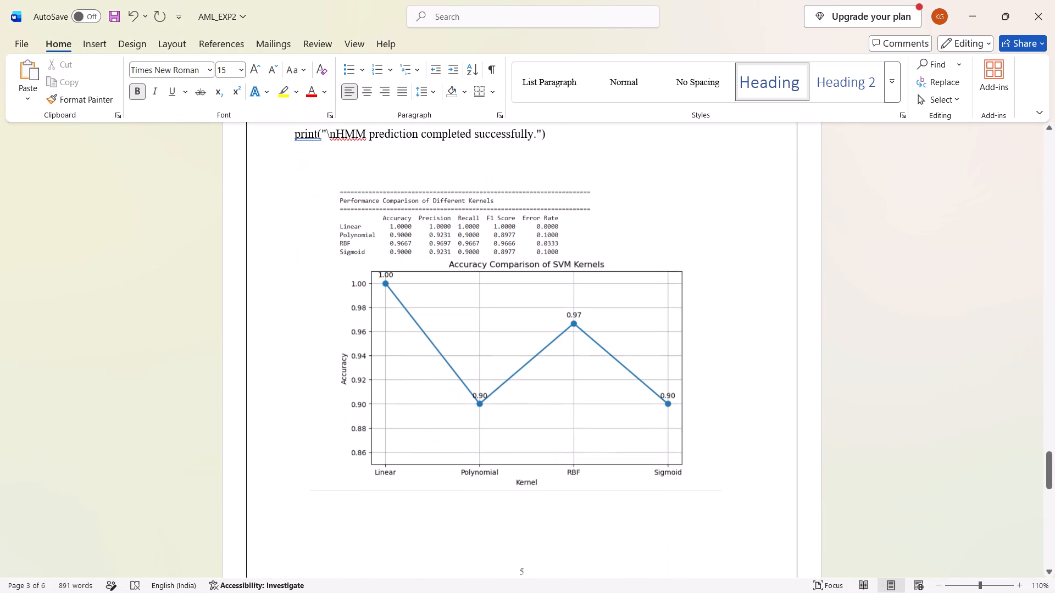
pyautogui.click(551, 395)
pyautogui.press('BackSpace')
pyautogui.click(551, 395)
pyautogui.press('BackSpace')
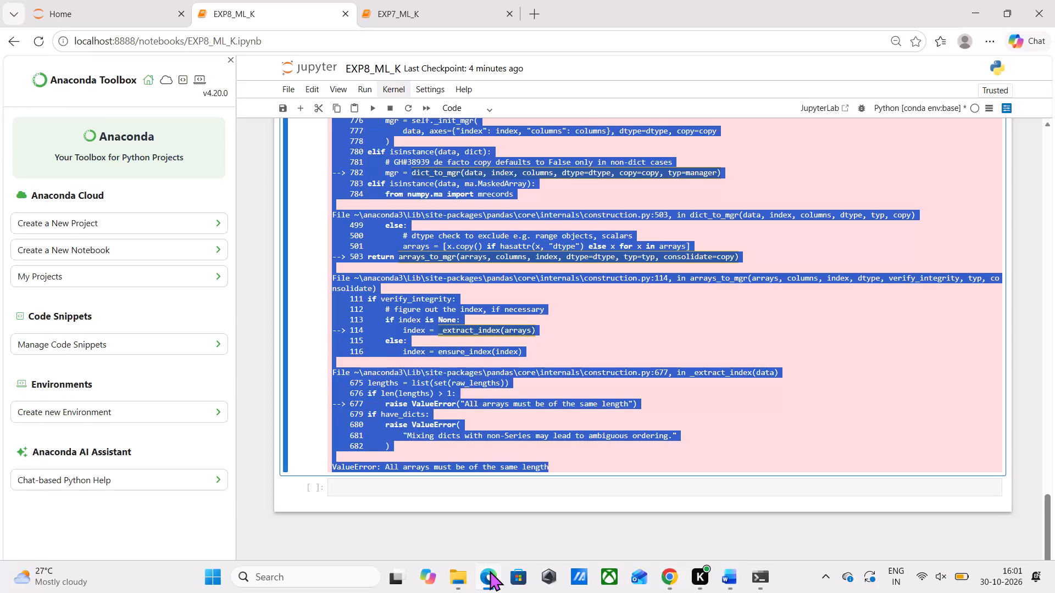
pyautogui.scroll(7, 467, 403)
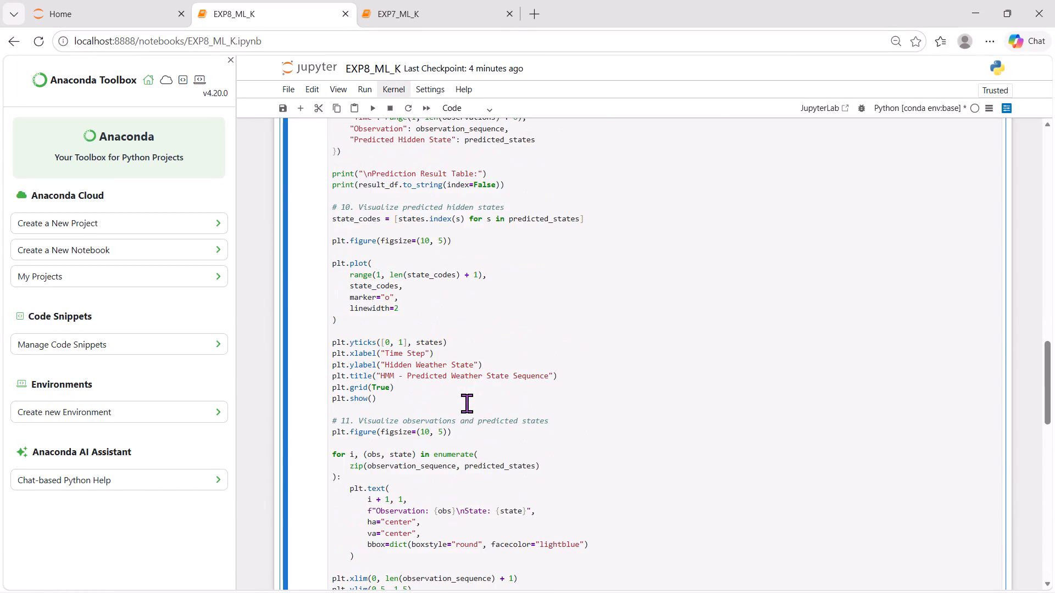
pyautogui.click(463, 361)
pyautogui.scroll(2, 463, 361)
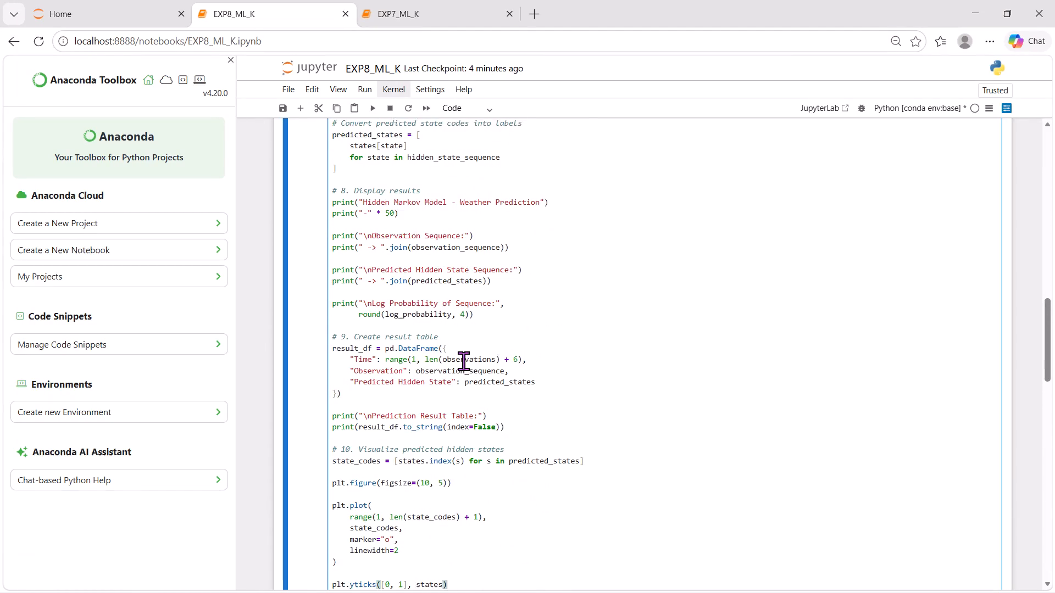
pyautogui.moveTo(332, 286); pyautogui.dragTo(475, 376)
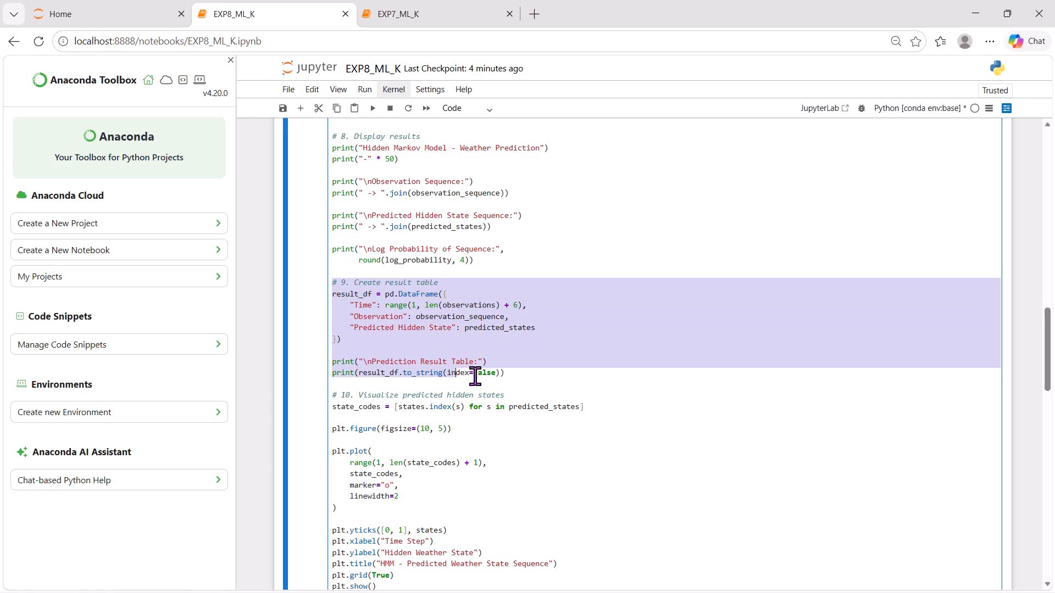
pyautogui.moveTo(475, 376); pyautogui.dragTo(531, 381)
pyautogui.hotkey('ctrl', 'v')
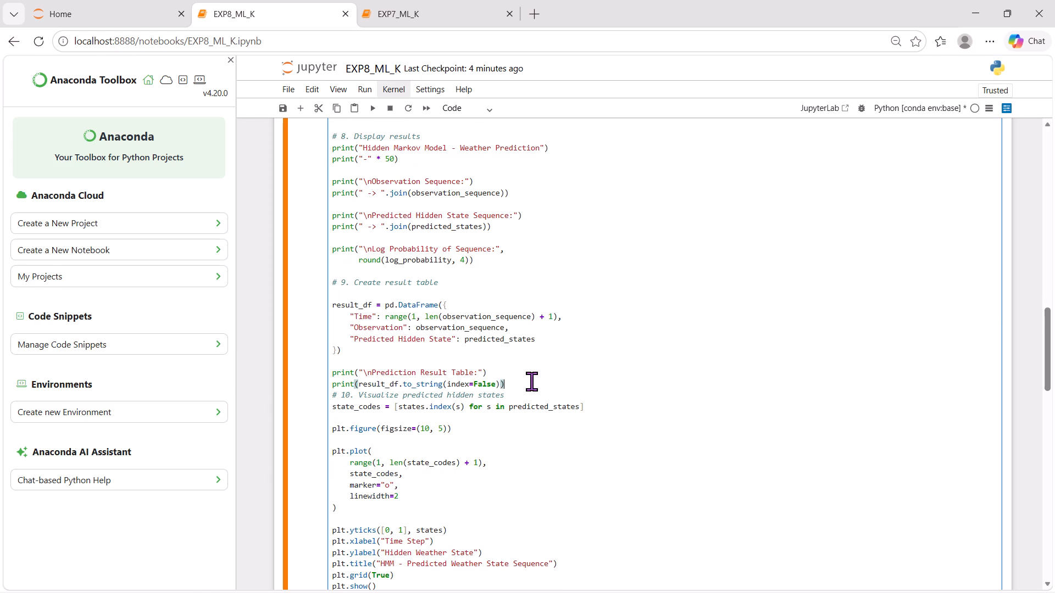
pyautogui.hotkey('shift', 'Return')
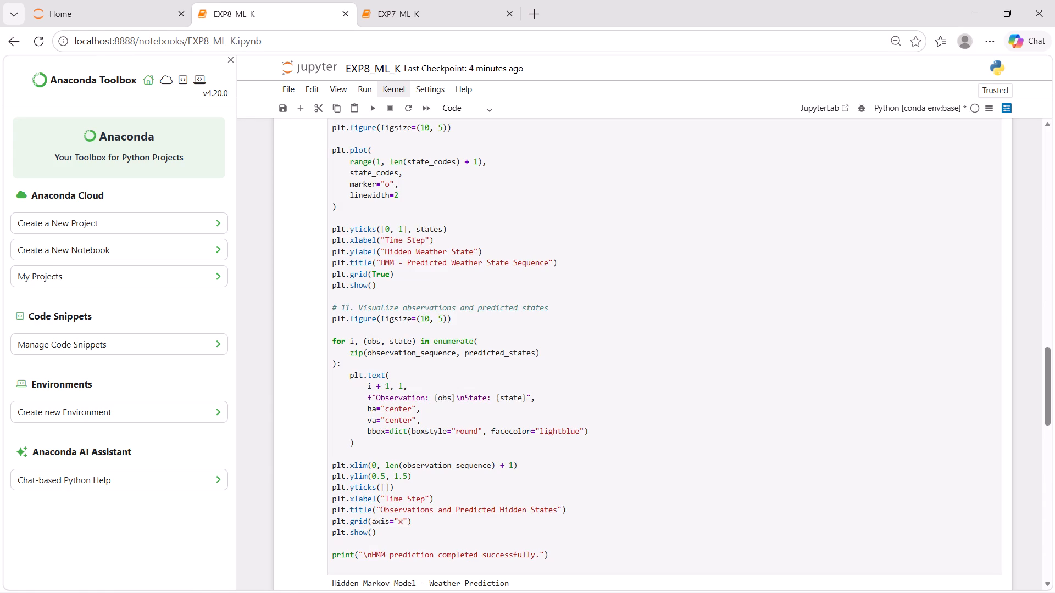
# Capture a screenshot of the notebook's text output, from the Hidden Markov Model title through row 7 of the Prediction Result Table.
pyautogui.scroll(-5, 531, 381)
pyautogui.scroll(-1, 432, 381)
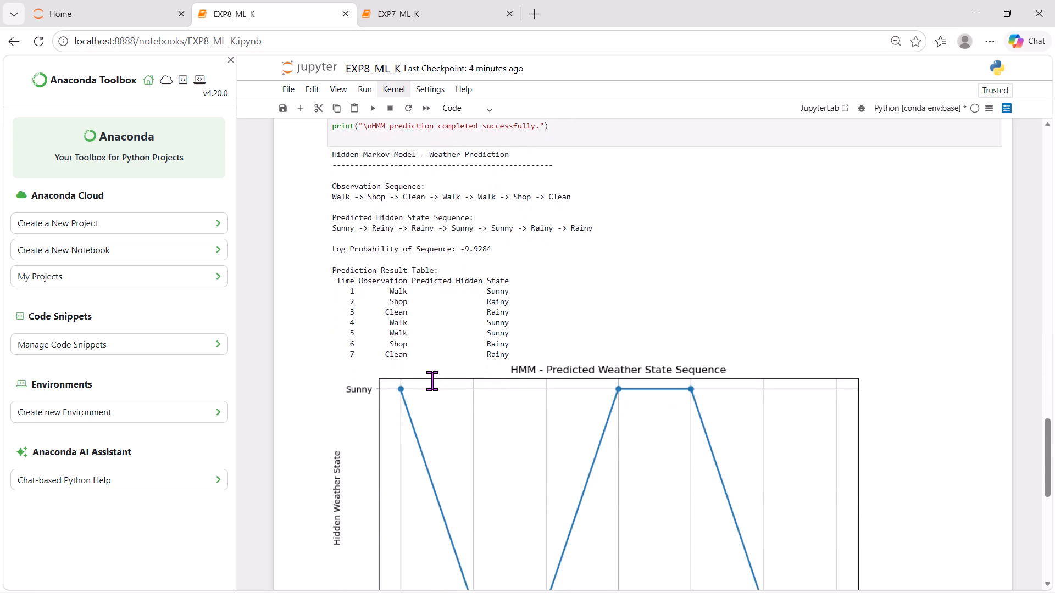
pyautogui.scroll(-1, 432, 381)
pyautogui.press('shift+super+s')
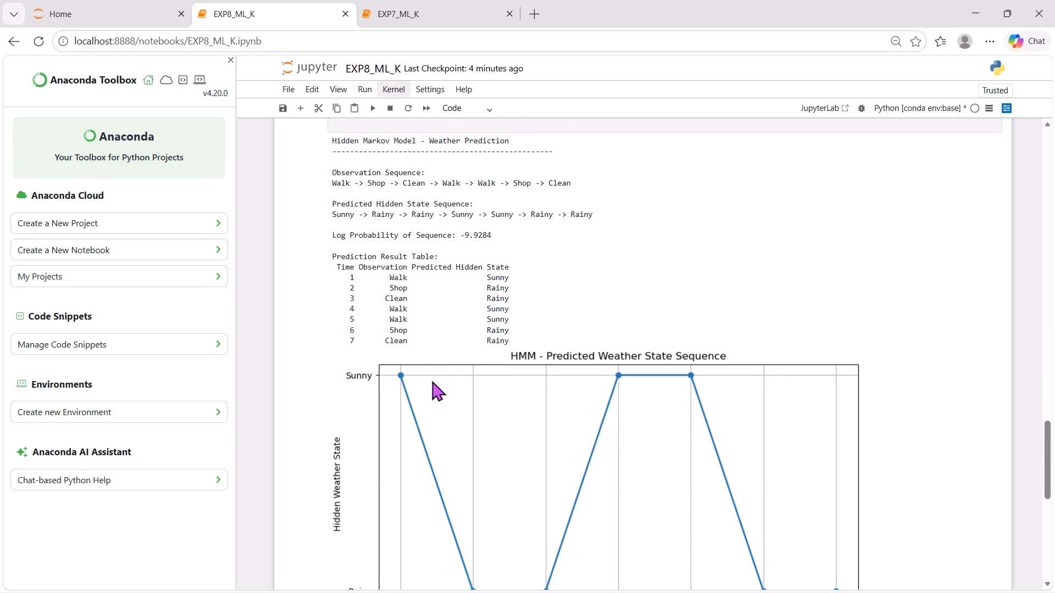
pyautogui.click(295, 134)
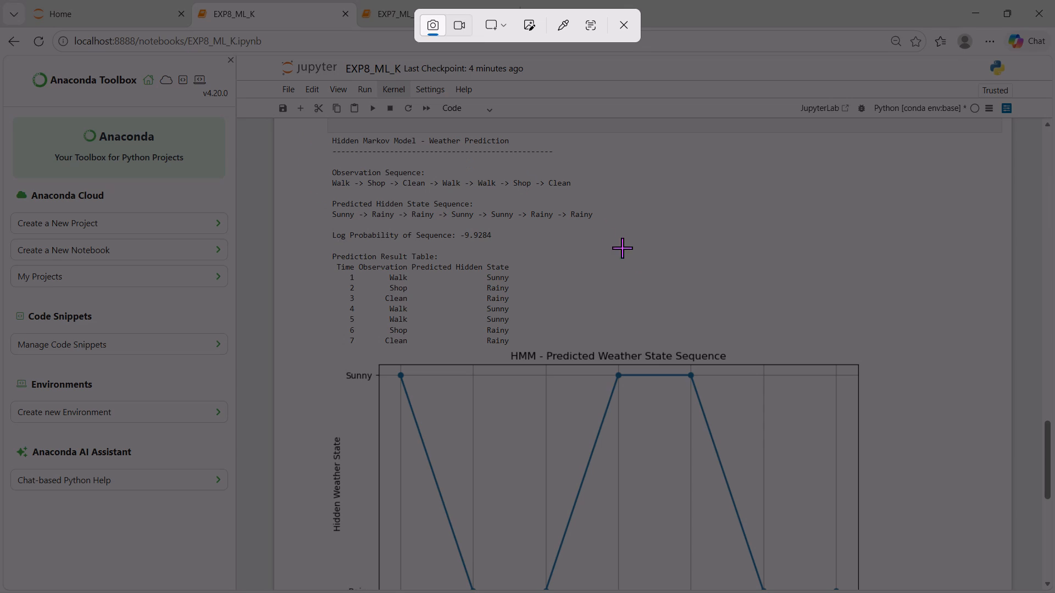
pyautogui.moveTo(299, 135); pyautogui.dragTo(622, 335)
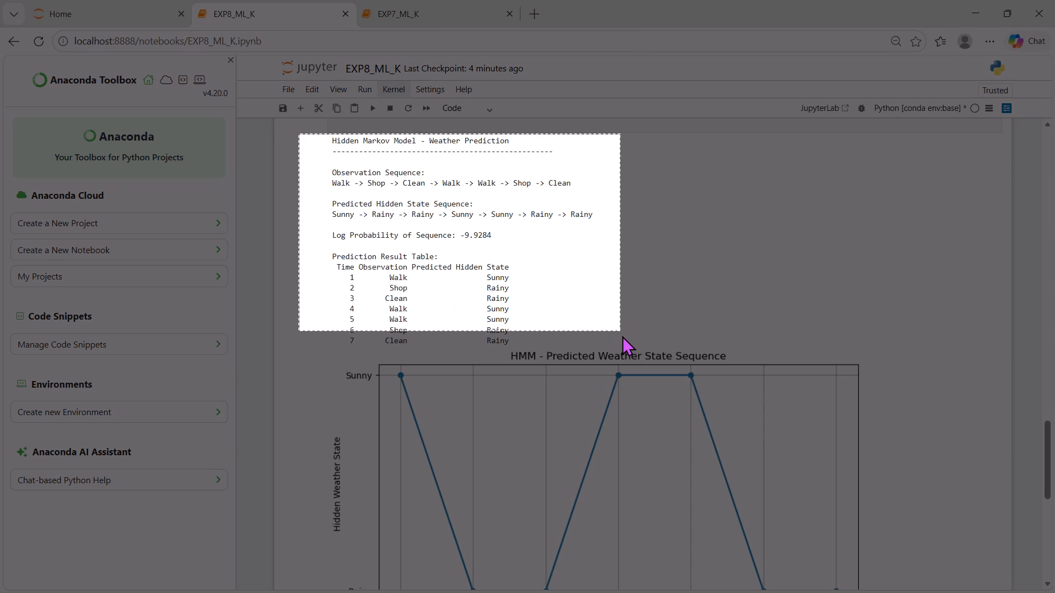
pyautogui.moveTo(622, 335); pyautogui.dragTo(604, 341)
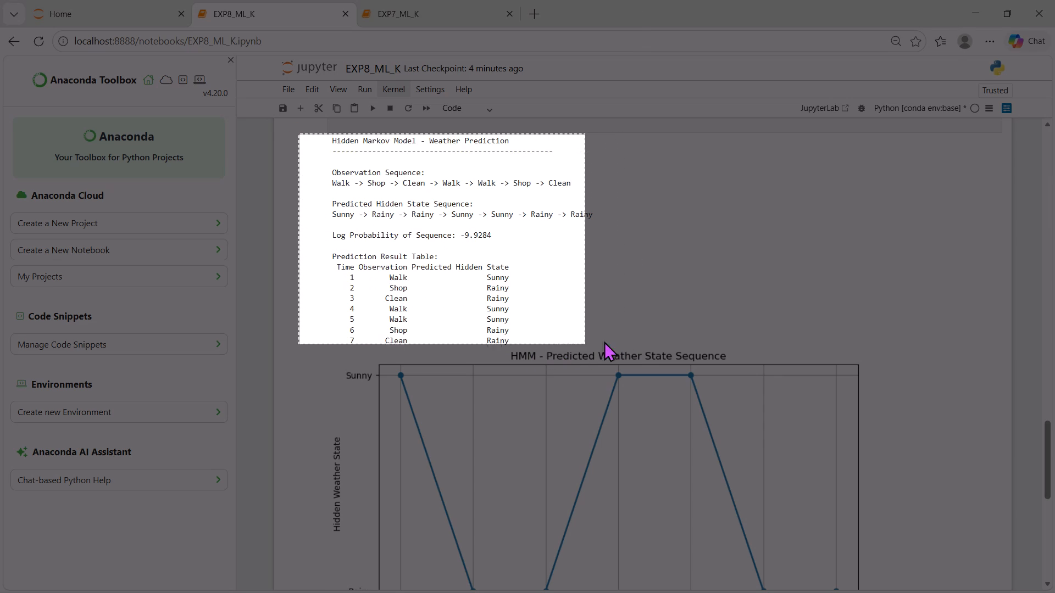
pyautogui.moveTo(604, 341); pyautogui.dragTo(628, 348)
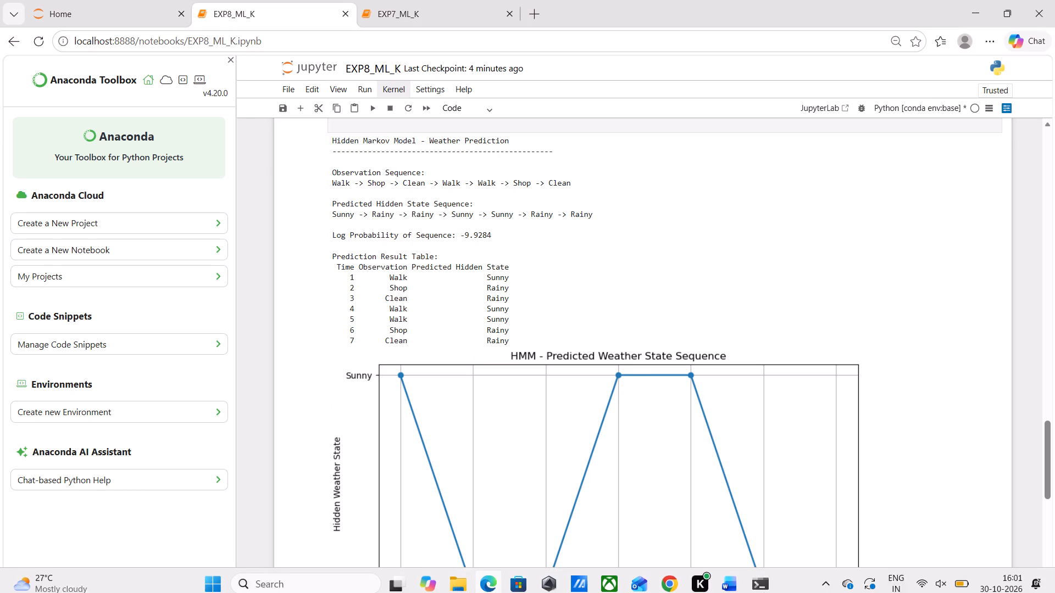
# Switch to the Word report, paste the output screenshot below the HMM code's last print line, and indent the picture with spaces.
pyautogui.click(728, 576)
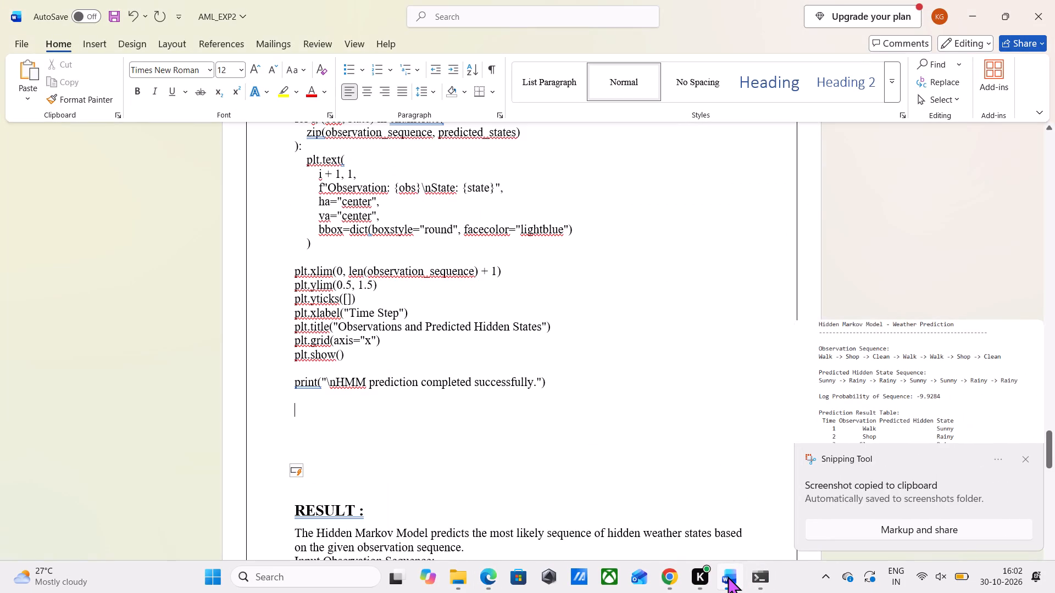
pyautogui.hotkey('ctrl', 'v')
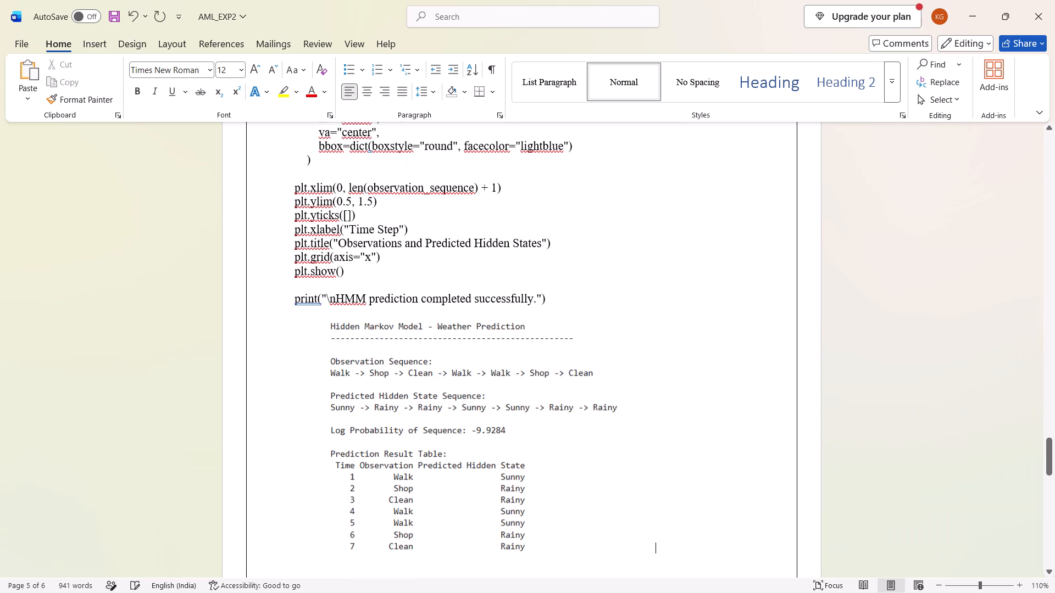
pyautogui.click(405, 439)
pyautogui.press('Tab')
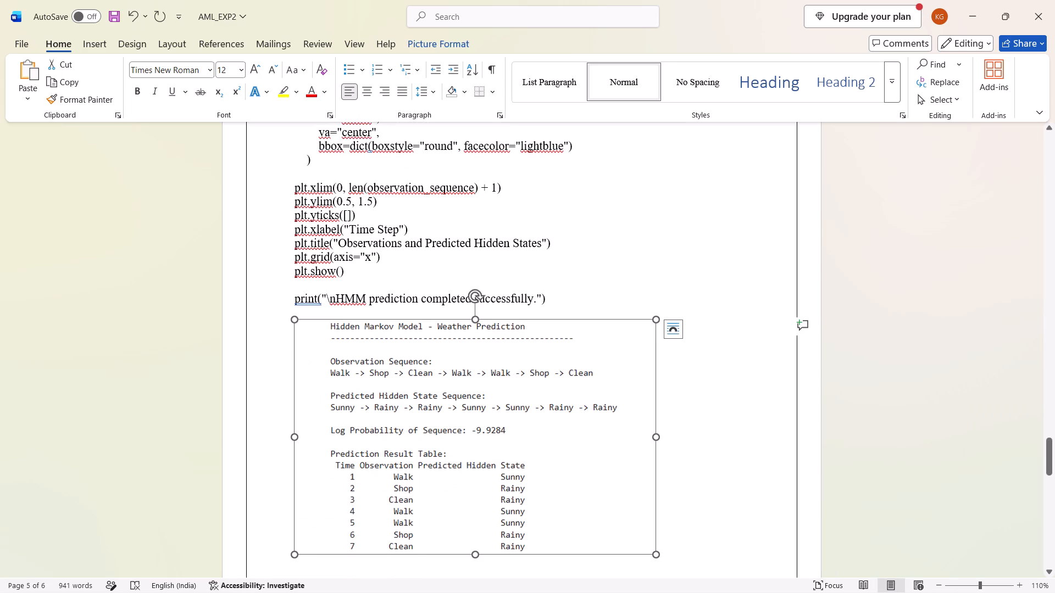
pyautogui.press('space')
pyautogui.press('space')
pyautogui.press('space')
pyautogui.press('space')
pyautogui.press('space')
pyautogui.press('space')
pyautogui.press('space')
pyautogui.press('space')
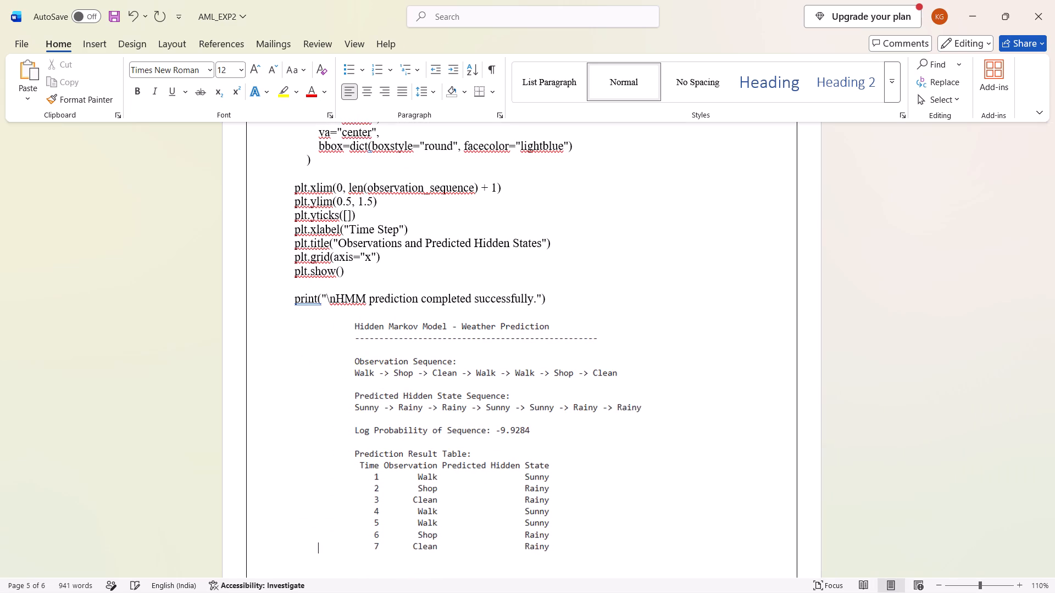
pyautogui.press('space')
pyautogui.press('space')
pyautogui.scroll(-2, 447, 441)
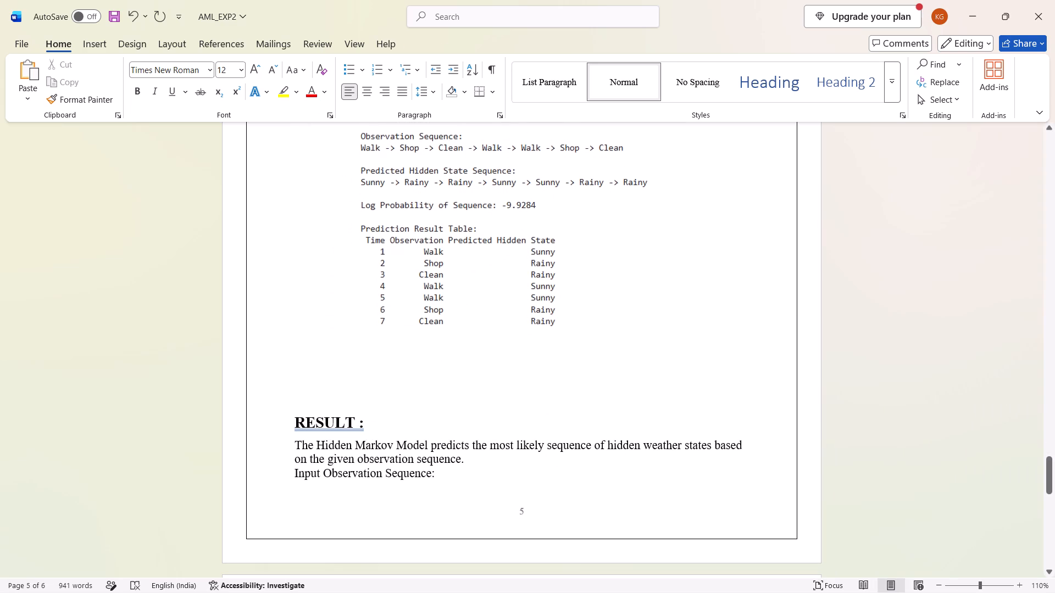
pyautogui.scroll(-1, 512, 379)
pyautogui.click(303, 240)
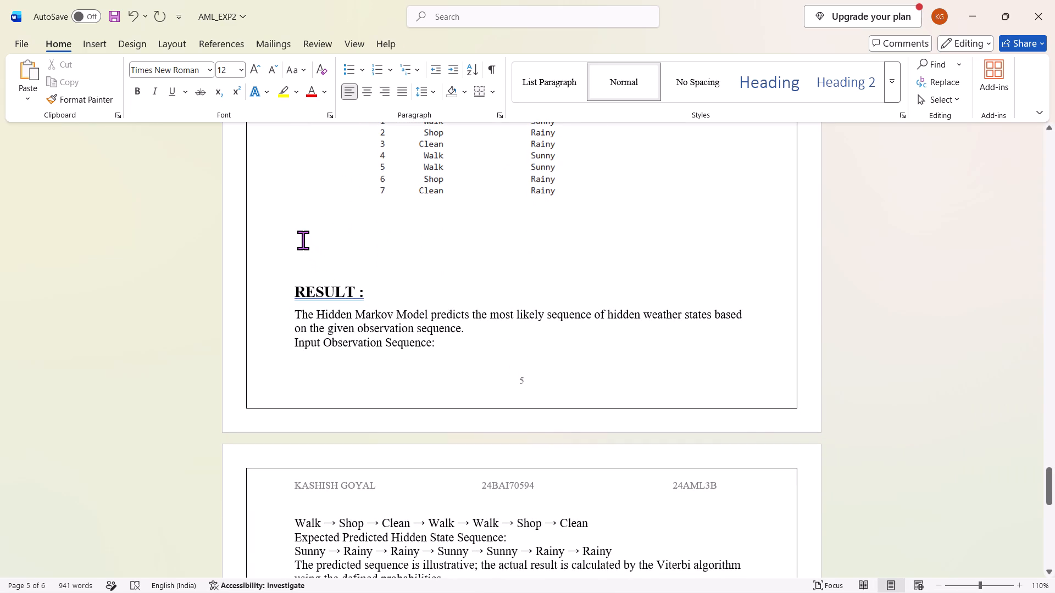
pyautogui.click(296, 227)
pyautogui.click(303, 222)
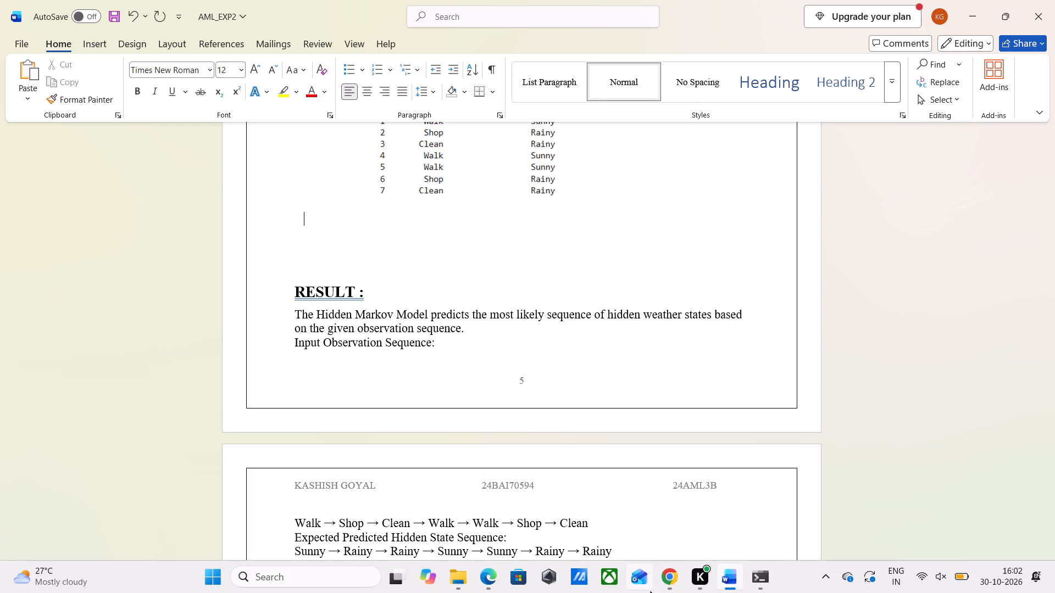
# Switch to the EXP8_ML_K notebook in Edge and capture one screenshot spanning the text output and the HMM - Predicted Weather State Sequence chart.
pyautogui.click(731, 580)
pyautogui.scroll(-2, 570, 455)
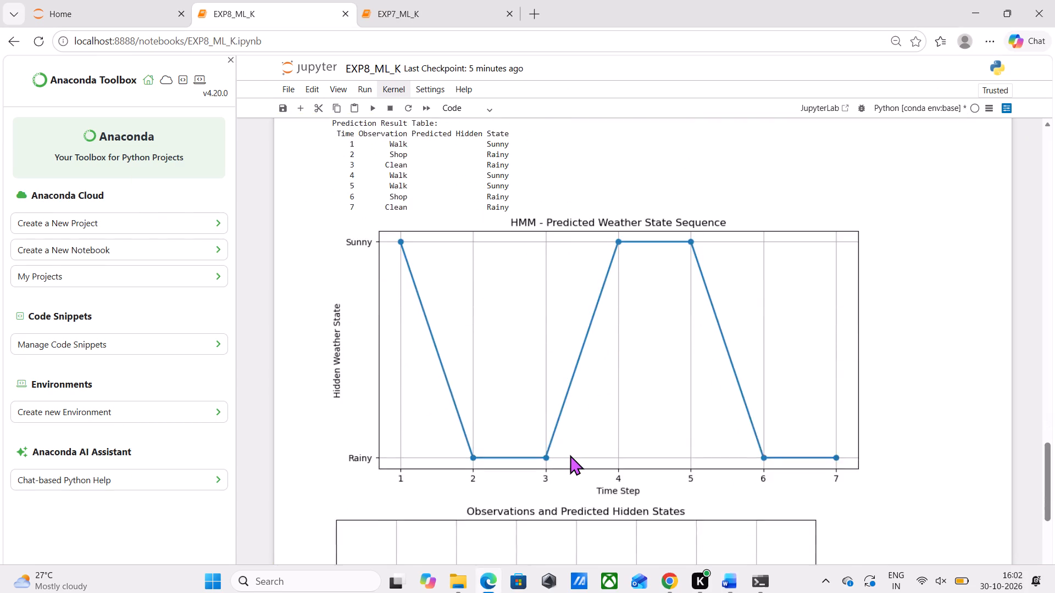
pyautogui.scroll(-4, 570, 455)
pyautogui.scroll(2, 570, 455)
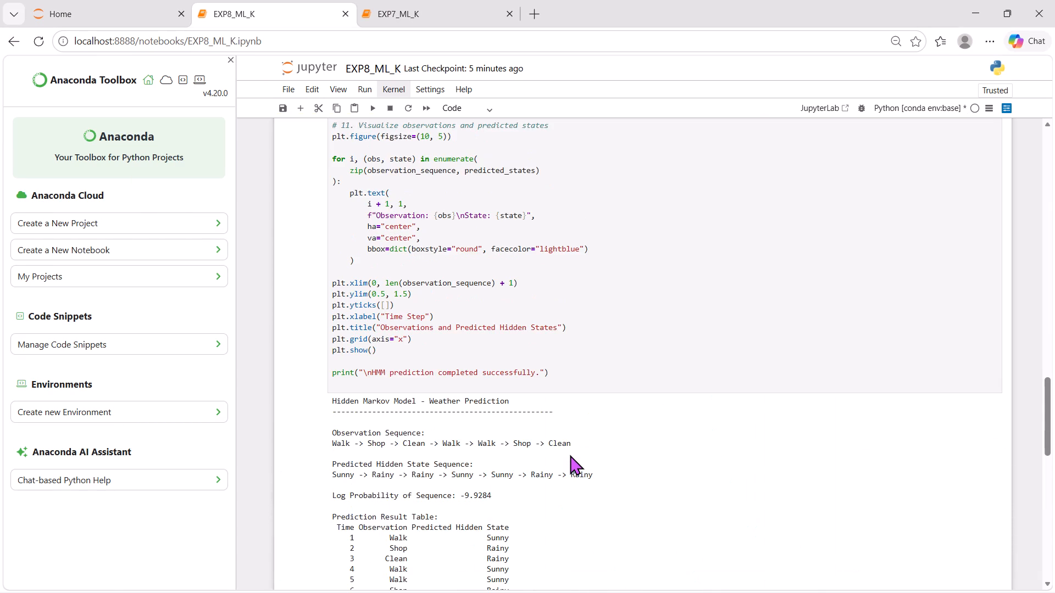
pyautogui.scroll(-2, 570, 455)
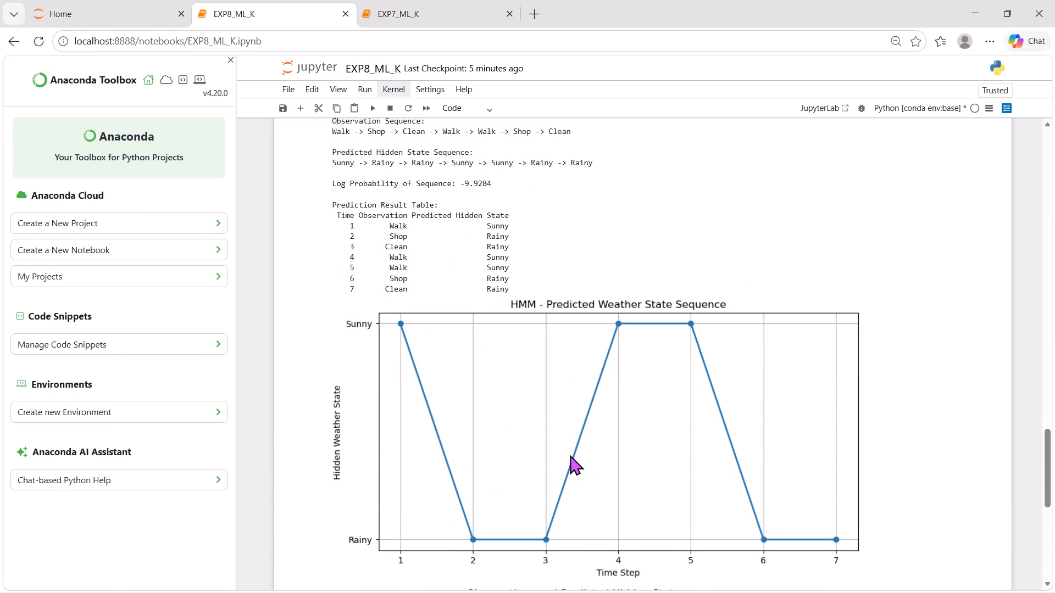
pyautogui.scroll(-1, 570, 455)
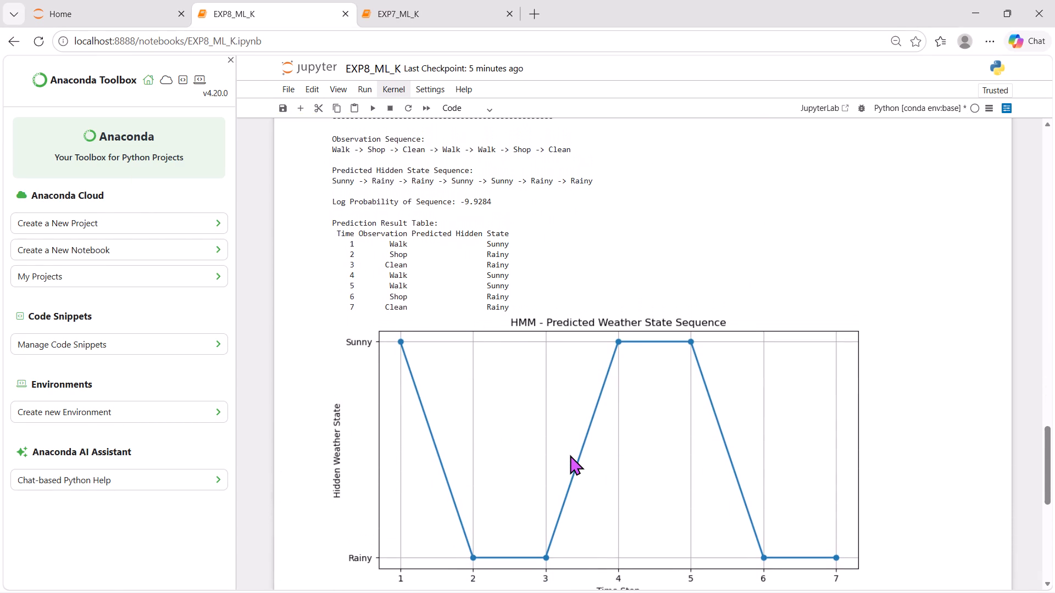
pyautogui.hotkey('ctrl', '-')
pyautogui.scroll(1, 565, 440)
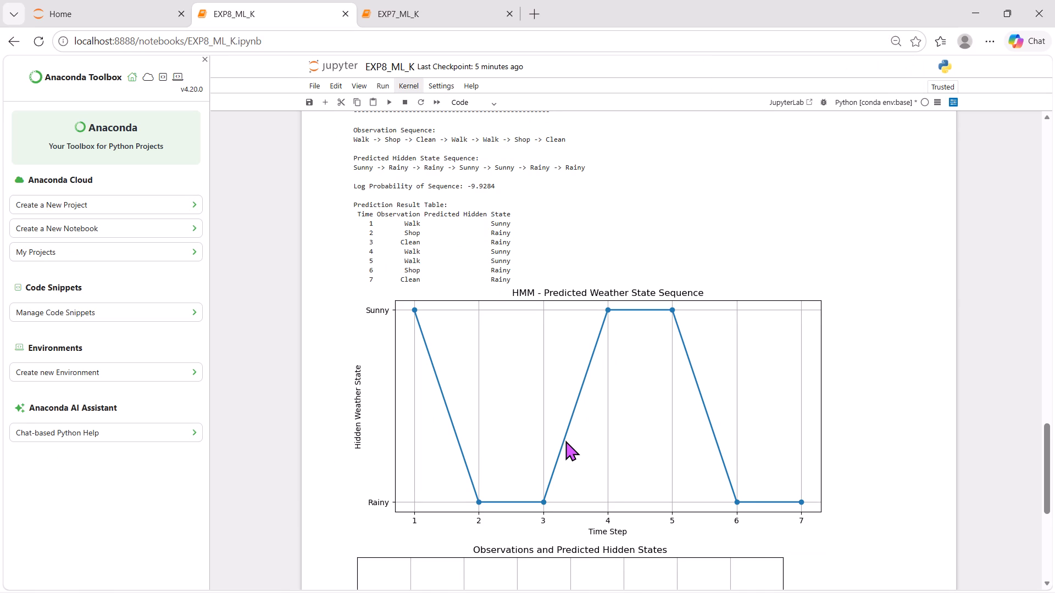
pyautogui.scroll(1, 565, 440)
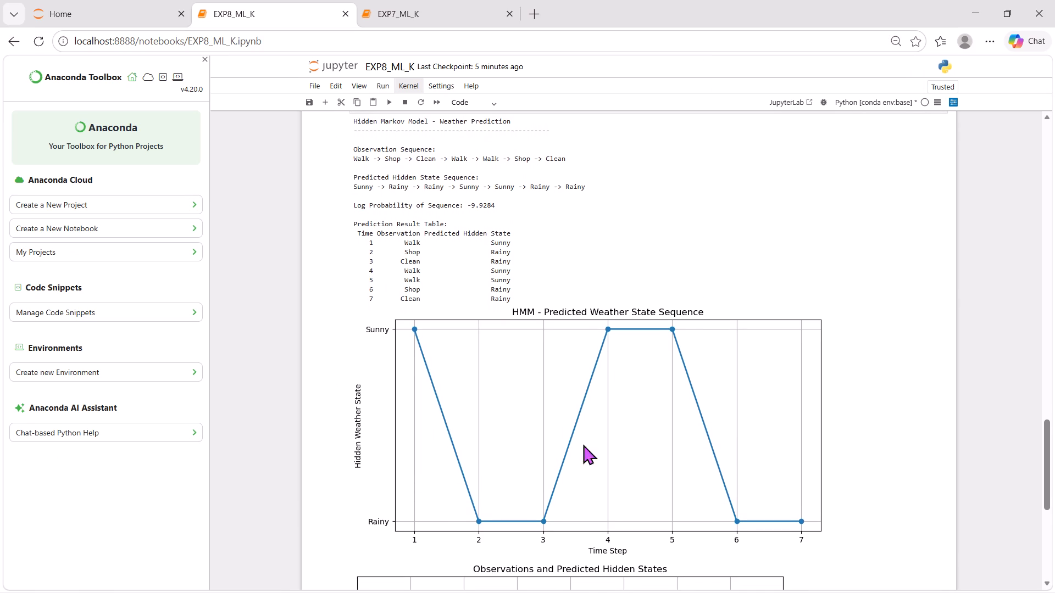
pyautogui.press('shift+super+s')
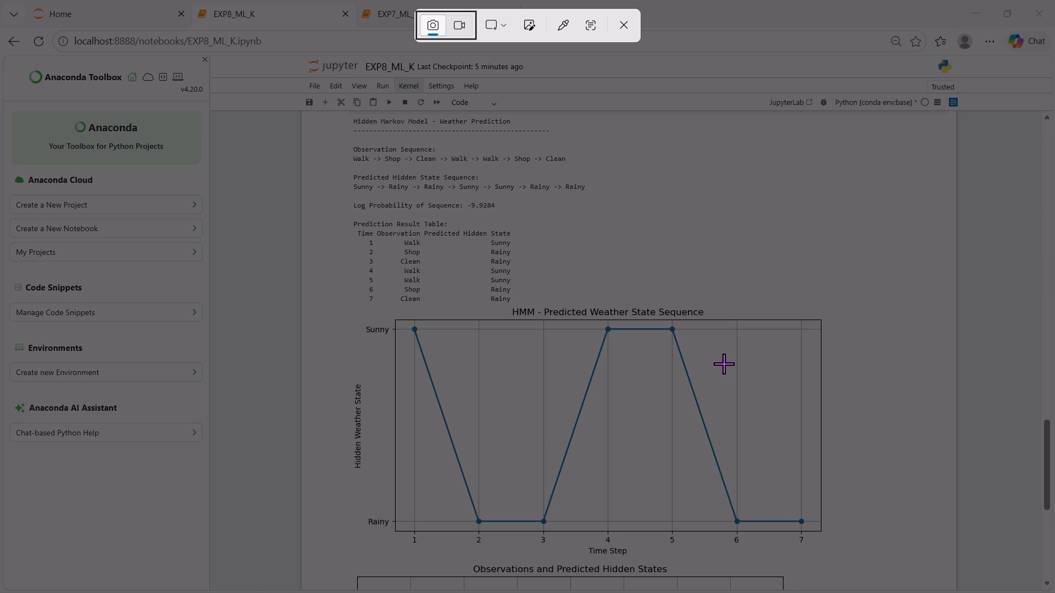
pyautogui.moveTo(316, 117); pyautogui.dragTo(815, 503)
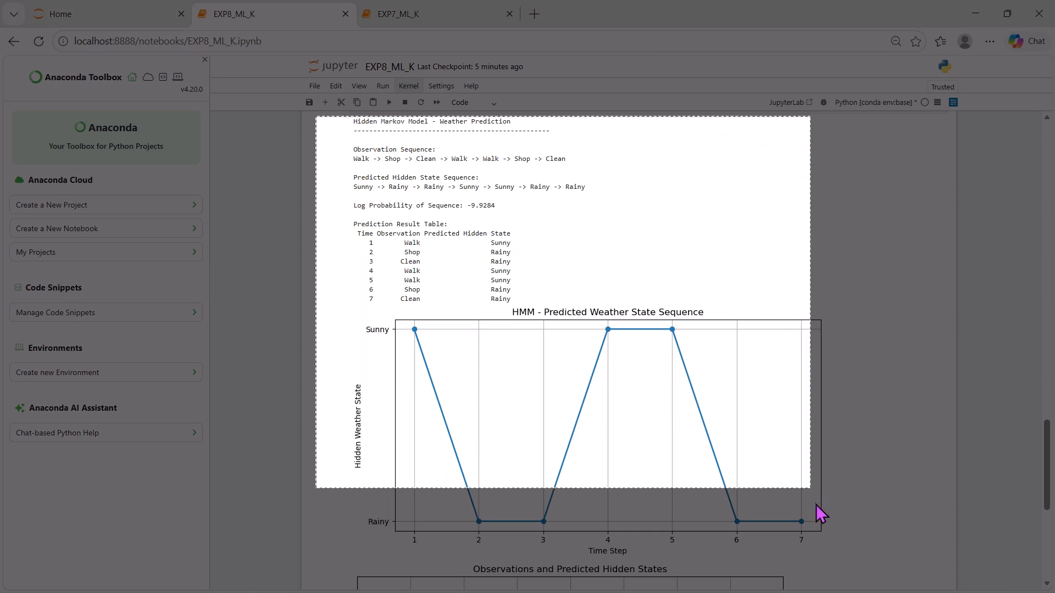
pyautogui.moveTo(815, 503); pyautogui.dragTo(847, 561)
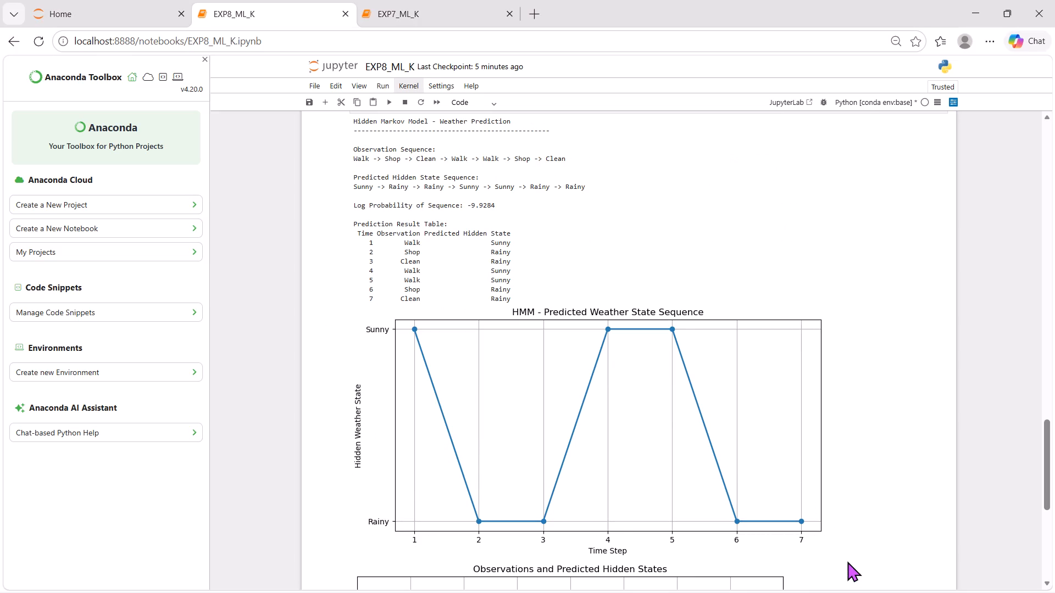
# Switch to the Word report and replace the text-only output picture below the HMM code with the captured screenshot.
pyautogui.click(732, 578)
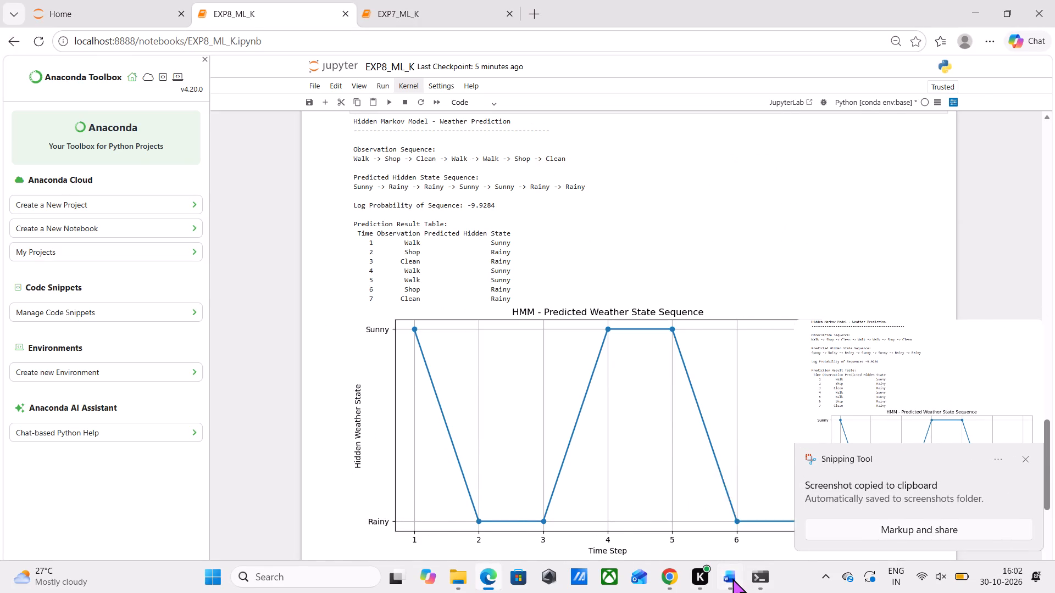
pyautogui.scroll(1, 466, 203)
pyautogui.click(493, 286)
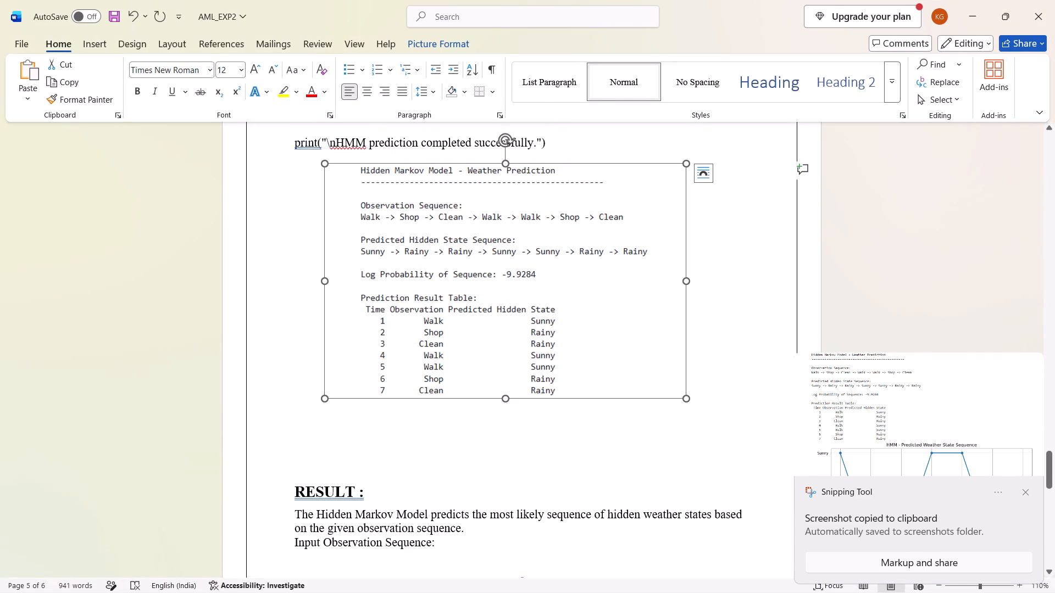
pyautogui.press('BackSpace')
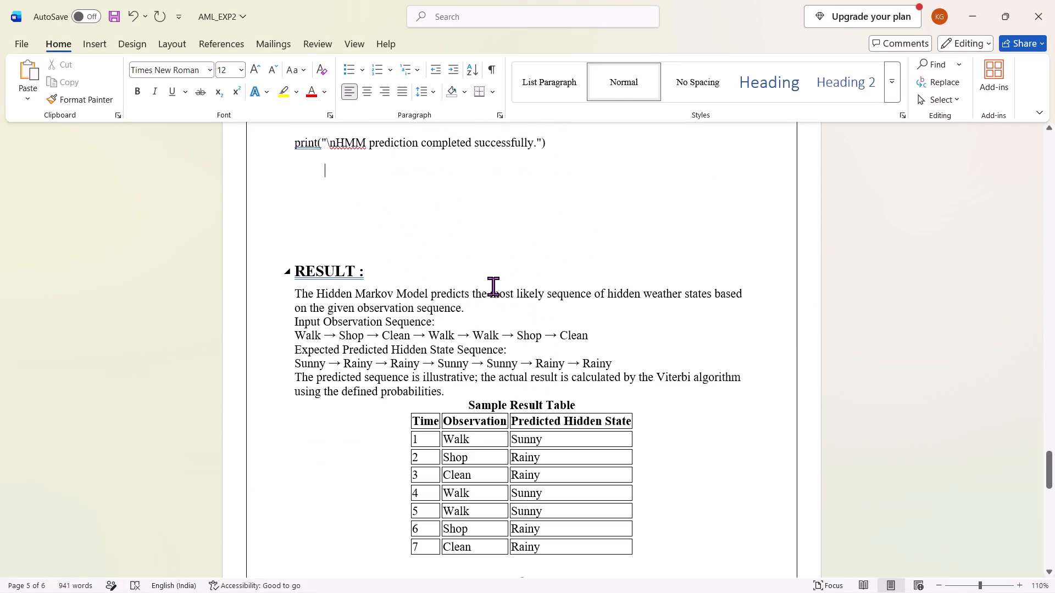
pyautogui.hotkey('ctrl', 'v')
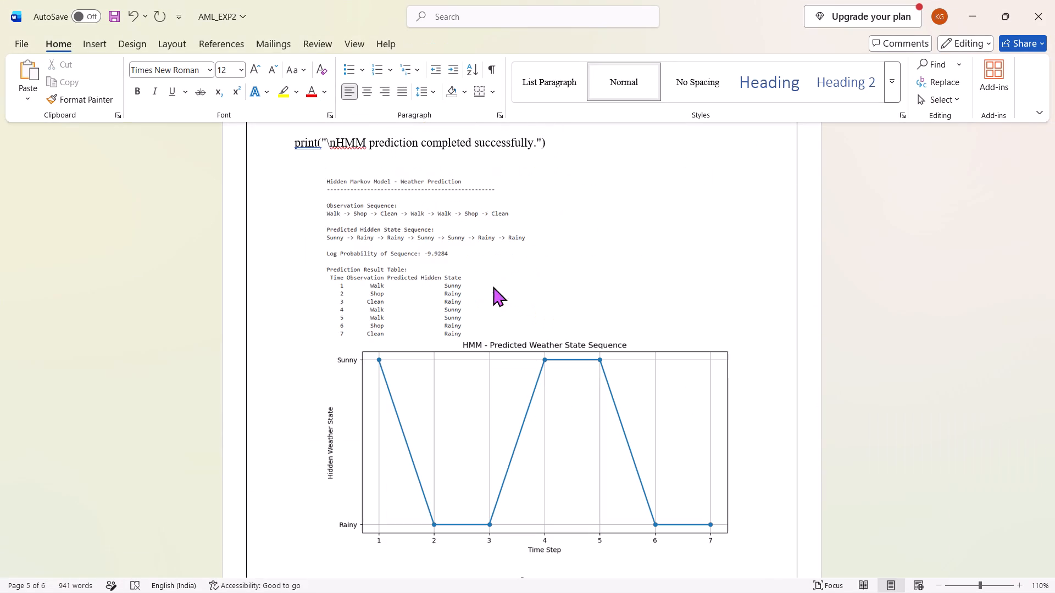
# Return to the EXP8_ML_K notebook in Edge and examine the Observations and Predicted Hidden States chart and the end of the output.
pyautogui.scroll(-2, 510, 340)
pyautogui.scroll(-1, 420, 461)
pyautogui.click(292, 415)
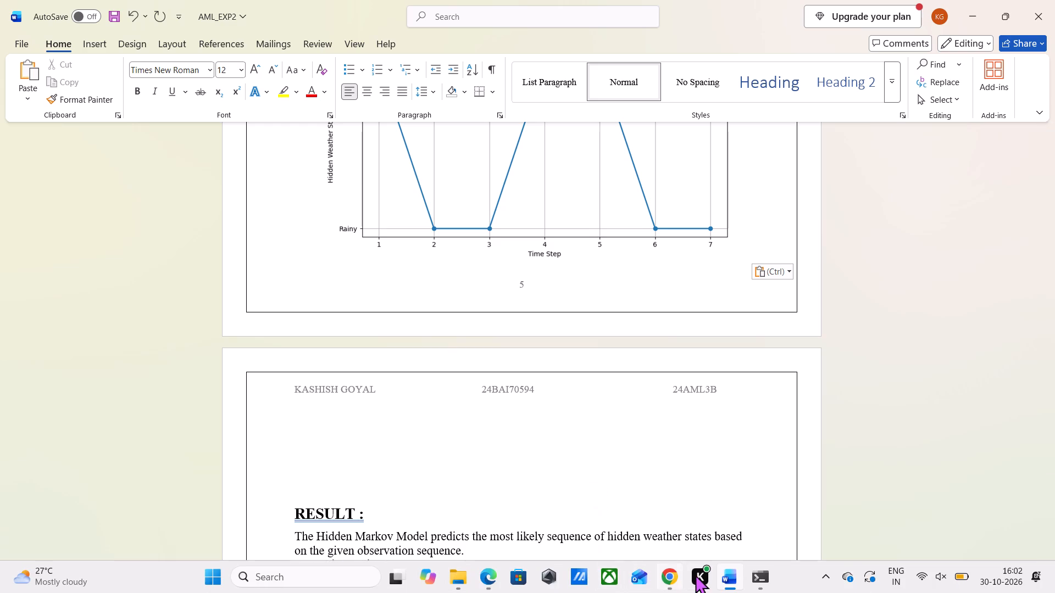
pyautogui.click(721, 576)
pyautogui.scroll(-2, 574, 439)
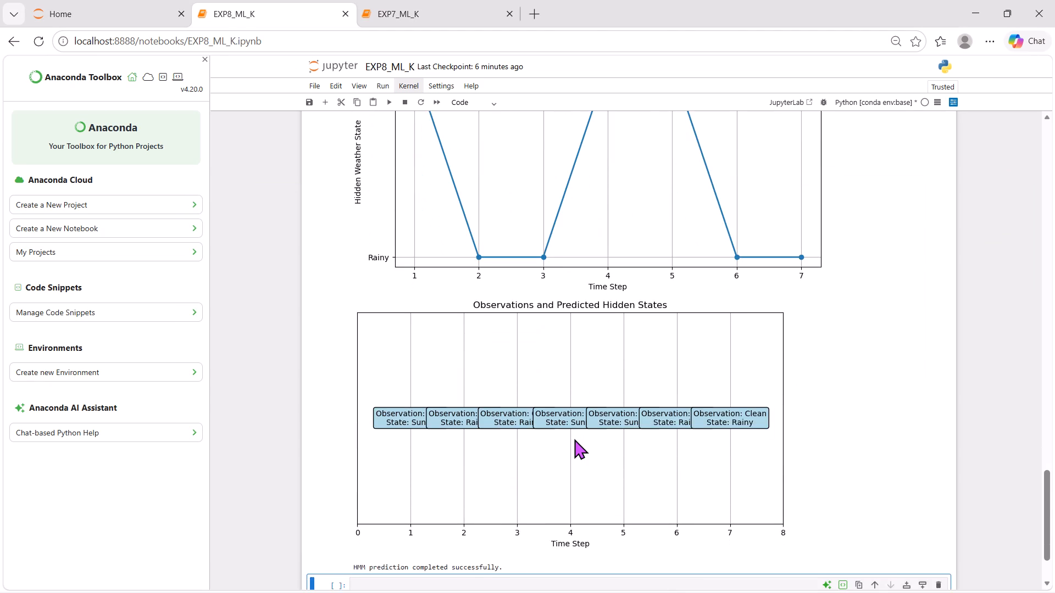
pyautogui.scroll(-2, 574, 439)
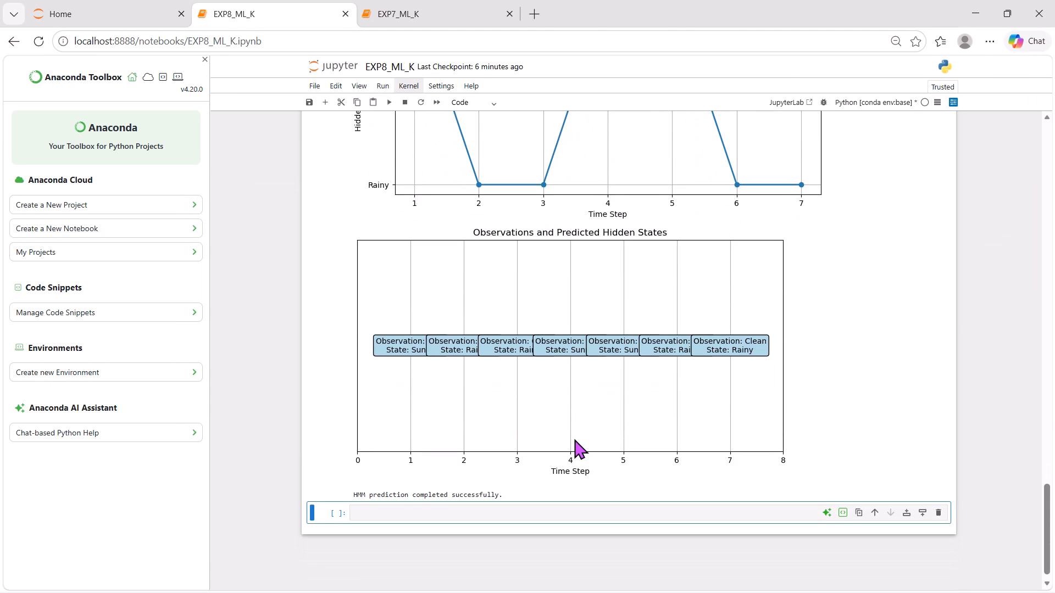
pyautogui.hscroll(1, 574, 439)
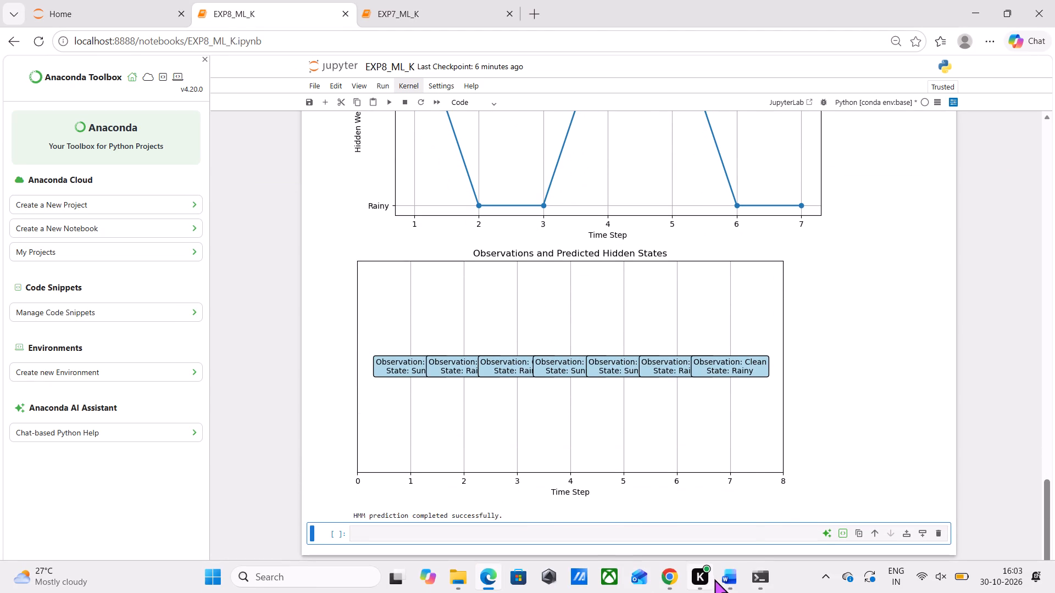
# Switch to the Word report and delete the blank lines between the output picture and the RESULT heading.
pyautogui.click(715, 579)
pyautogui.click(313, 496)
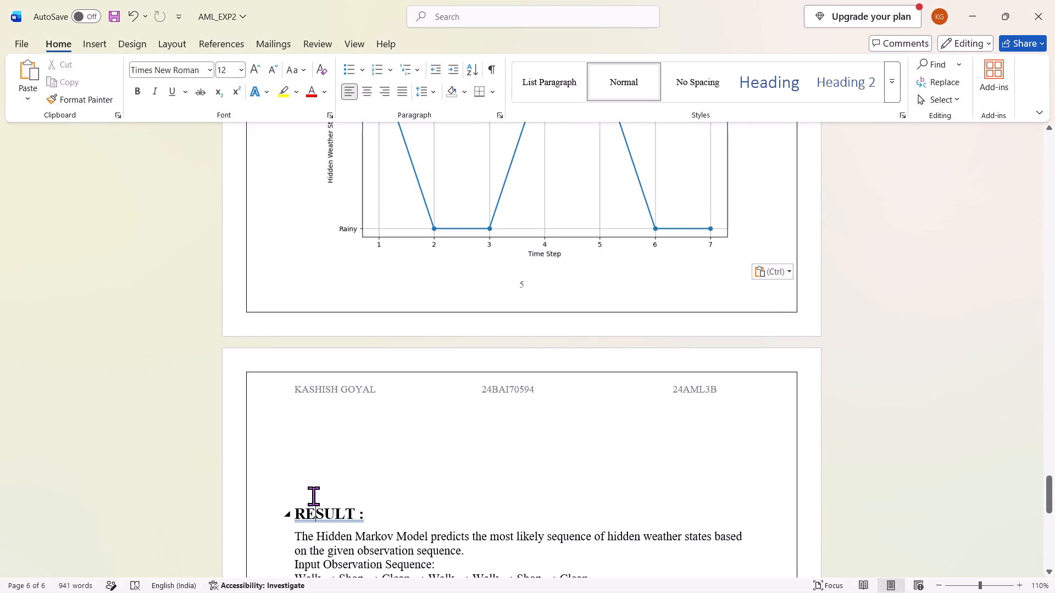
pyautogui.click(297, 489)
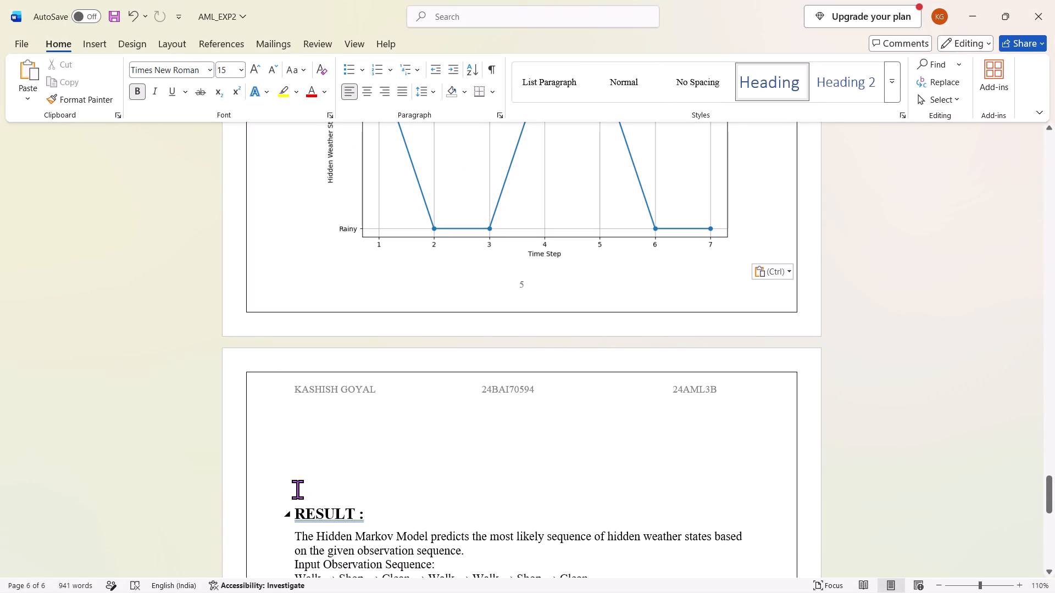
pyautogui.click(297, 489)
pyautogui.press('BackSpace')
pyautogui.press('BackSpace')
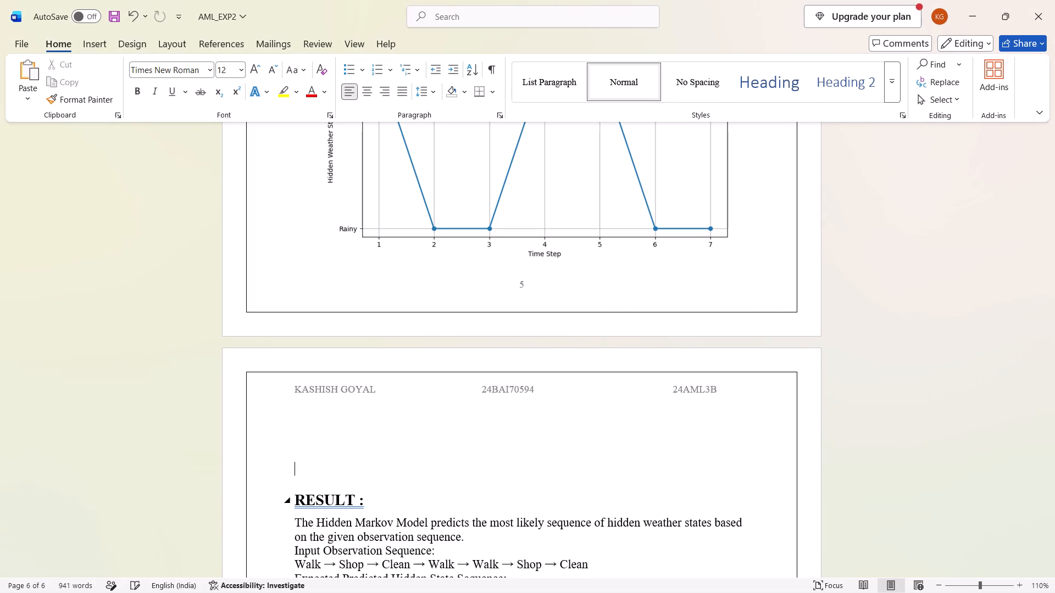
pyautogui.press('BackSpace')
pyautogui.press('BackSpace')
pyautogui.press('BackSpace')
pyautogui.press('BackSpace')
pyautogui.press('BackSpace')
pyautogui.press('BackSpace')
pyautogui.press('BackSpace')
pyautogui.press('BackSpace')
pyautogui.press('BackSpace')
pyautogui.press('BackSpace')
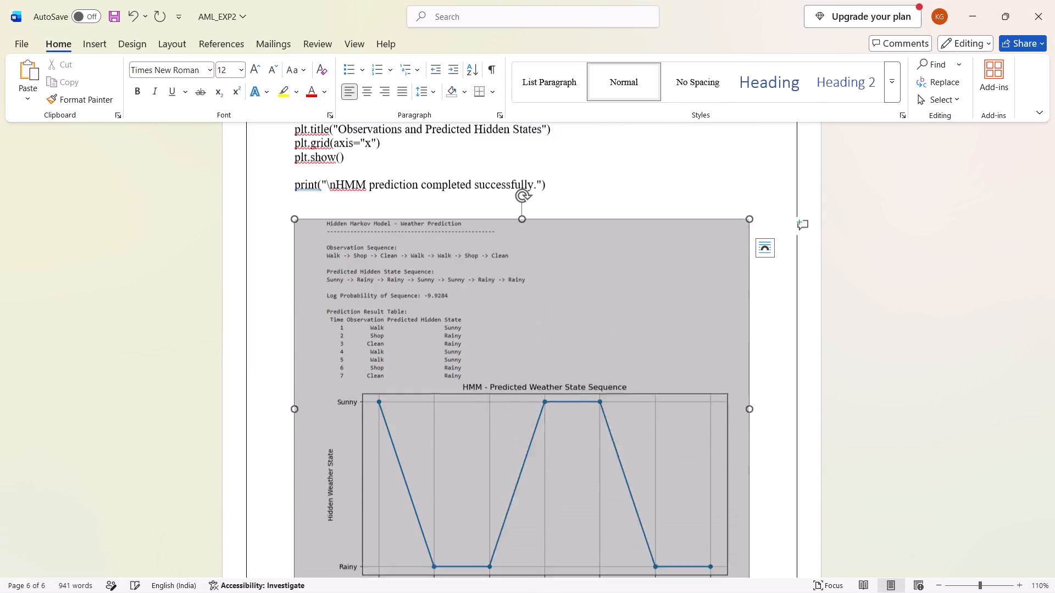
# Remove the space before the colon in the RESULT heading on page 6.
pyautogui.scroll(-3, 379, 509)
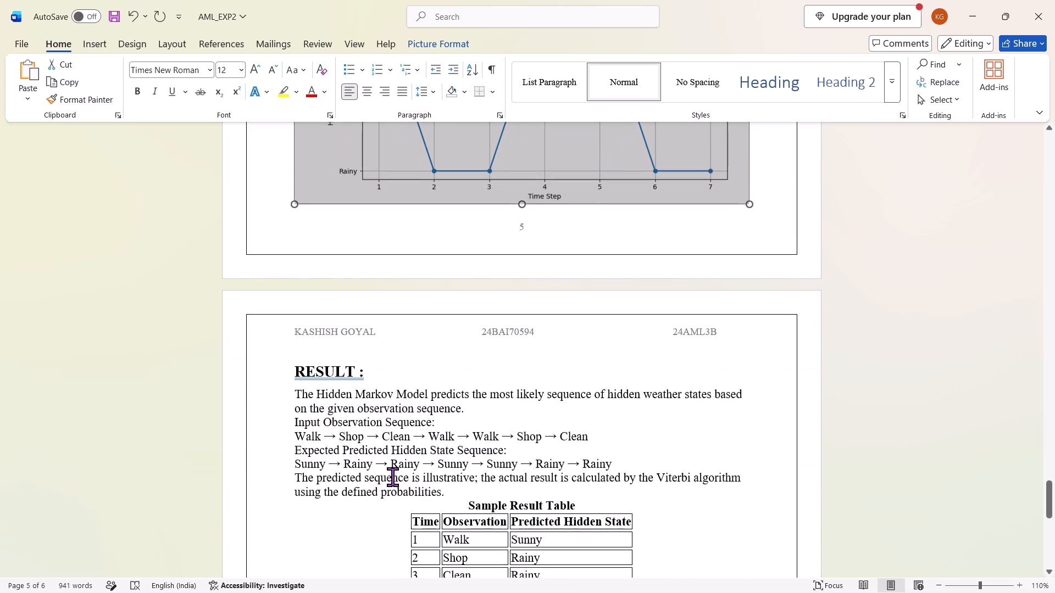
pyautogui.moveTo(392, 477); pyautogui.dragTo(360, 379)
pyautogui.click(360, 379)
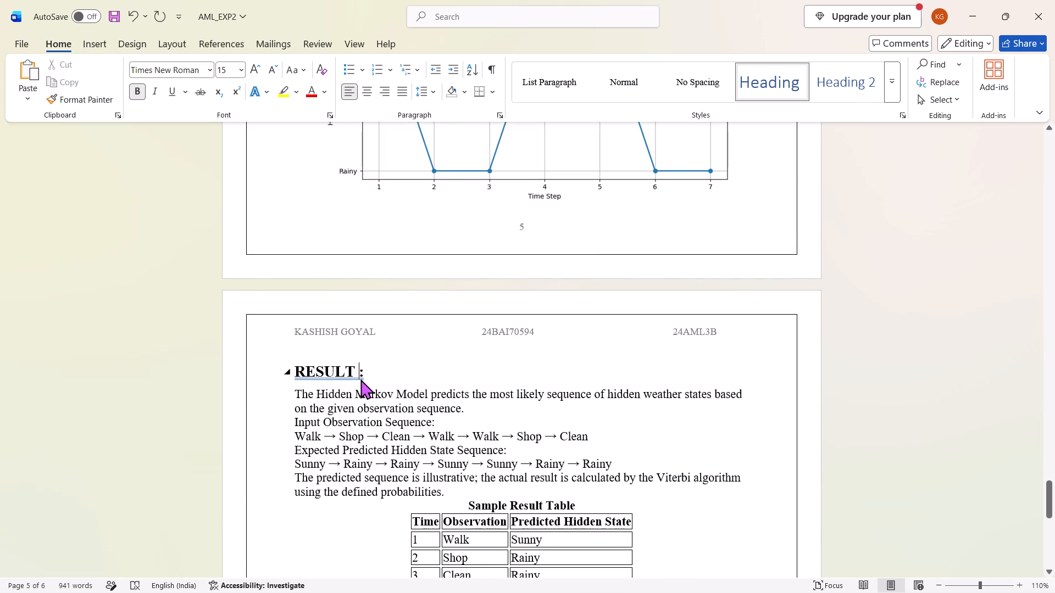
pyautogui.press('BackSpace')
# Look over the finished report and save it as a new document named AML_EXP8 in the Downloads folder.
pyautogui.scroll(-1, 390, 423)
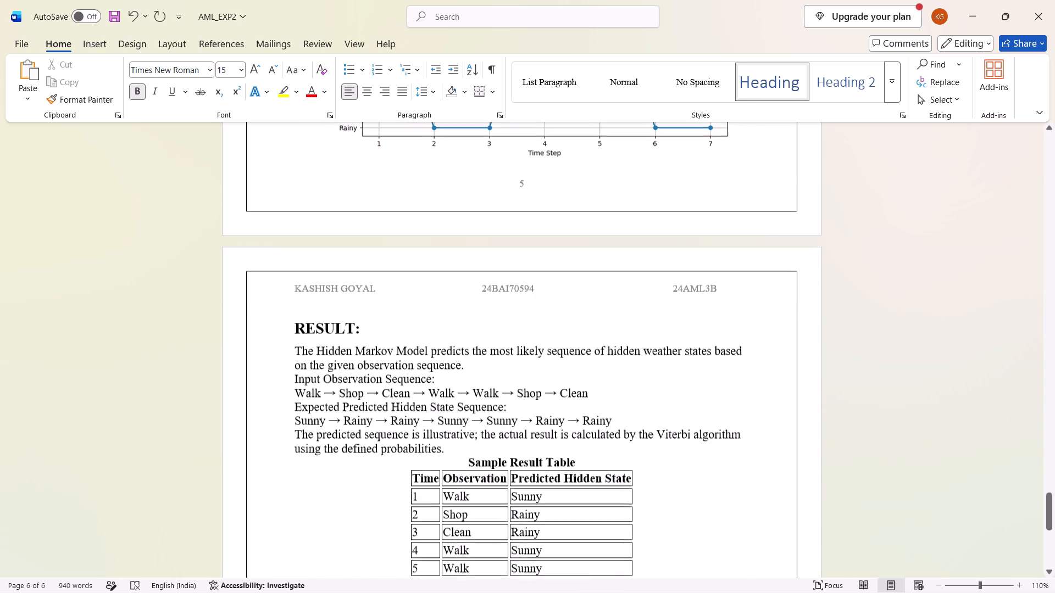
pyautogui.scroll(-2, 390, 423)
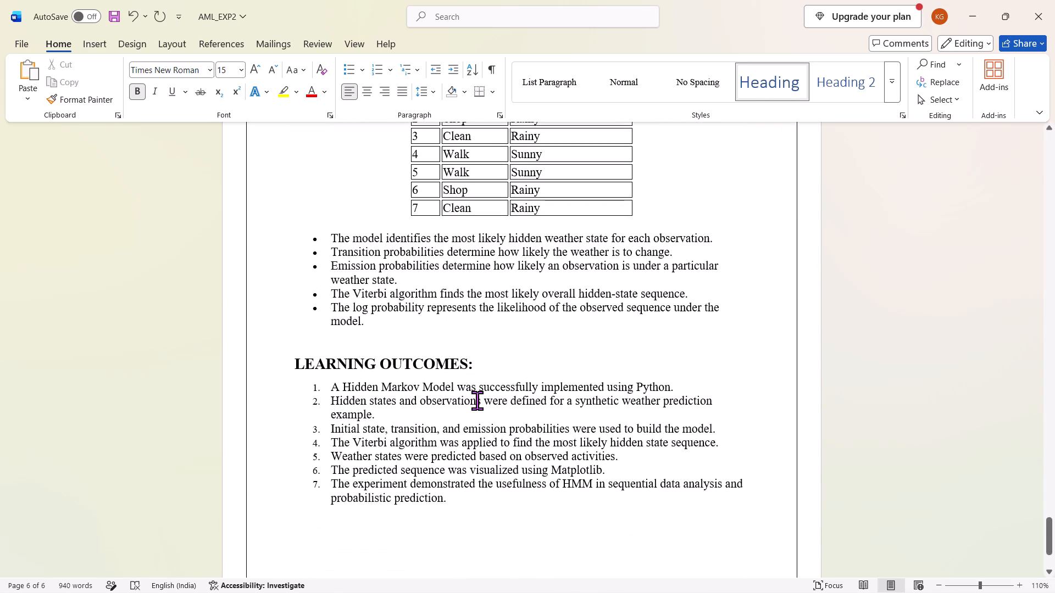
pyautogui.scroll(-10, 477, 400)
pyautogui.scroll(20, 477, 400)
pyautogui.scroll(20, 477, 400)
pyautogui.scroll(20, 477, 400)
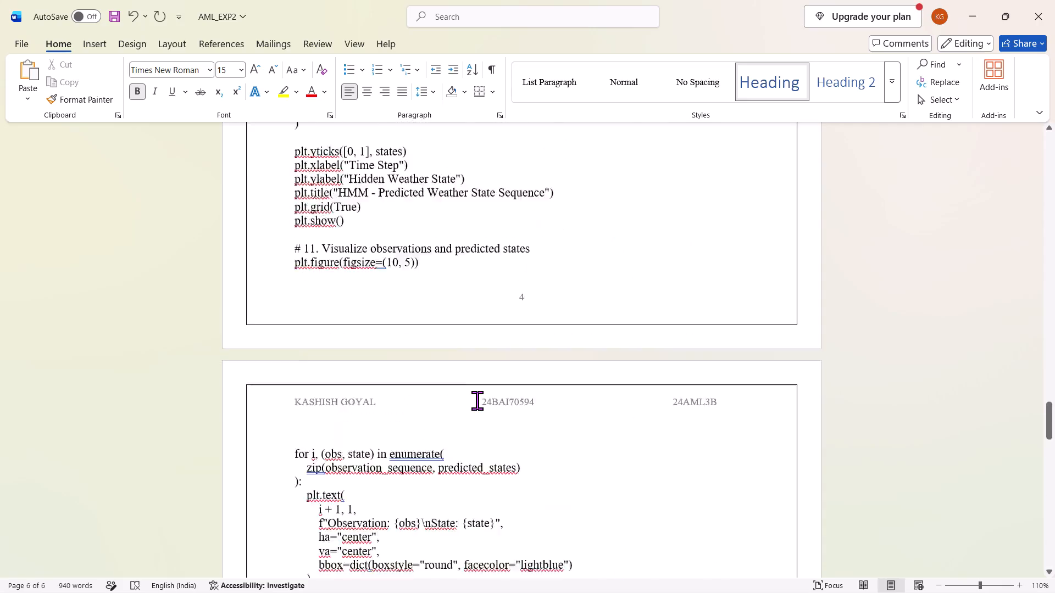
pyautogui.scroll(20, 477, 400)
pyautogui.scroll(20, 477, 400)
pyautogui.scroll(20, 477, 400)
pyautogui.click(18, 36)
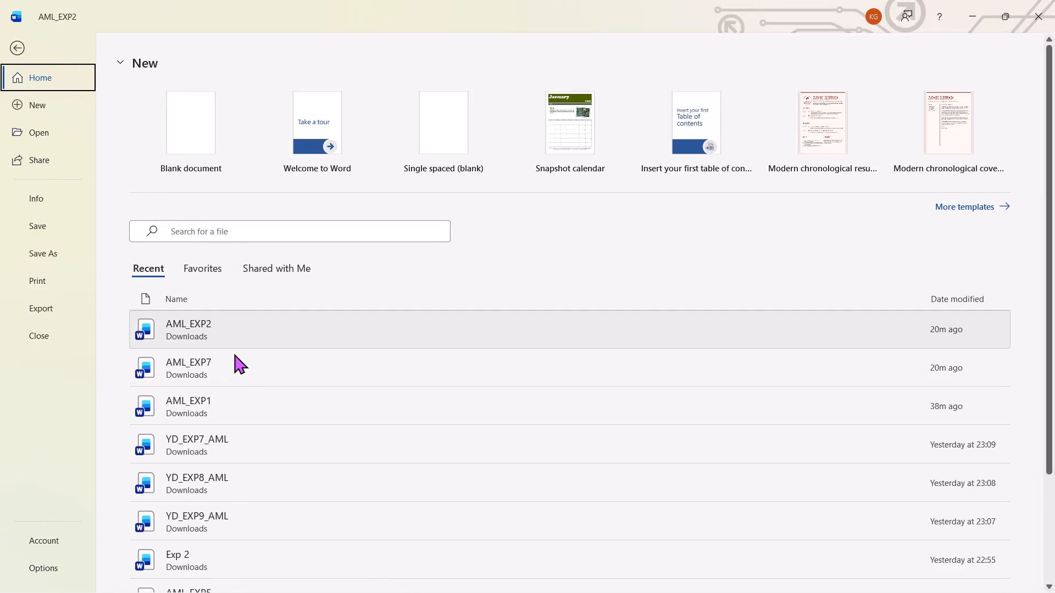
pyautogui.click(51, 254)
pyautogui.click(442, 152)
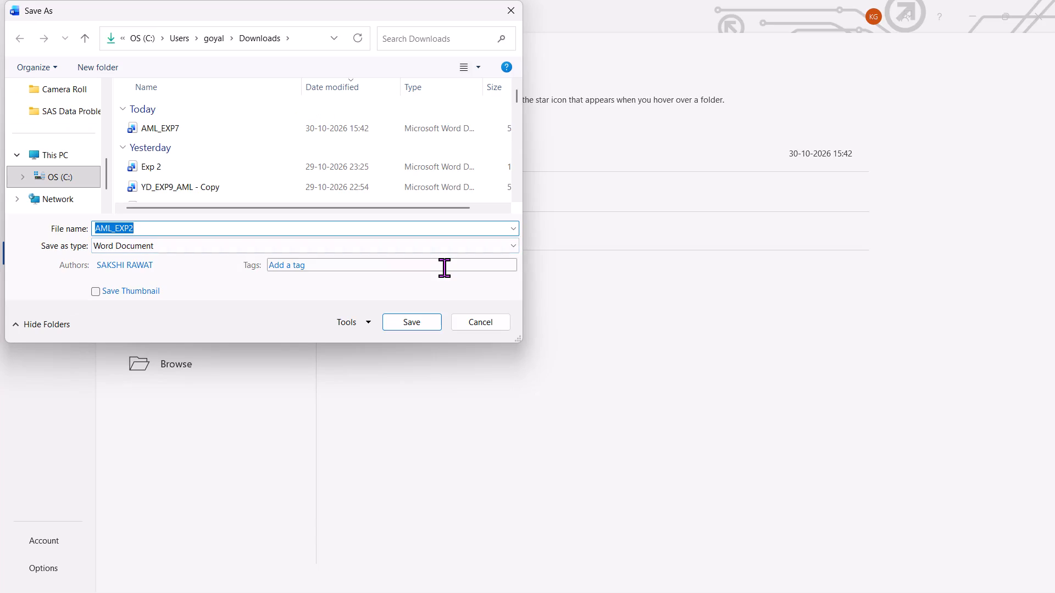
pyautogui.click(191, 227)
pyautogui.press('BackSpace')
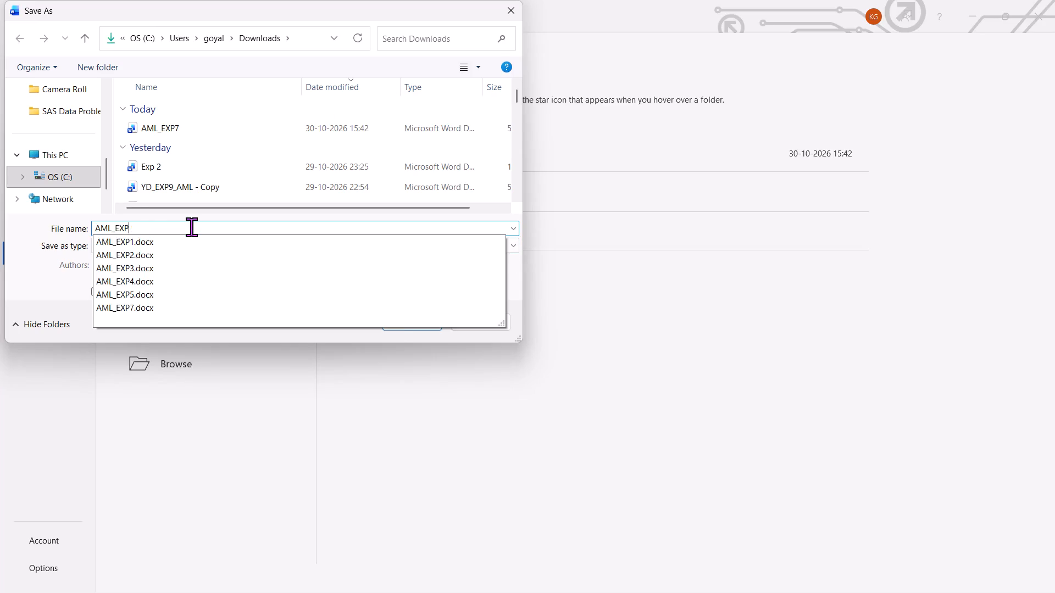
pyautogui.press('8')
pyautogui.press('Return')
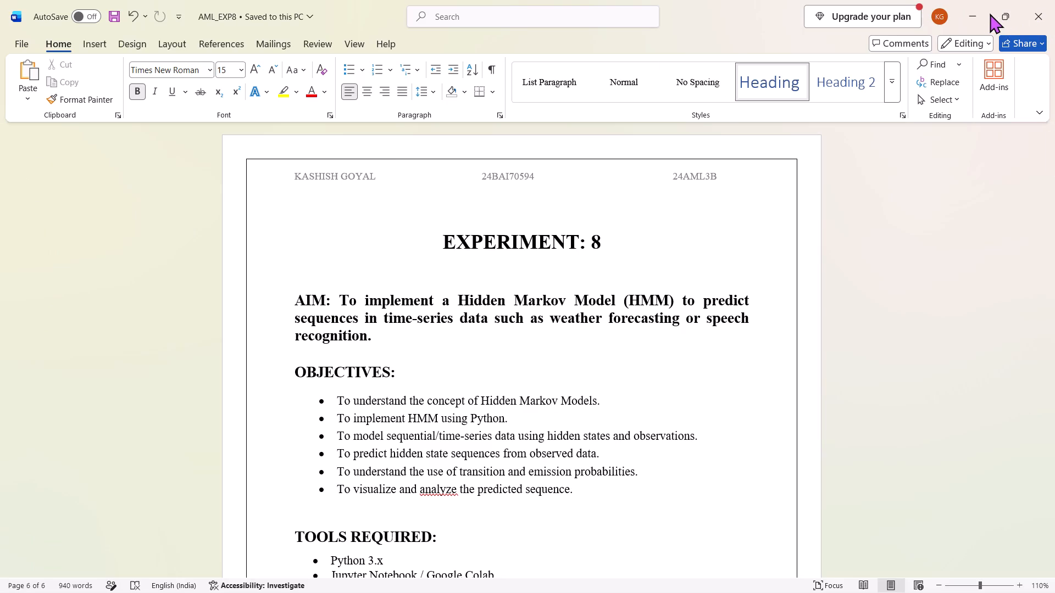
# Open the AML_EXP2 document from the recent files.
pyautogui.click(30, 40)
pyautogui.doubleClick(200, 368)
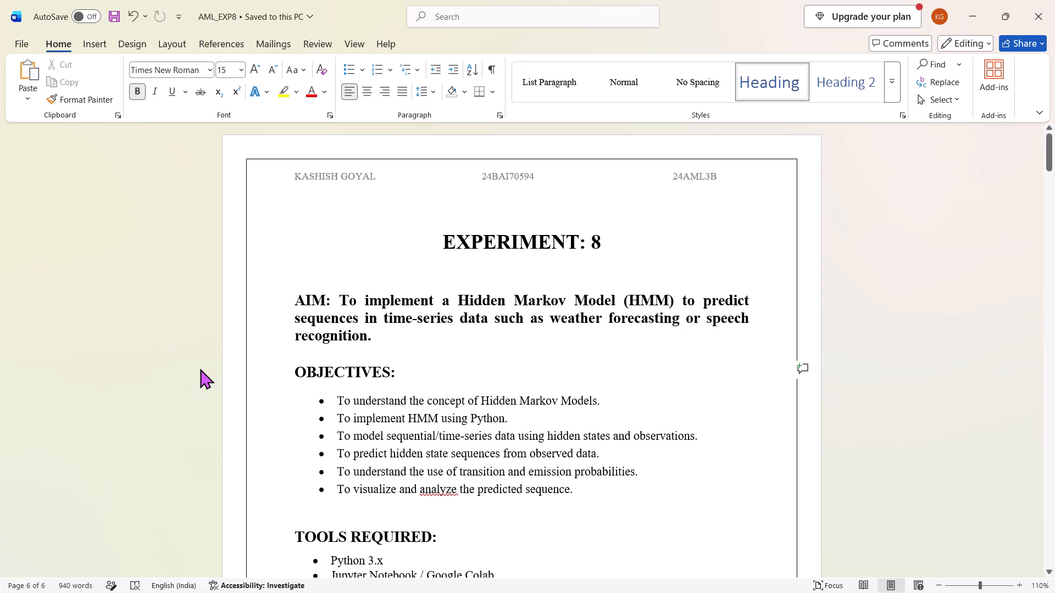
# Place the text cursor after the number in the "EXPERIMENT : 2" title of AML_EXP2.
pyautogui.click(612, 241)
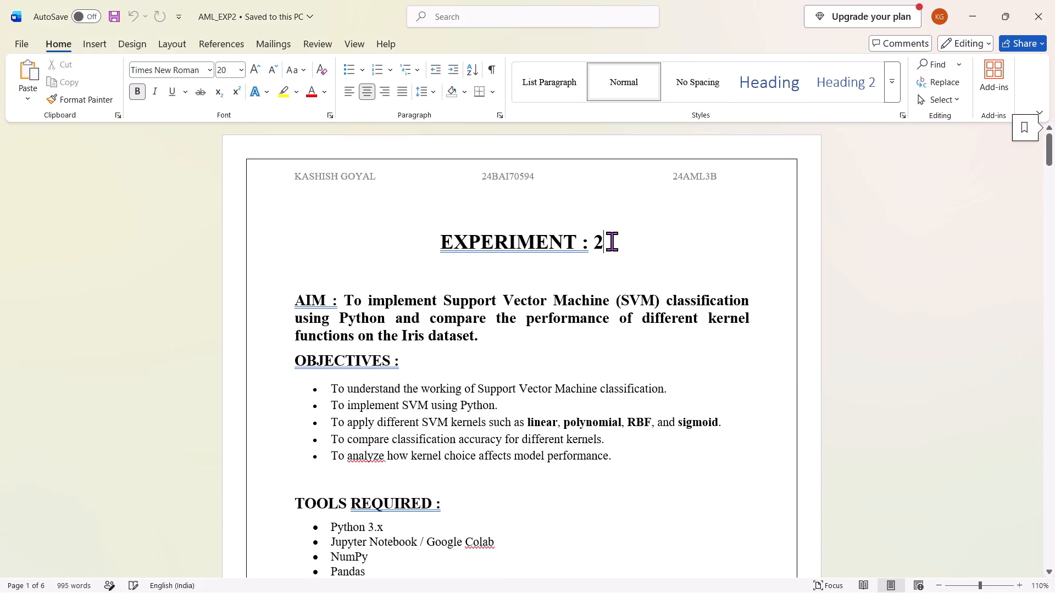
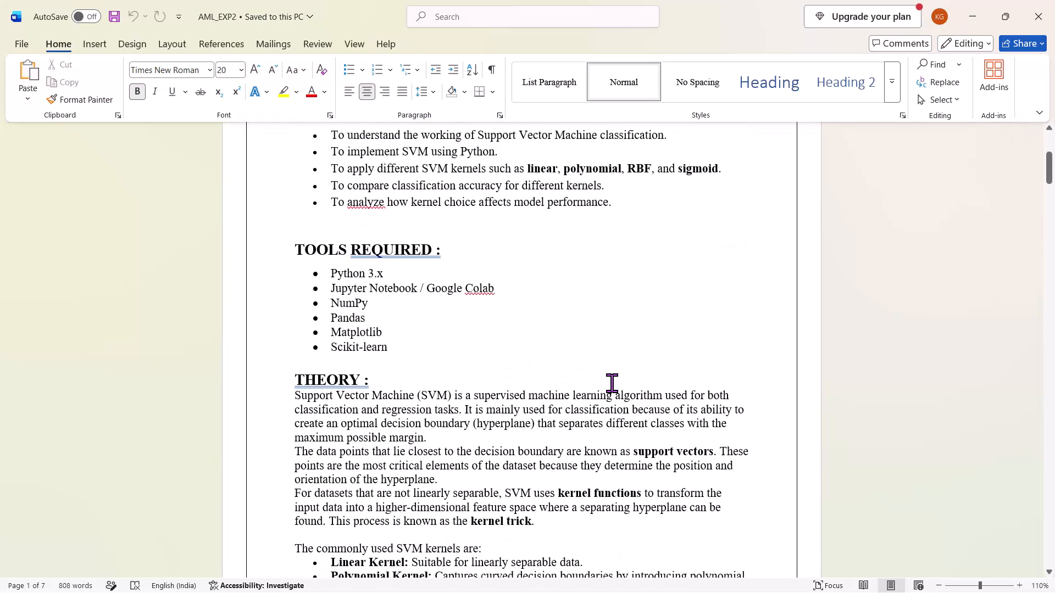
# Change the report title to "EXPERIMENT: 9", with no space before the colon.
pyautogui.scroll(2, 612, 383)
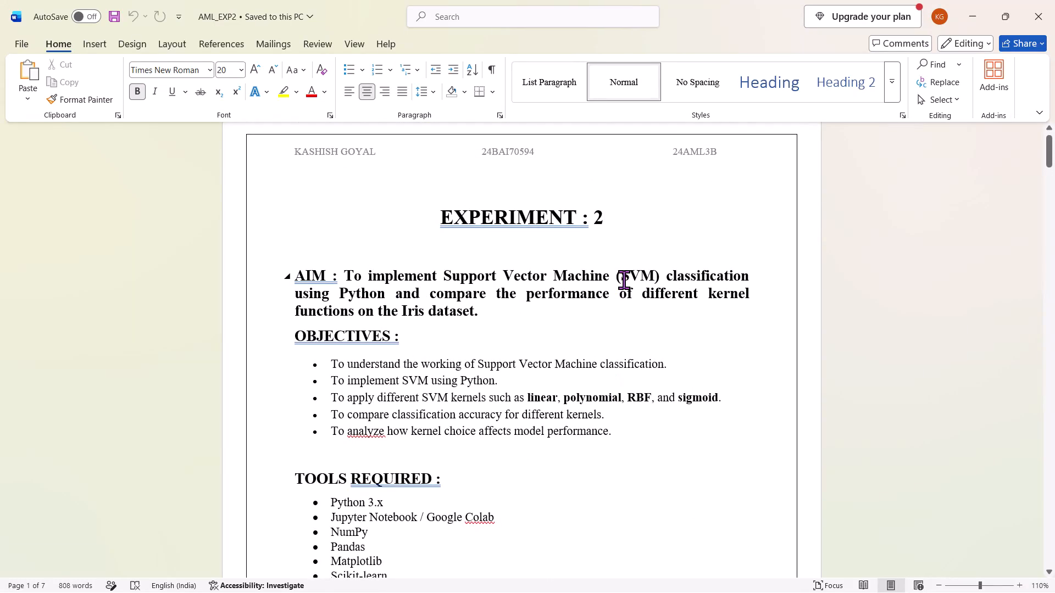
pyautogui.press('BackSpace')
pyautogui.press('BackSpace')
pyautogui.press('space')
pyautogui.write('9')
pyautogui.click(581, 219)
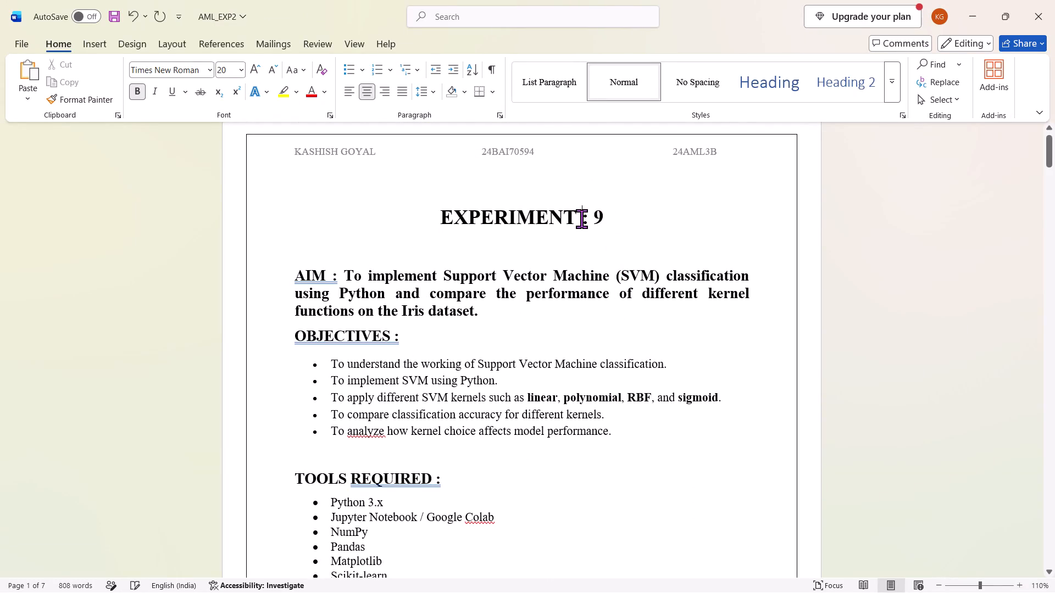
pyautogui.press('BackSpace')
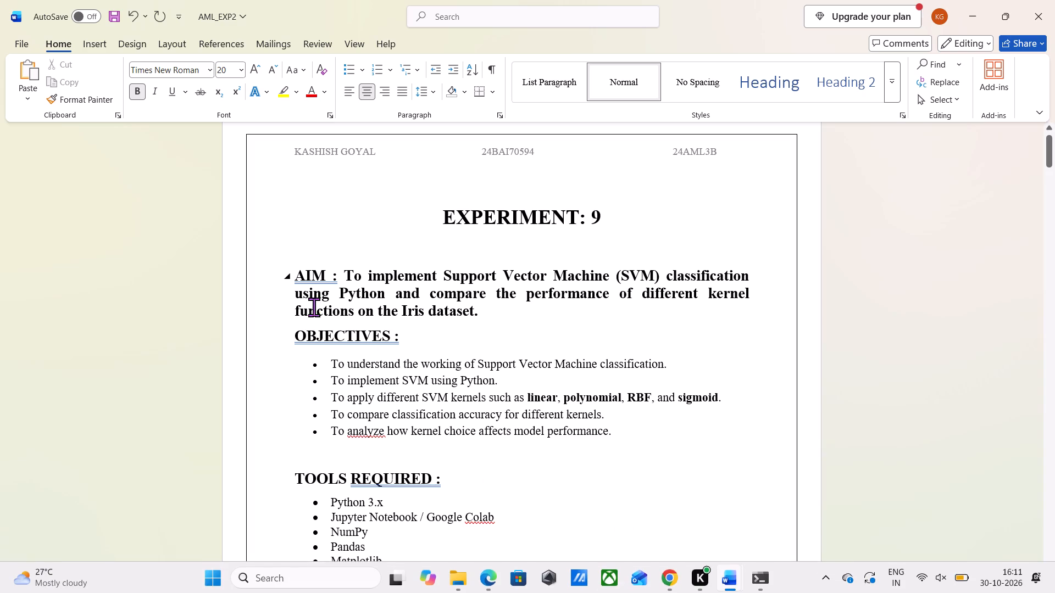
# Remove the space before the colon in the AIM, OBJECTIVES, TOOLS REQUIRED and THEORY headings.
pyautogui.click(334, 278)
pyautogui.press('BackSpace')
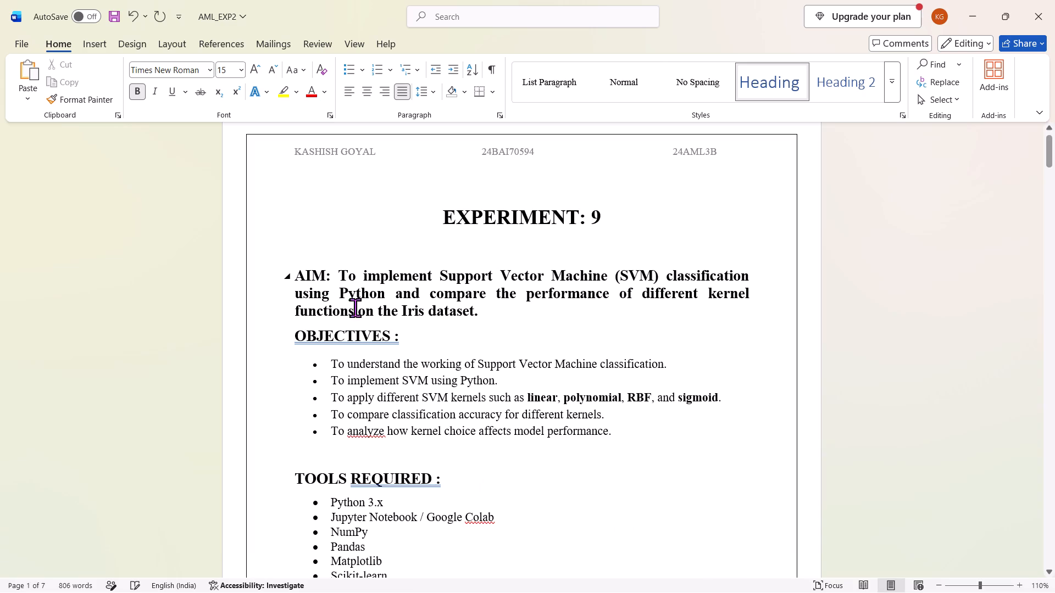
pyautogui.click(396, 340)
pyautogui.press('BackSpace')
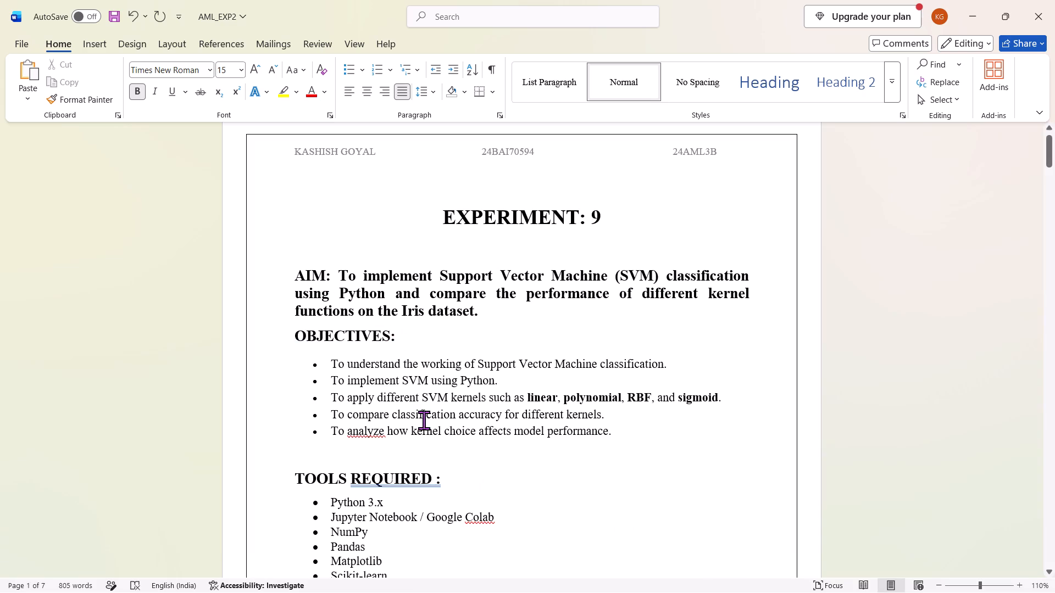
pyautogui.click(437, 482)
pyautogui.press('BackSpace')
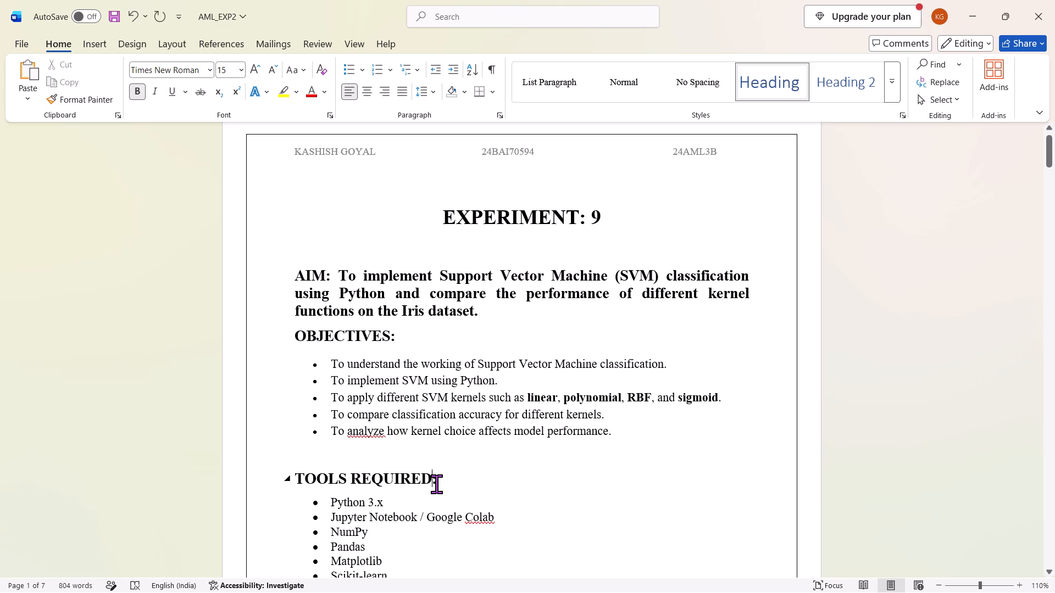
pyautogui.scroll(-4, 440, 504)
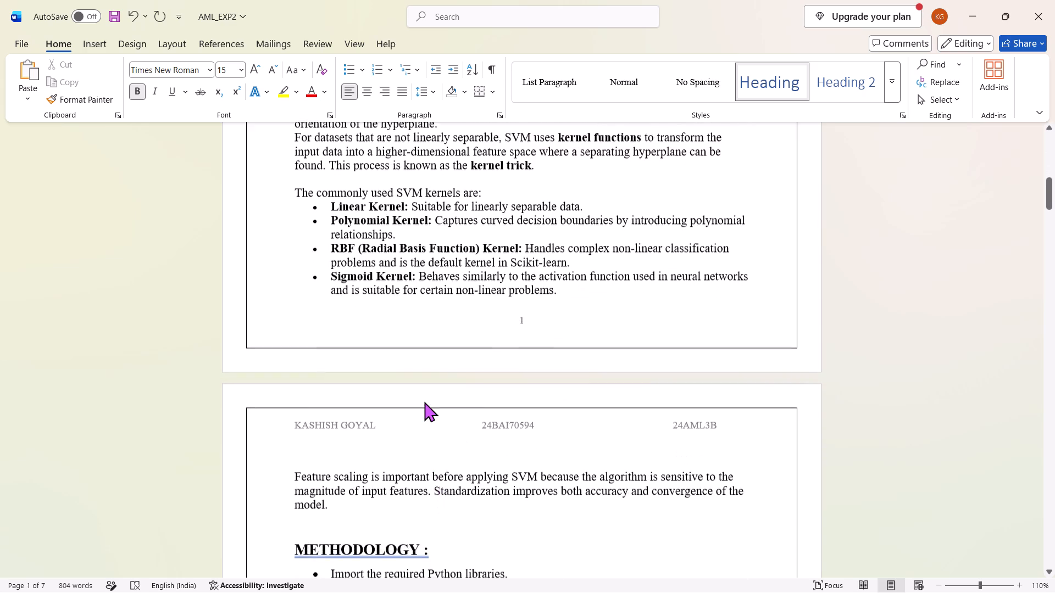
pyautogui.scroll(1, 424, 401)
pyautogui.click(364, 217)
pyautogui.press('BackSpace')
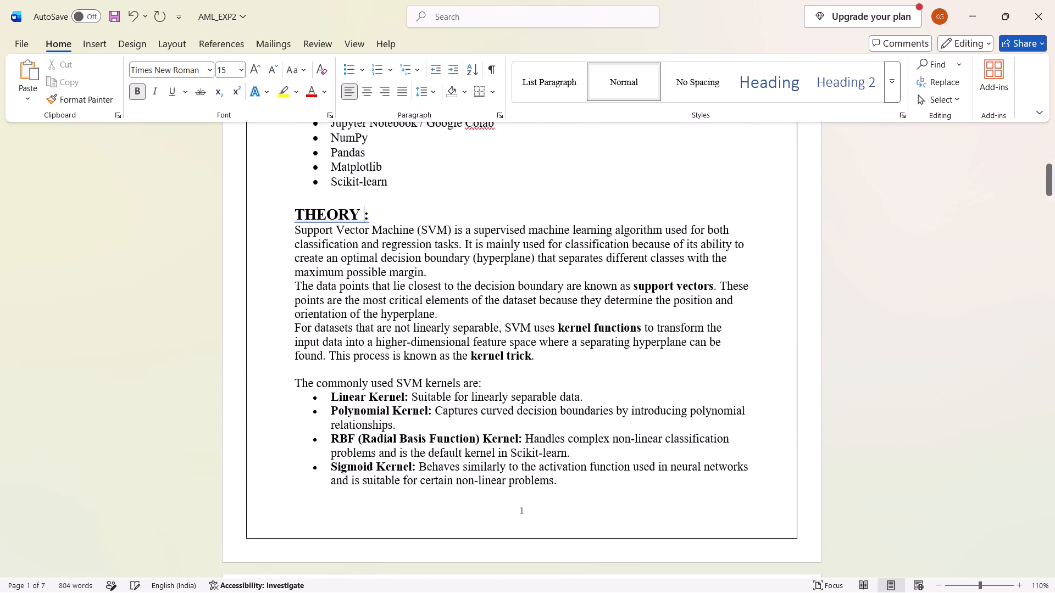
# Remove the space before the colon in the METHODOLOGY and CODE & OUTPUTS headings on page 2.
pyautogui.scroll(-7, 420, 183)
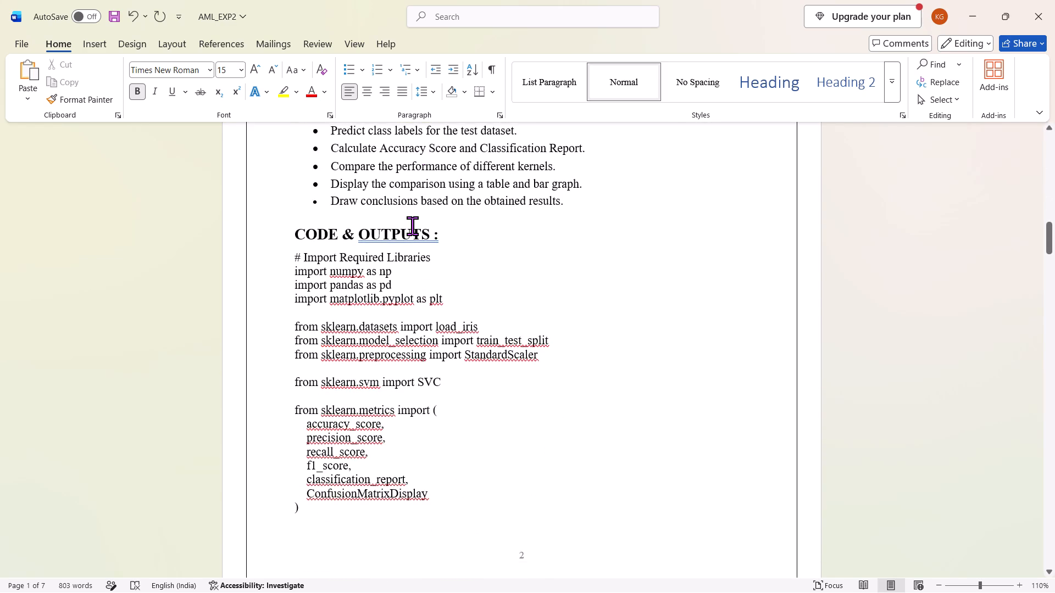
pyautogui.scroll(1, 412, 226)
pyautogui.scroll(1, 423, 284)
pyautogui.click(423, 253)
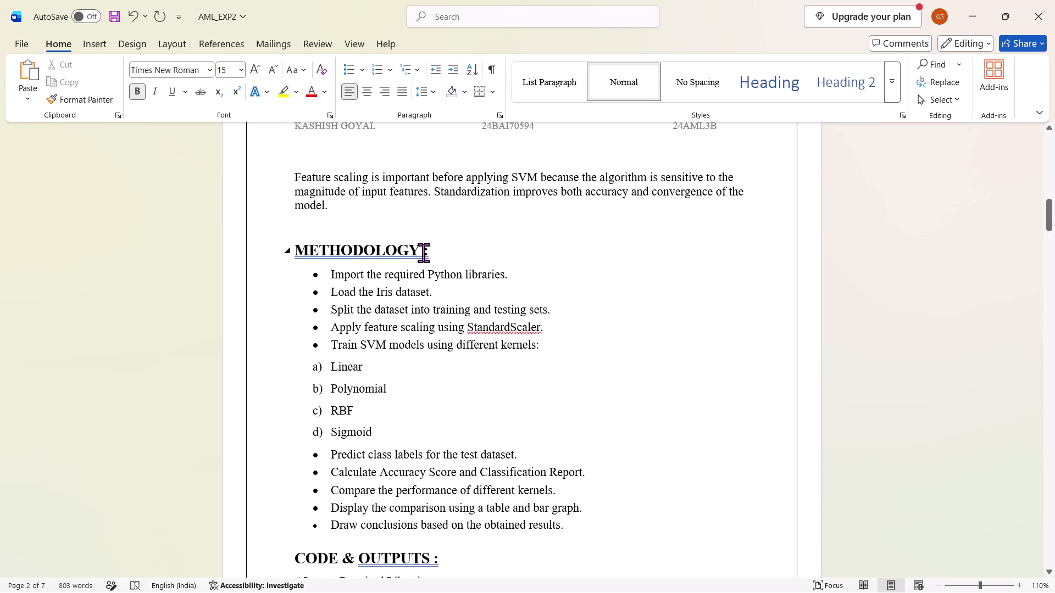
pyautogui.press('BackSpace')
pyautogui.scroll(-1, 423, 253)
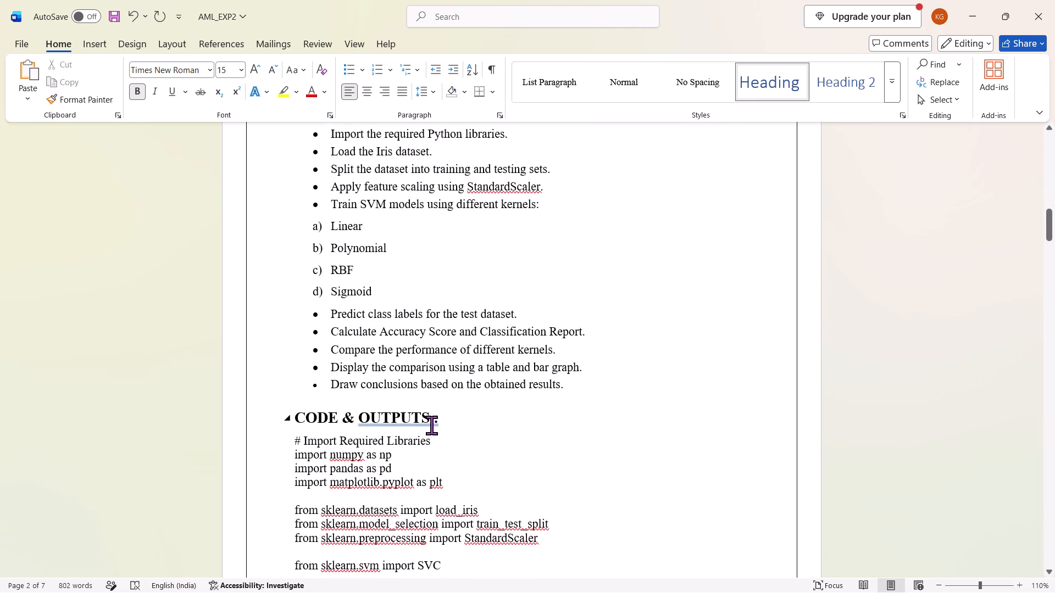
pyautogui.click(435, 421)
pyautogui.press('BackSpace')
# Delete all the old SVM code and output images between the CODE & OUTPUTS and RESULT headings.
pyautogui.moveTo(296, 444); pyautogui.dragTo(388, 592)
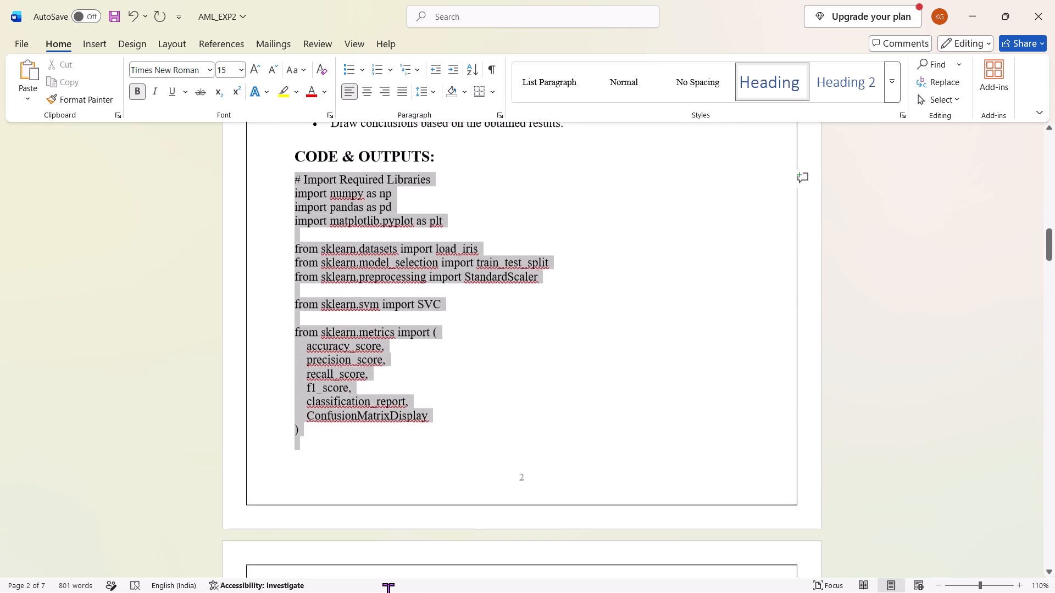
pyautogui.moveTo(388, 592); pyautogui.dragTo(391, 592)
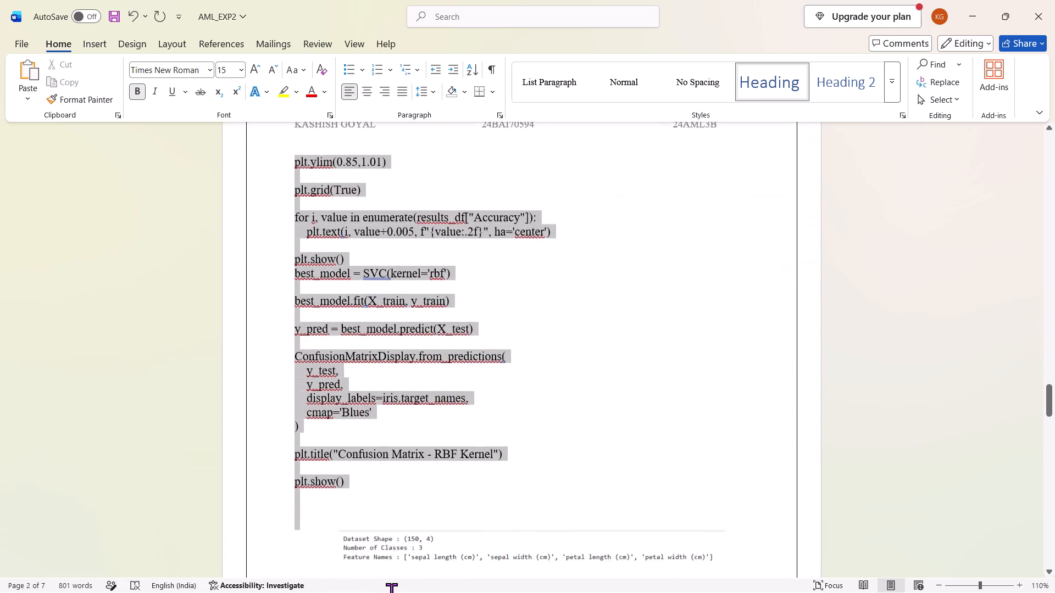
pyautogui.moveTo(391, 592); pyautogui.dragTo(562, 565)
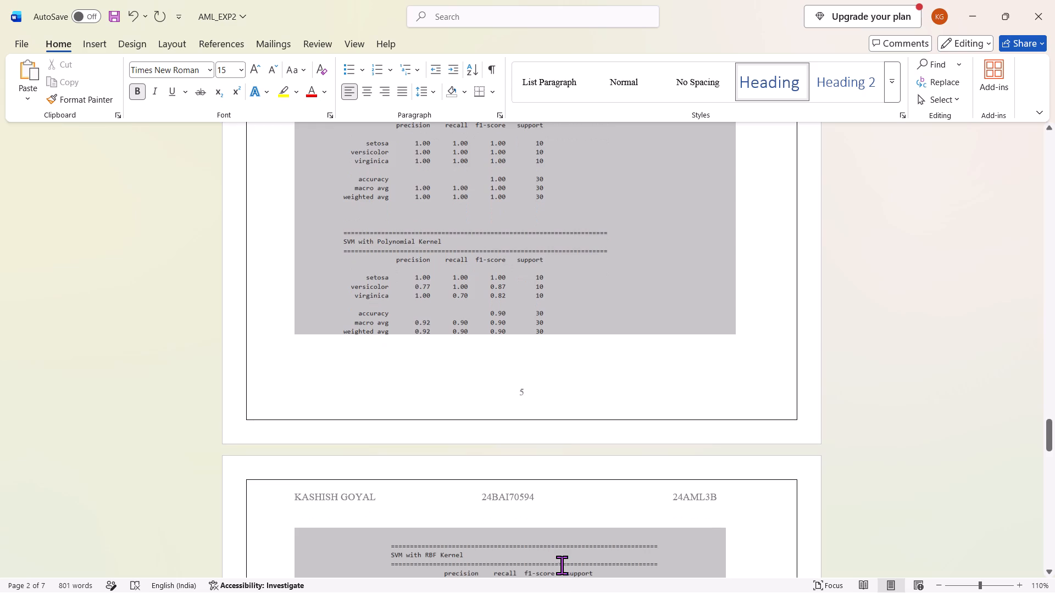
pyautogui.moveTo(562, 565); pyautogui.dragTo(559, 592)
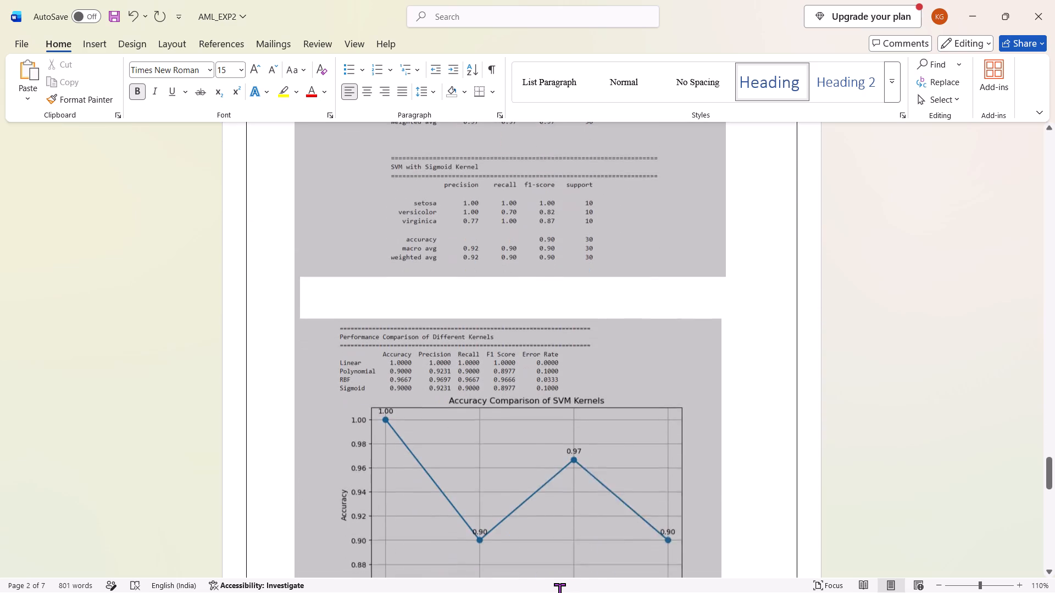
pyautogui.moveTo(559, 592); pyautogui.dragTo(556, 592)
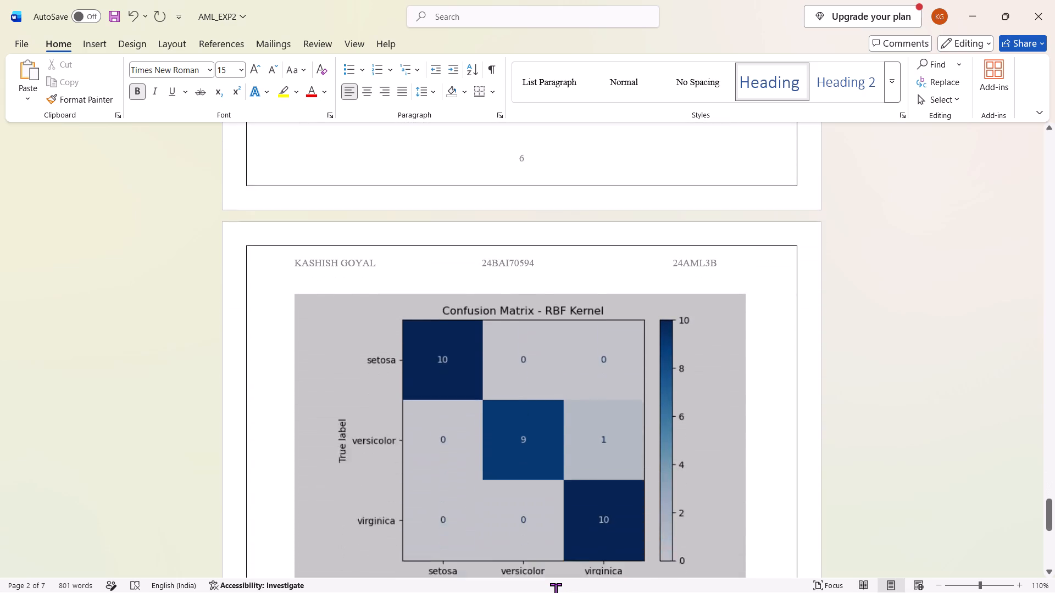
pyautogui.moveTo(556, 592); pyautogui.dragTo(674, 326)
pyautogui.press('BackSpace')
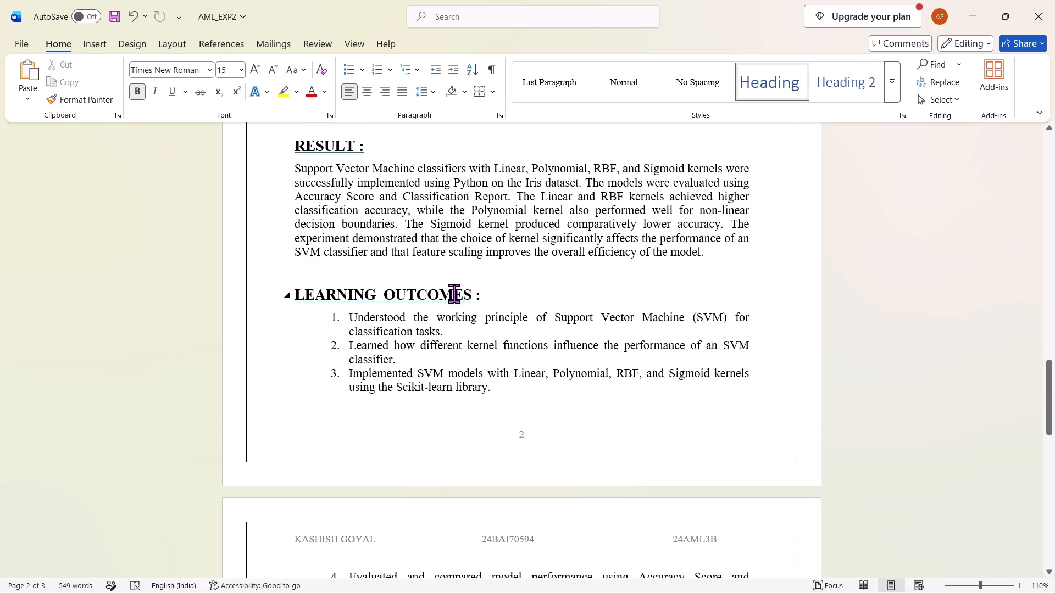
# Remove the extra spaces in the LEARNING OUTCOMES heading and the space before the colon in the RESULT heading.
pyautogui.click(385, 292)
pyautogui.press('BackSpace')
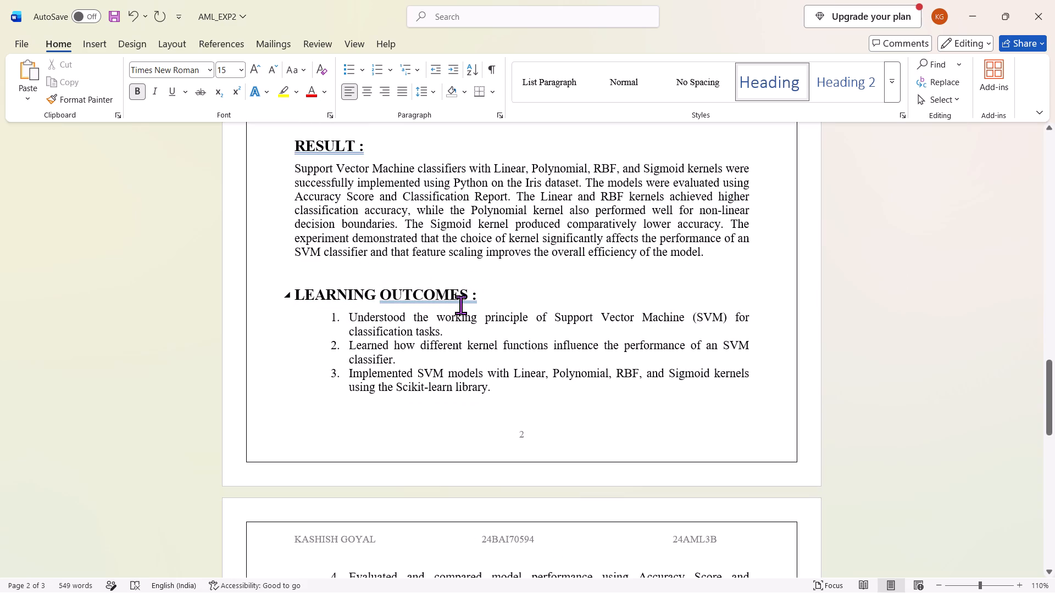
pyautogui.click(473, 298)
pyautogui.press('BackSpace')
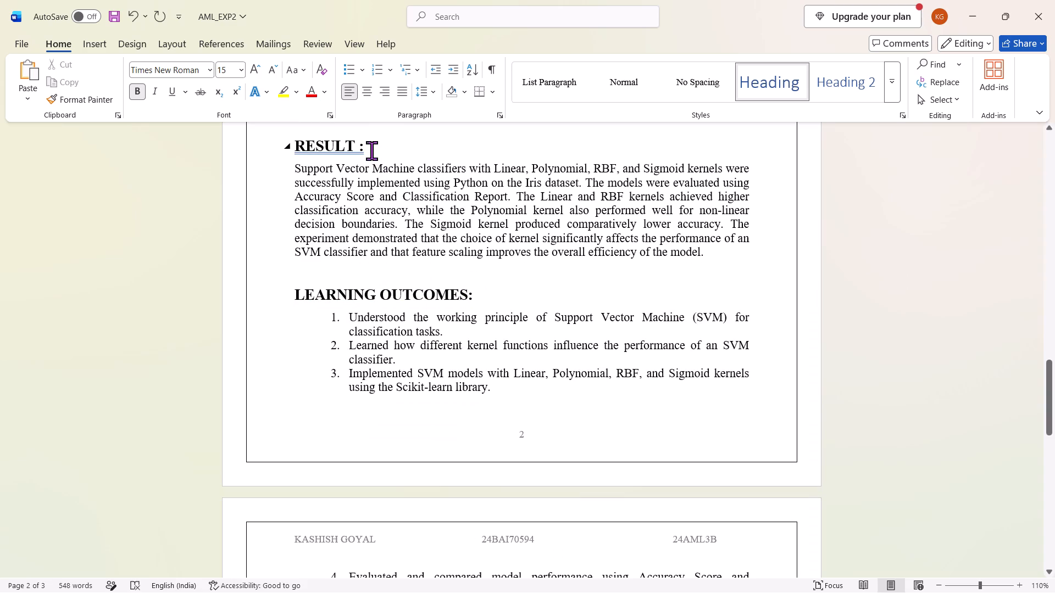
pyautogui.click(359, 144)
pyautogui.press('BackSpace')
pyautogui.scroll(2, 414, 284)
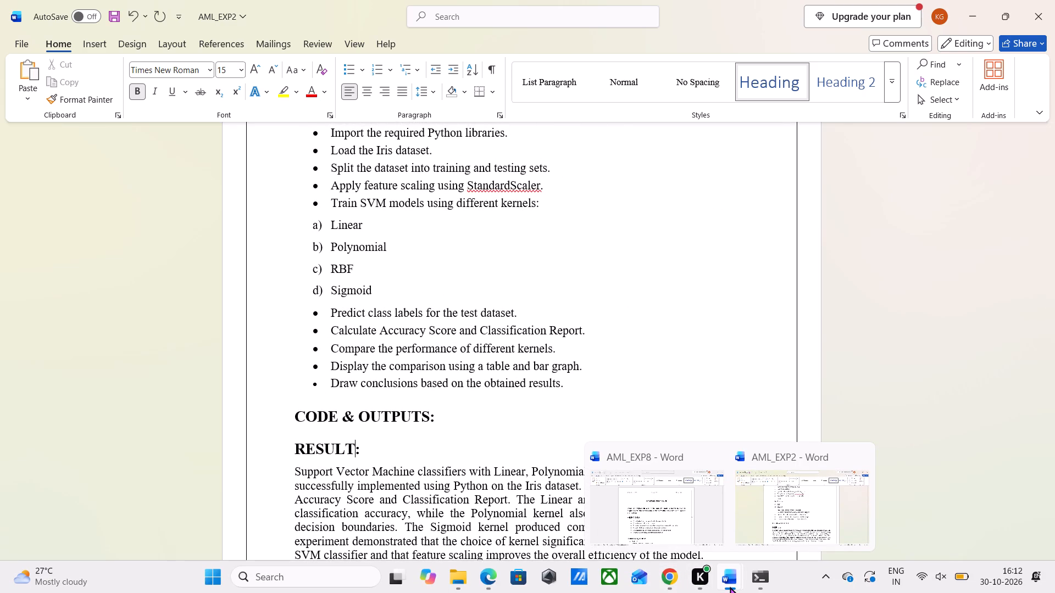
pyautogui.click(662, 575)
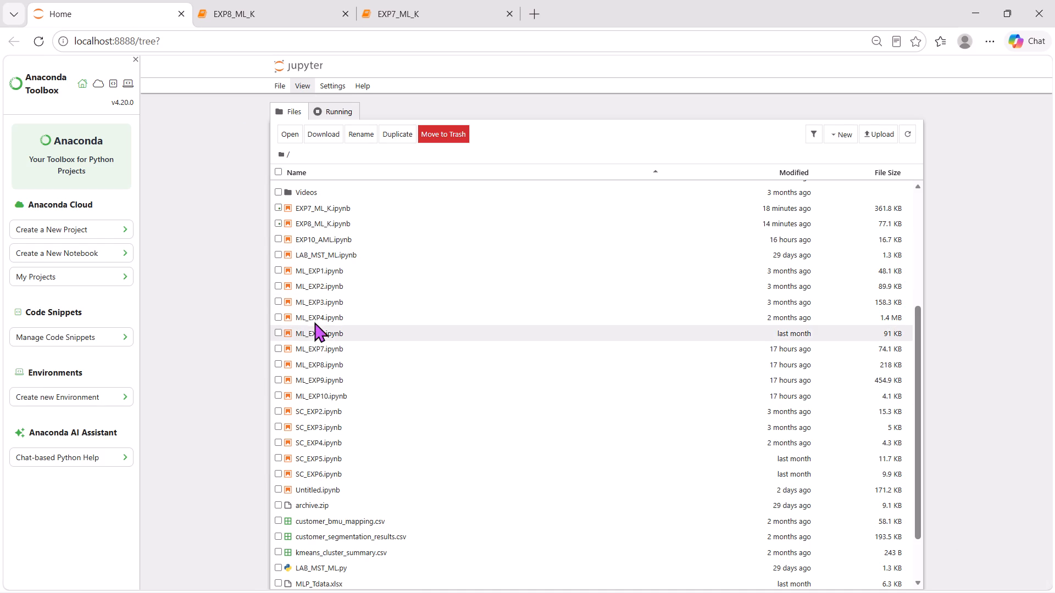
pyautogui.click(334, 349)
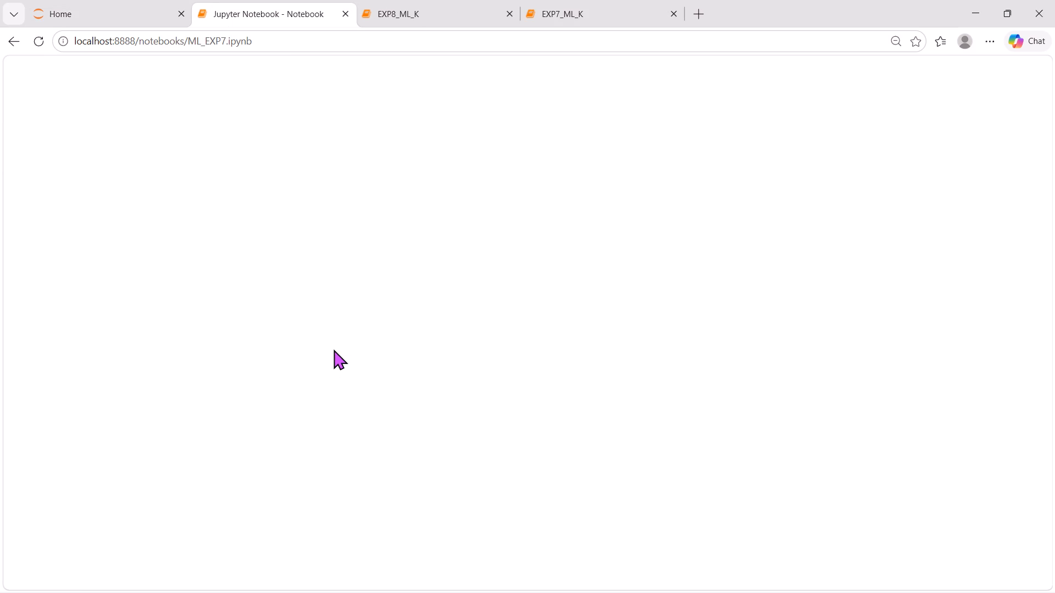
pyautogui.scroll(-4, 509, 400)
# Close the EXP8_ML_K and EXP7_ML_K notebooks in Edge.
pyautogui.click(509, 16)
pyautogui.click(509, 16)
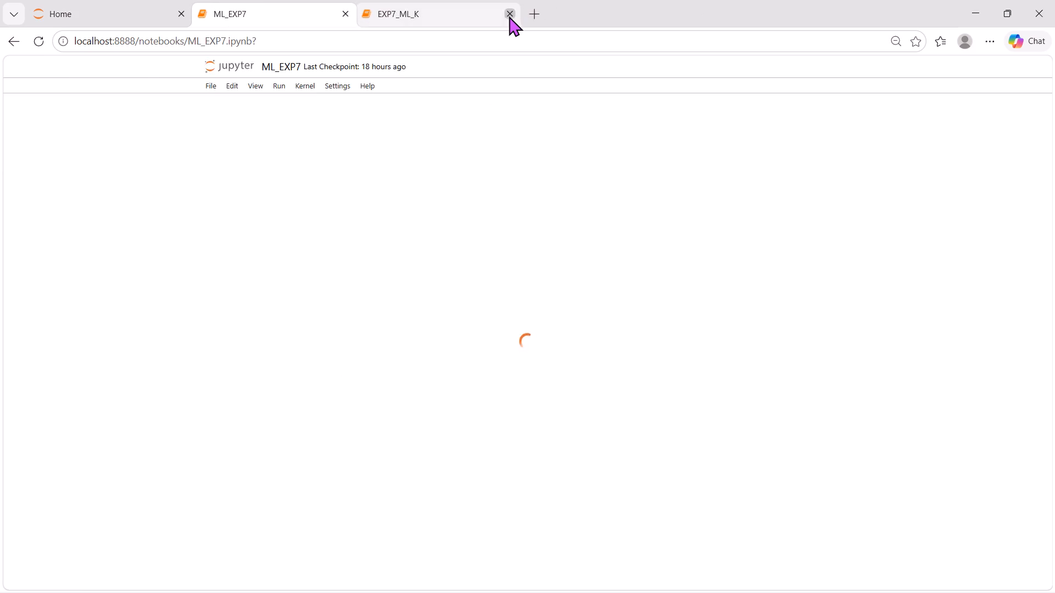
# Copy all the Federated Learning code from the first cell of ML_EXP7.
pyautogui.click(507, 315)
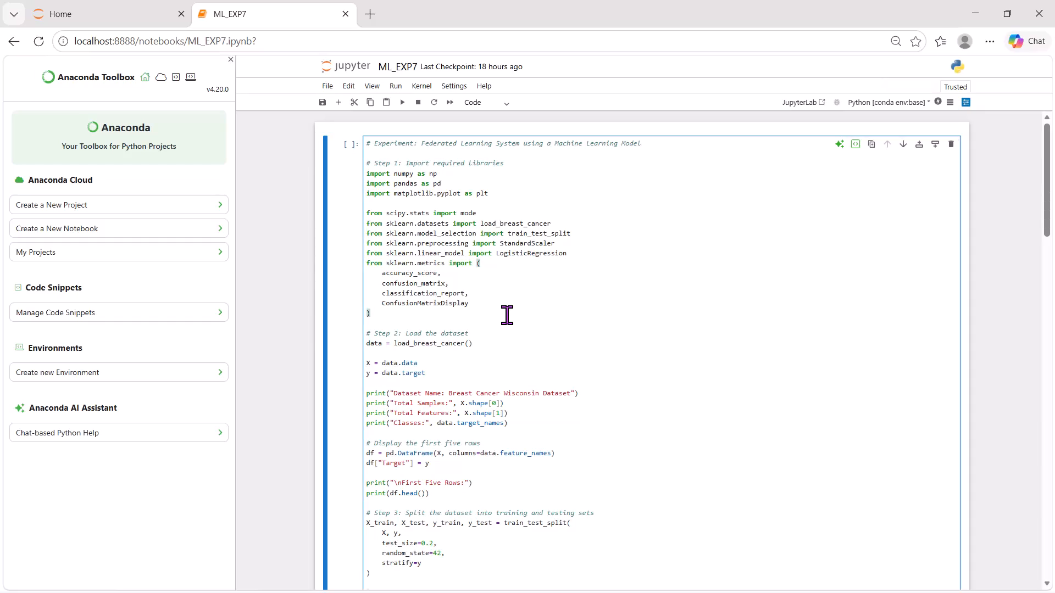
pyautogui.hotkey('ctrl', 'a')
pyautogui.hotkey('ctrl', 'c')
pyautogui.click(507, 315)
# Show the ML_EXP7 cell output at full length without its scrolling frame, down to the accuracy comparison chart.
pyautogui.scroll(-4, 507, 315)
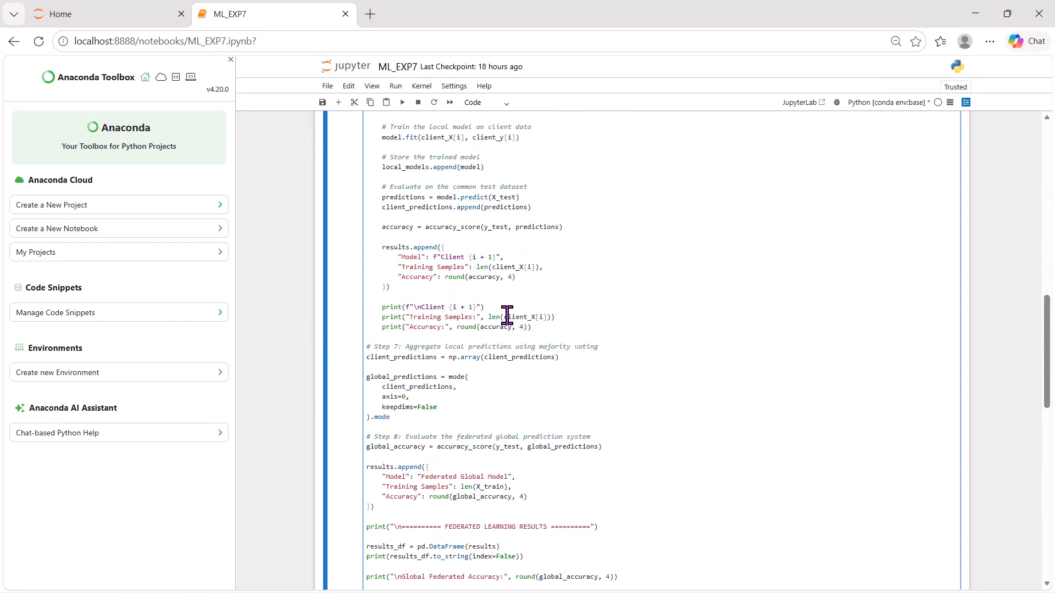
pyautogui.scroll(-7, 507, 315)
pyautogui.rightClick(668, 358)
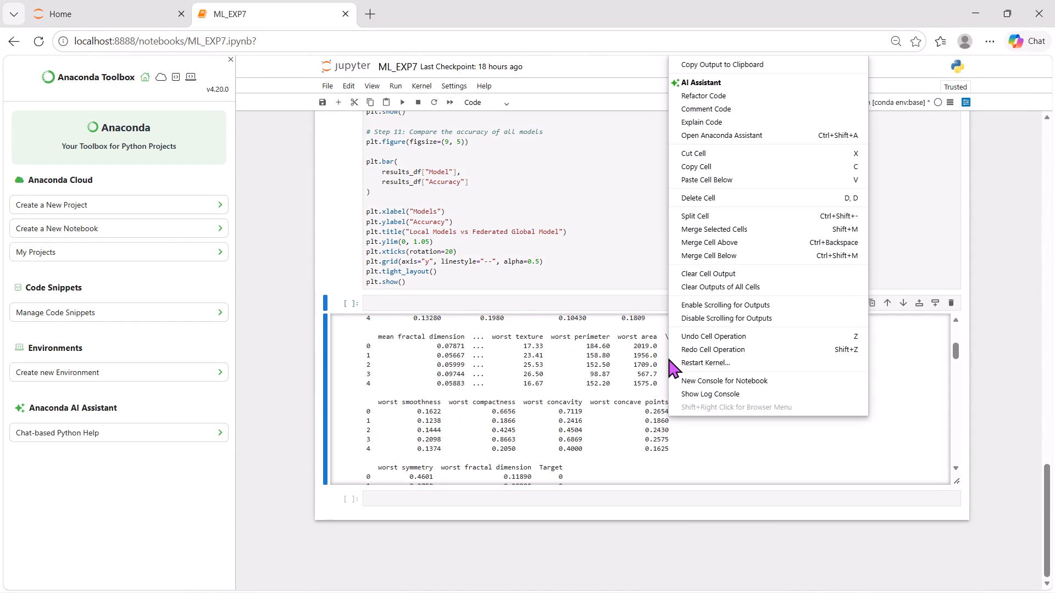
pyautogui.click(710, 212)
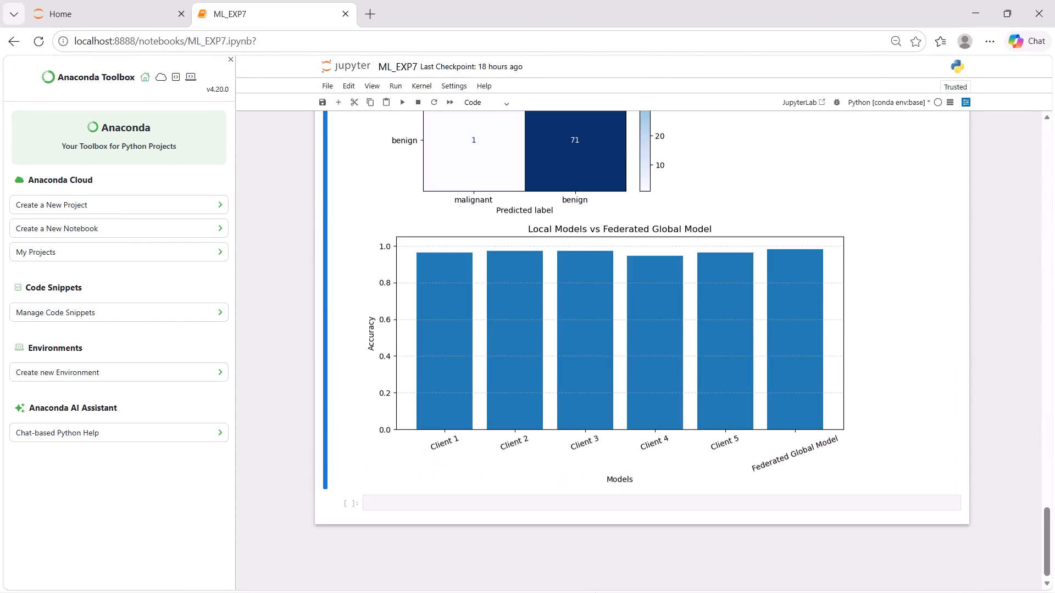
# Switch to AML_EXP2 in Word and paste the copied Federated Learning code on a new line under CODE & OUTPUTS.
pyautogui.click(724, 584)
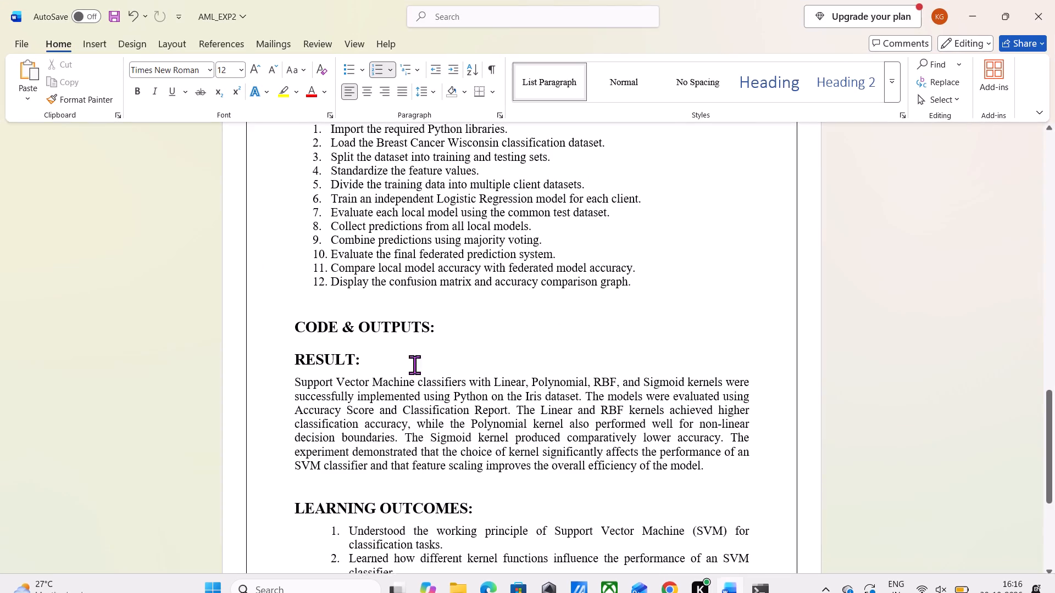
pyautogui.click(451, 339)
pyautogui.press('Return')
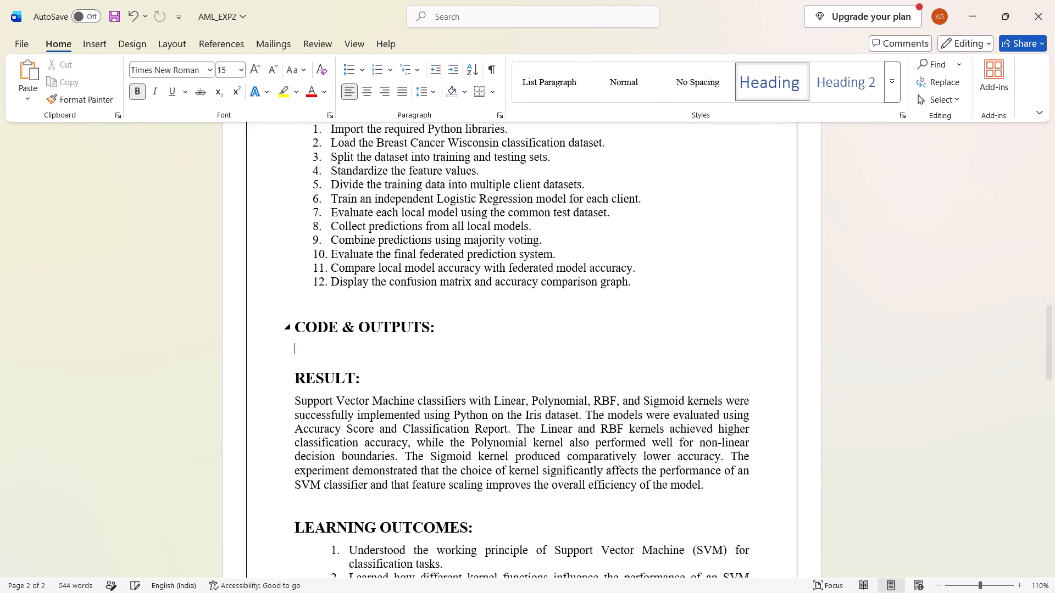
pyautogui.hotkey('ctrl', 'v')
# Delete the experiment title comment and the blank line after it, so the pasted code starts at "# Step 1: Import required libraries".
pyautogui.scroll(5, 451, 339)
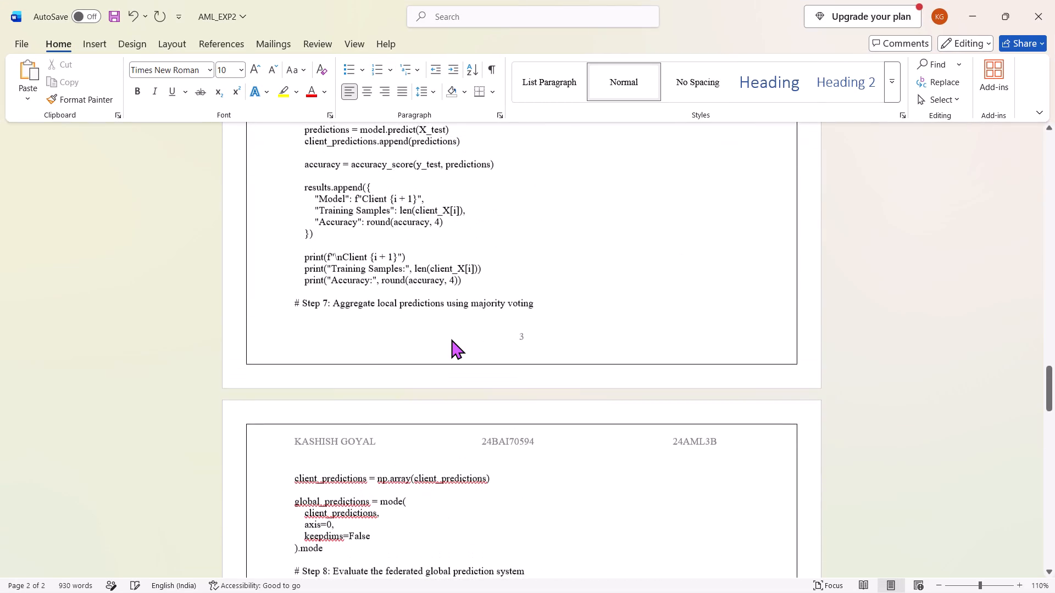
pyautogui.scroll(8, 451, 339)
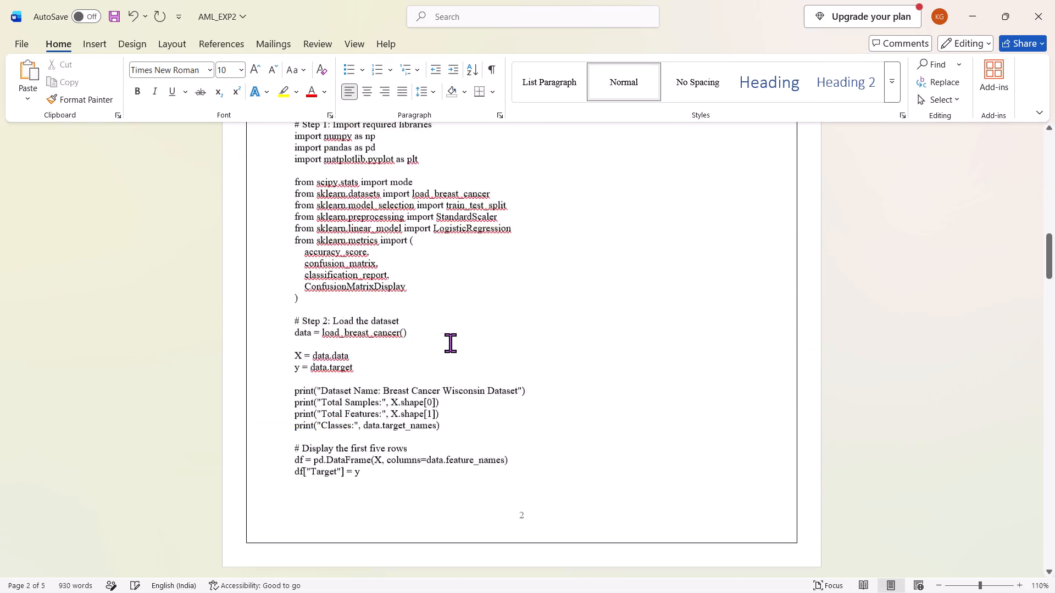
pyautogui.moveTo(615, 457); pyautogui.dragTo(263, 456)
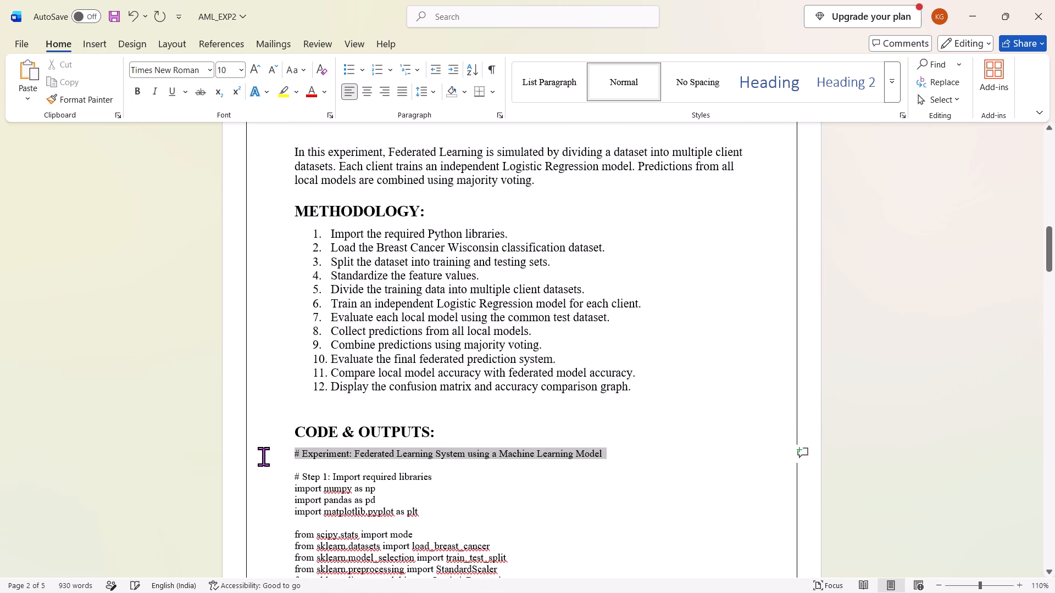
pyautogui.moveTo(263, 456); pyautogui.dragTo(258, 457)
pyautogui.press('BackSpace')
pyautogui.press('BackSpace')
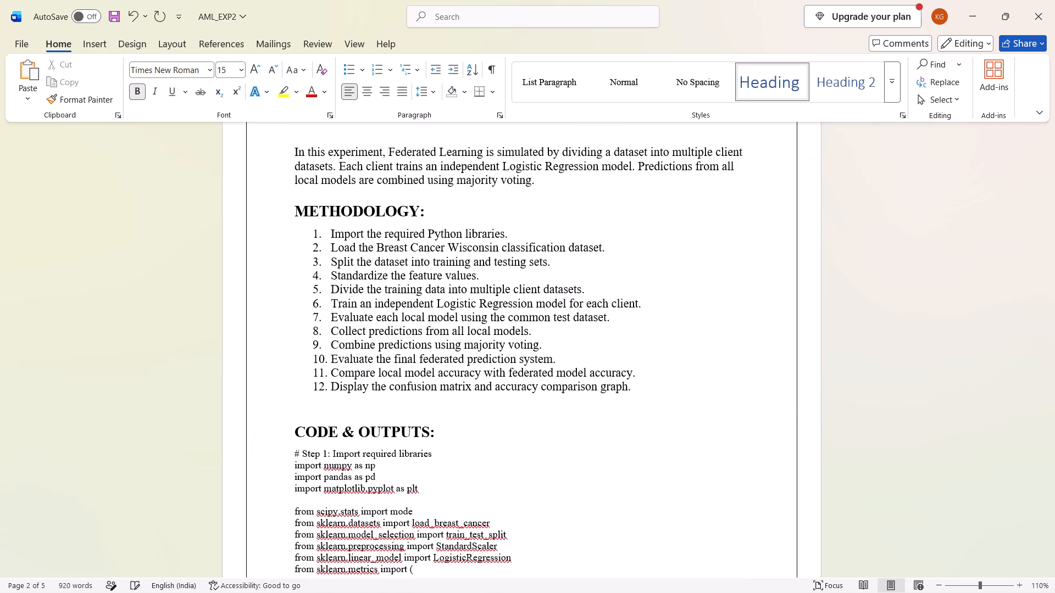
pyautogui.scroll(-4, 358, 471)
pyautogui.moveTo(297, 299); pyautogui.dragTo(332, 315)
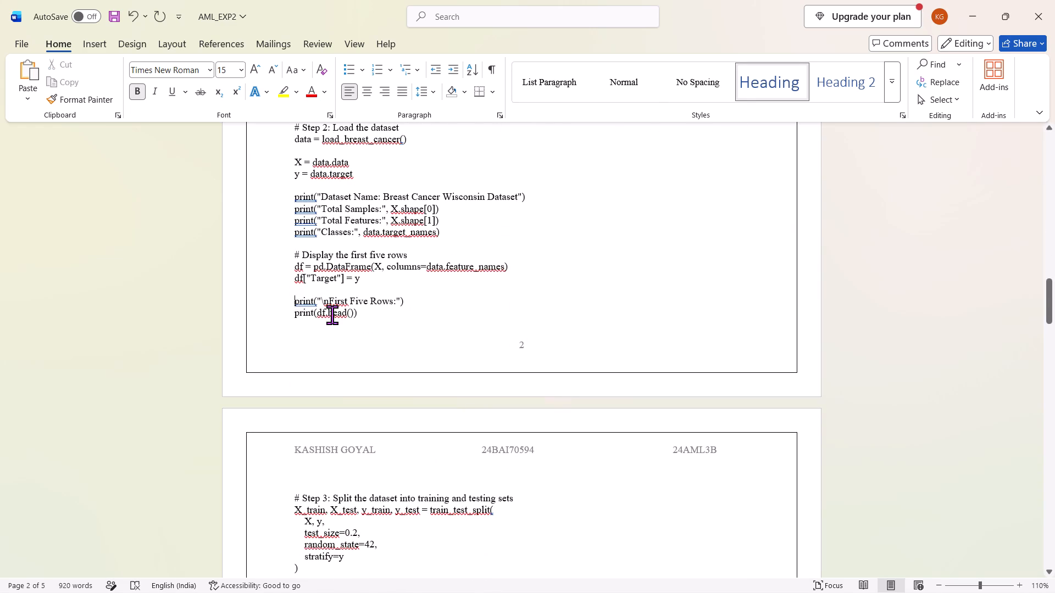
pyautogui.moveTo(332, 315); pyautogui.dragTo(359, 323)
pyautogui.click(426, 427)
# Set the font size of all the pasted code, from the Step 1 comment to the final plt.show(), to 12.
pyautogui.scroll(3, 426, 427)
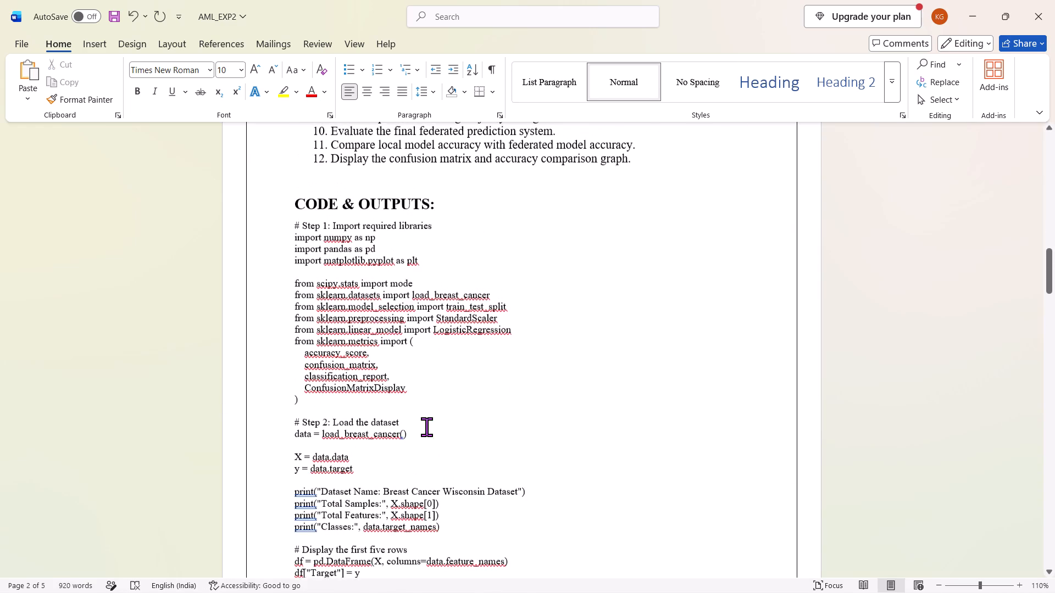
pyautogui.moveTo(293, 233); pyautogui.dragTo(550, 592)
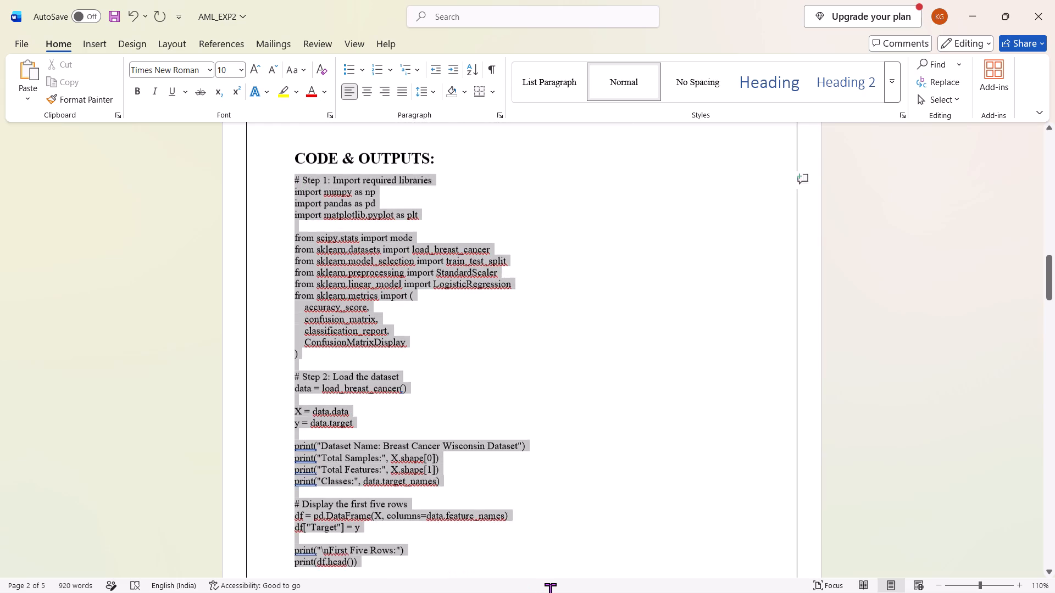
pyautogui.moveTo(550, 592); pyautogui.dragTo(551, 592)
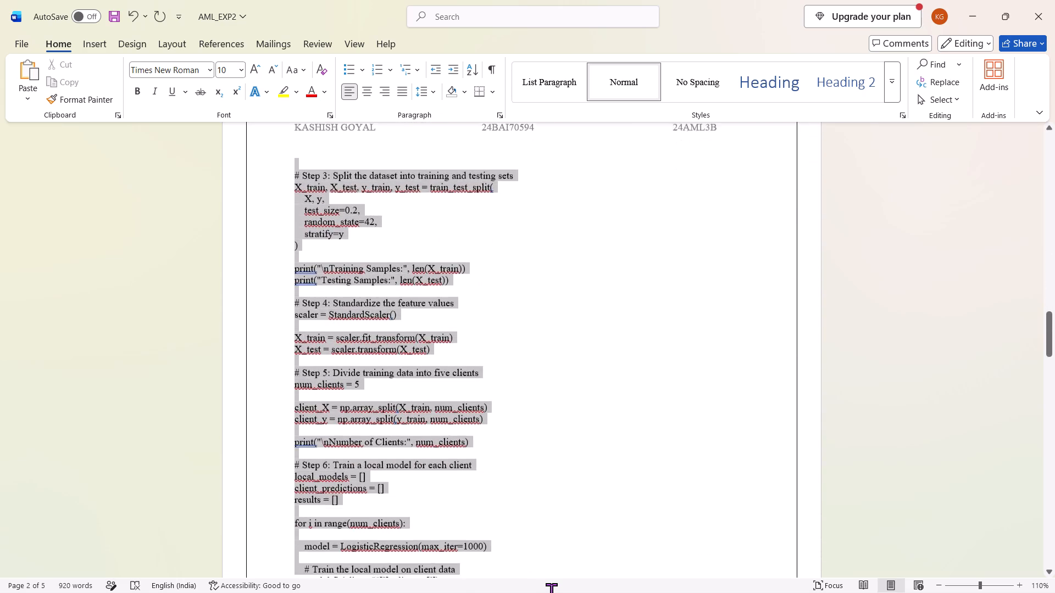
pyautogui.moveTo(551, 592); pyautogui.dragTo(551, 592)
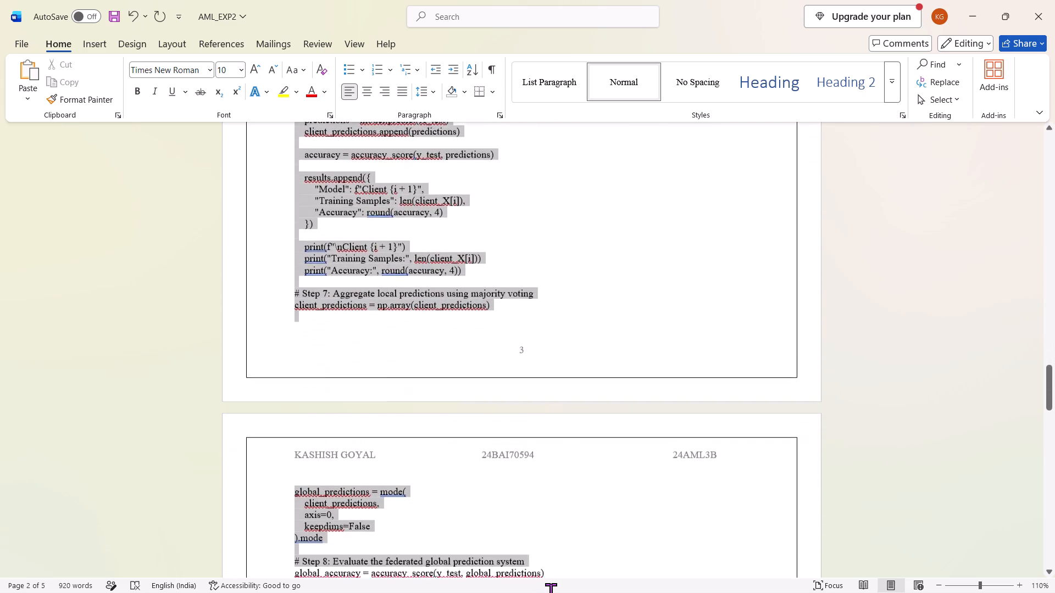
pyautogui.moveTo(551, 592); pyautogui.dragTo(550, 592)
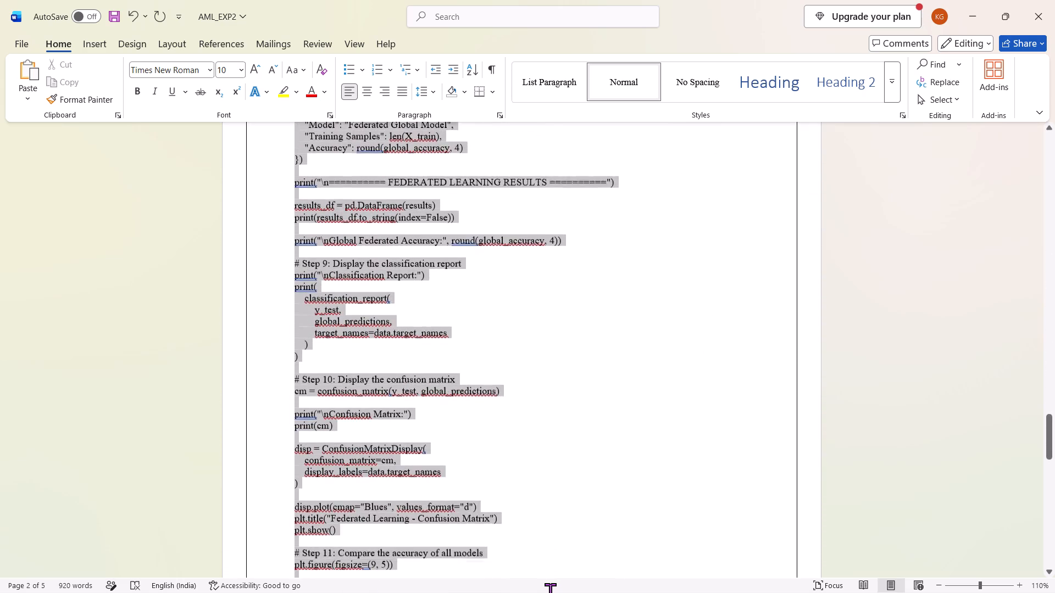
pyautogui.moveTo(550, 592); pyautogui.dragTo(480, 410)
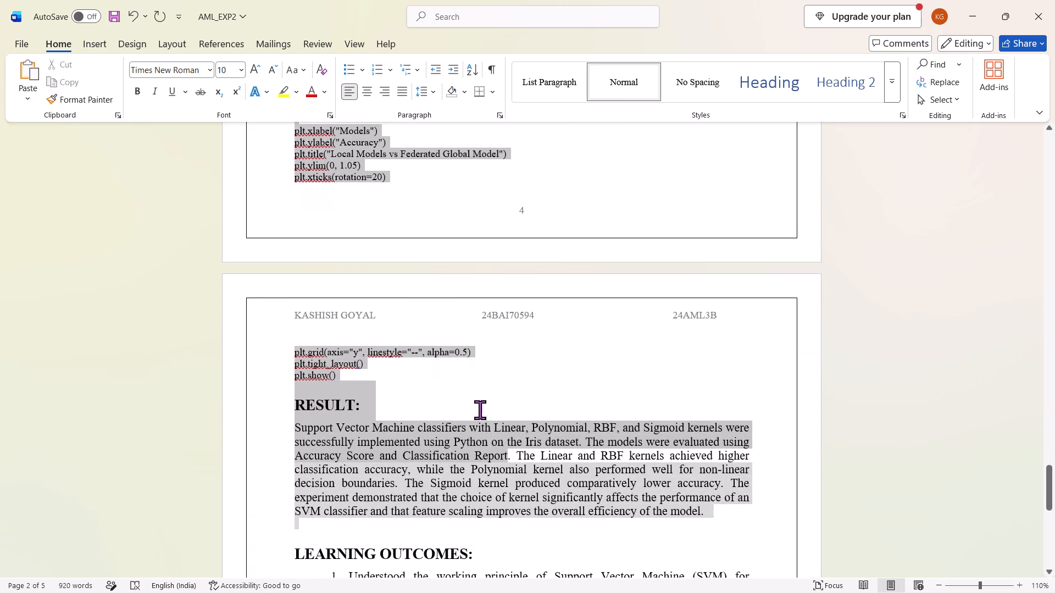
pyautogui.moveTo(480, 410); pyautogui.dragTo(364, 370)
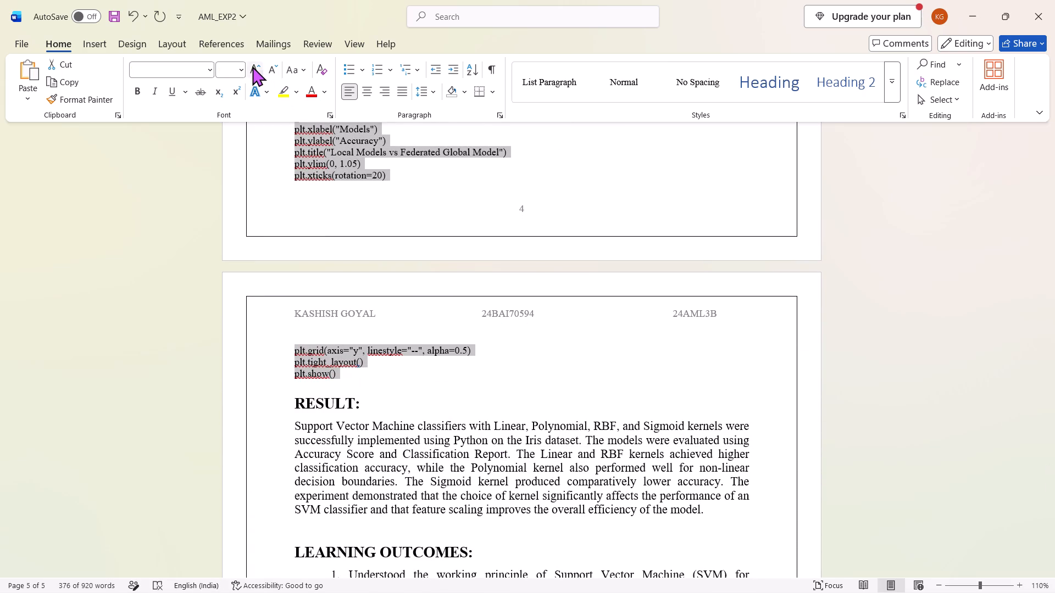
pyautogui.click(252, 66)
pyautogui.click(228, 70)
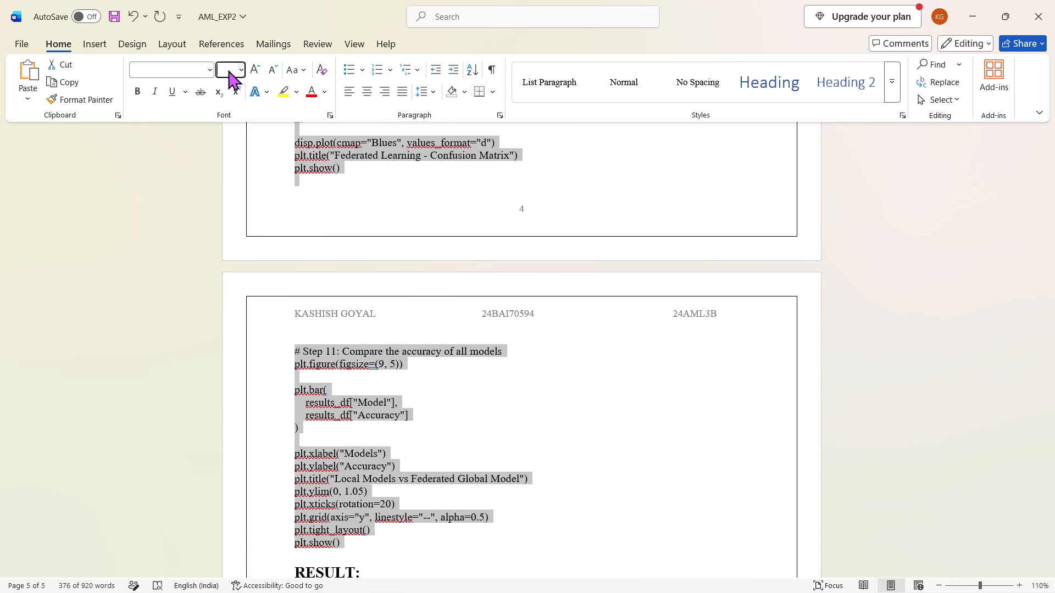
pyautogui.write('12')
pyautogui.press('Return')
pyautogui.click(435, 390)
# Add two new lines after the final plt.show(), above the RESULT heading.
pyautogui.scroll(-3, 435, 390)
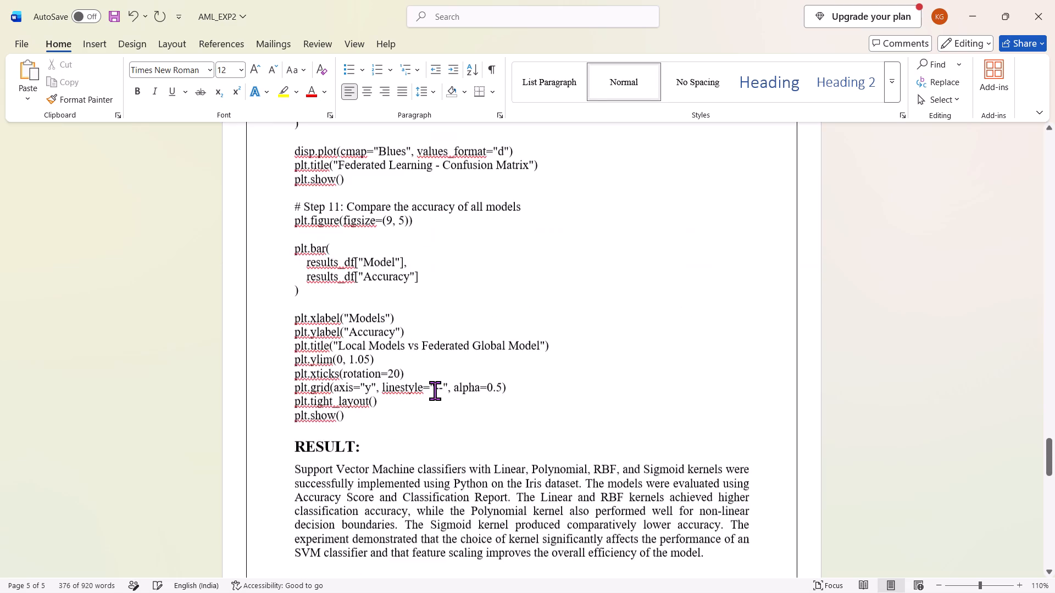
pyautogui.scroll(-1, 435, 390)
pyautogui.click(368, 181)
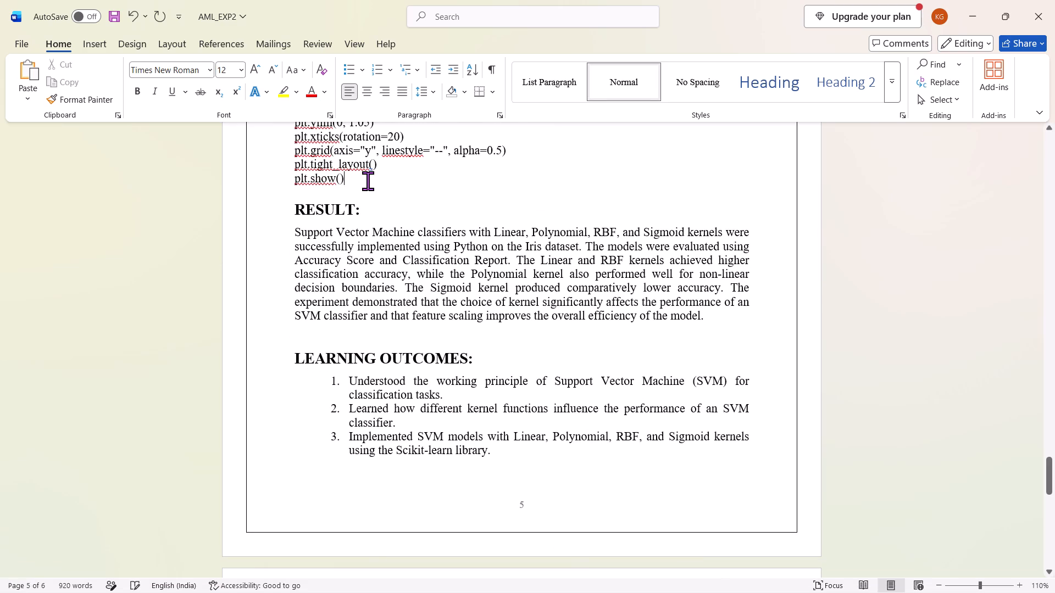
pyautogui.press('Return')
pyautogui.press('Return')
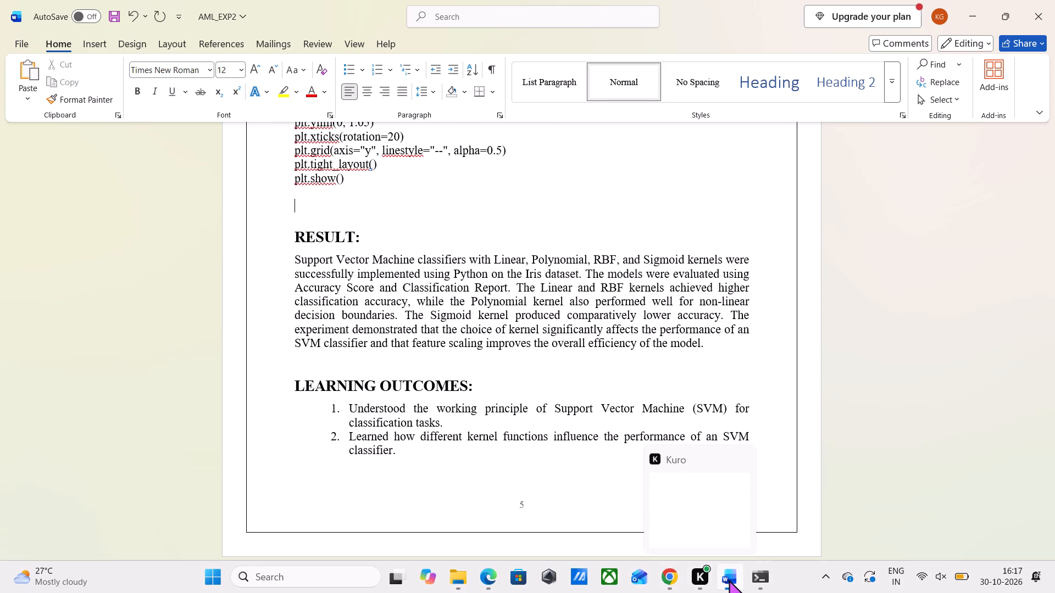
# Switch to ML_EXP7 in Edge and snip the output from the dataset name through the worst concave points table.
pyautogui.click(729, 579)
pyautogui.scroll(3, 582, 413)
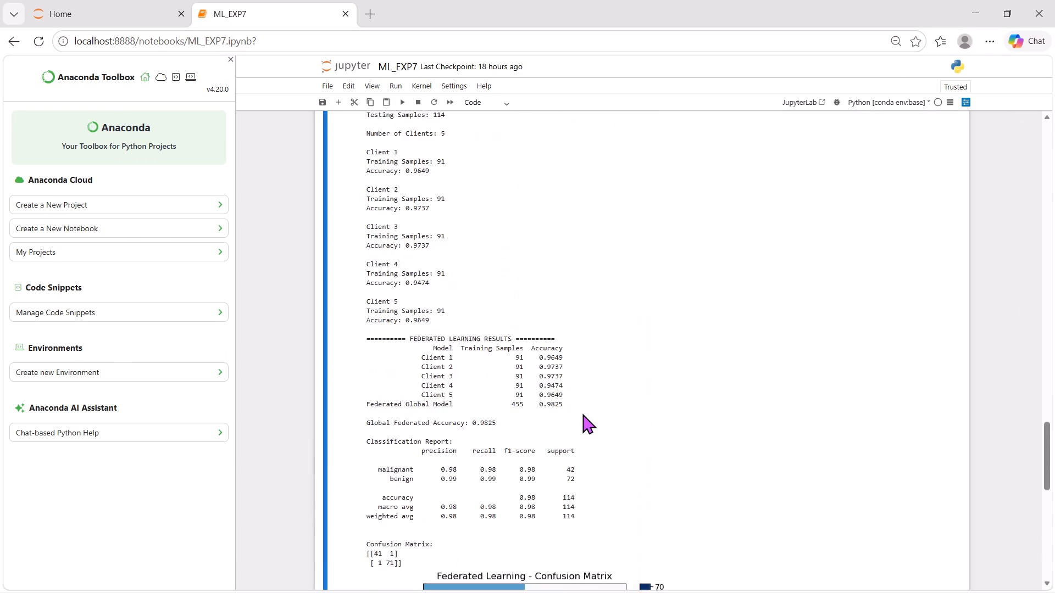
pyautogui.scroll(2, 582, 413)
pyautogui.scroll(-4, 582, 413)
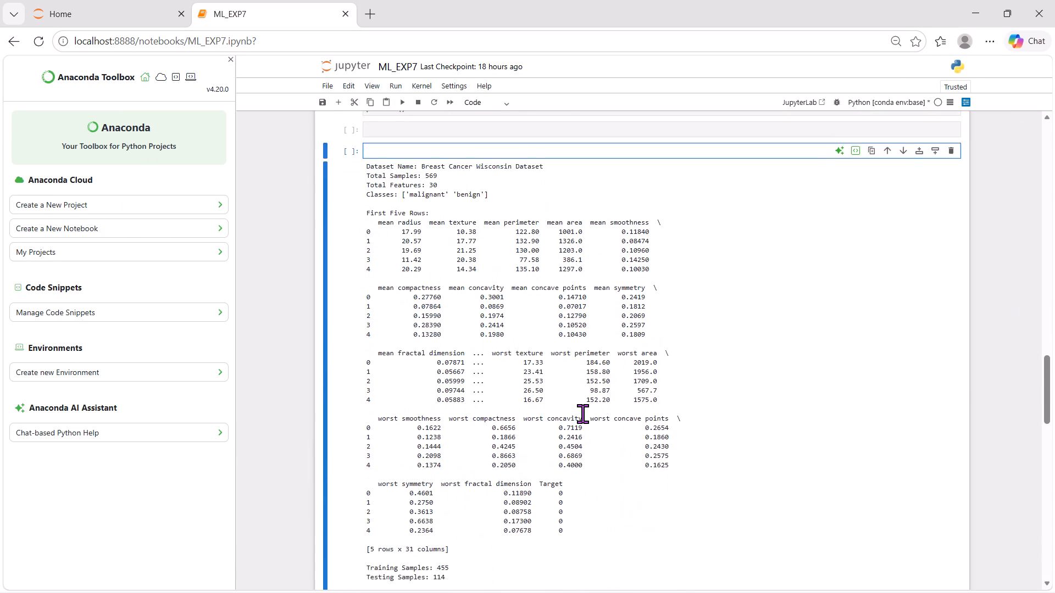
pyautogui.scroll(-1, 582, 413)
pyautogui.press('shift+super+s')
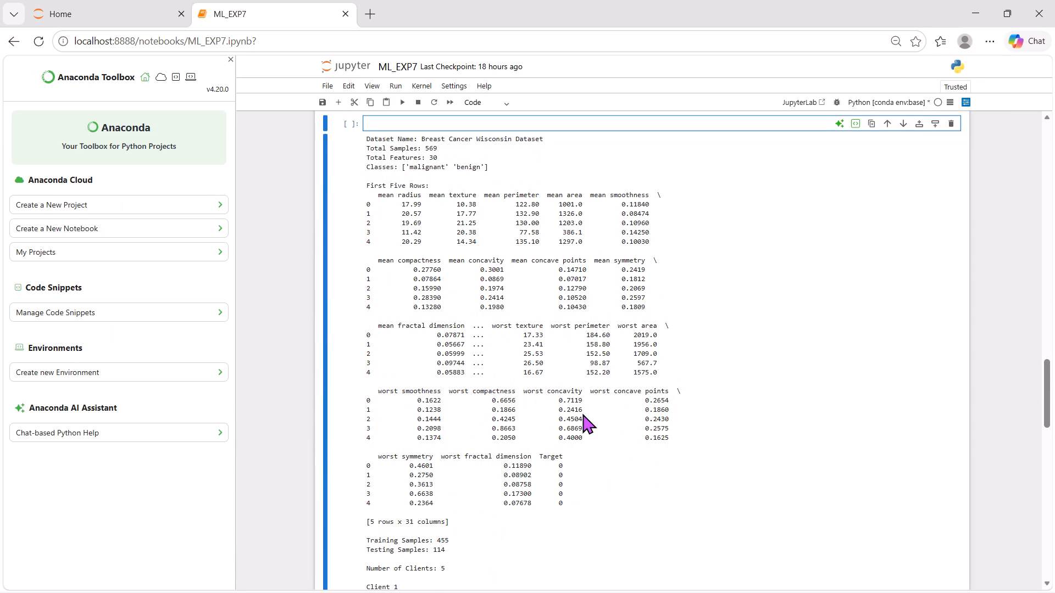
pyautogui.moveTo(330, 132); pyautogui.dragTo(750, 442)
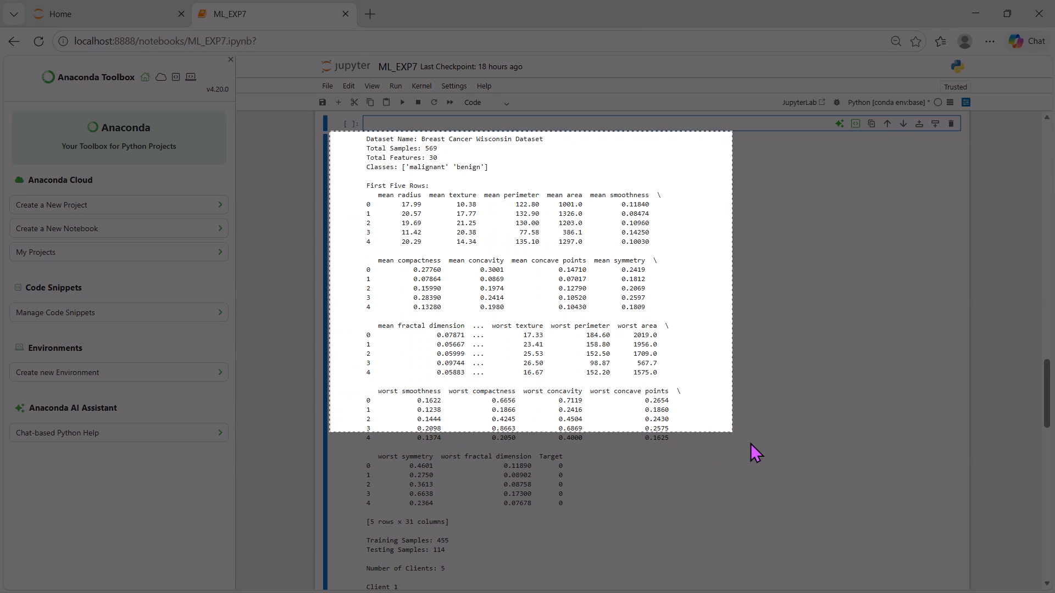
pyautogui.moveTo(750, 442); pyautogui.dragTo(759, 447)
# Paste the snip into AML_EXP2 below the code and shrink it to about three quarters of the text width.
pyautogui.click(733, 575)
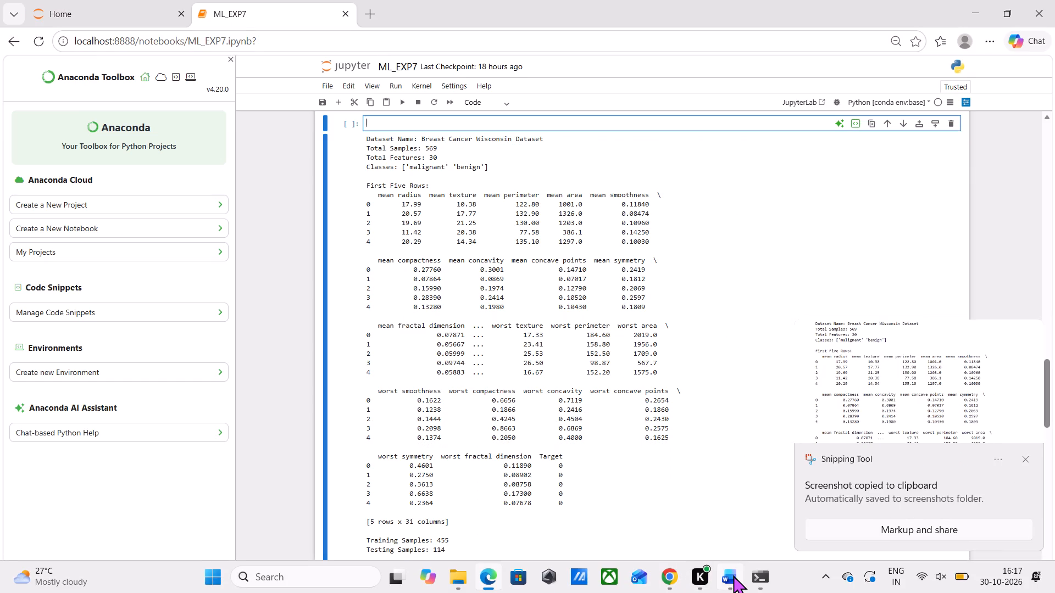
pyautogui.hotkey('ctrl', 'v')
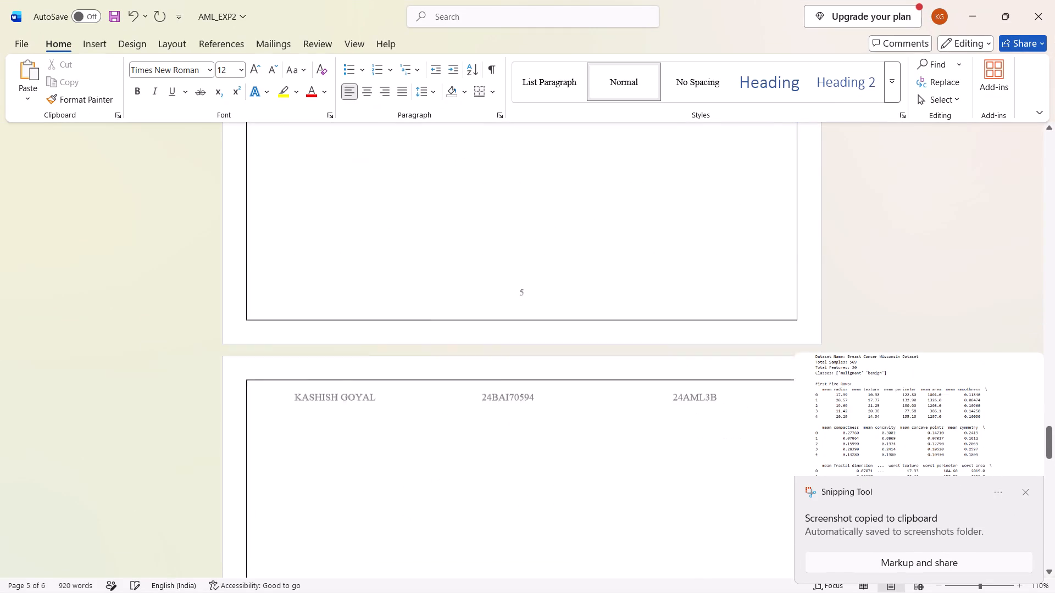
pyautogui.click(578, 412)
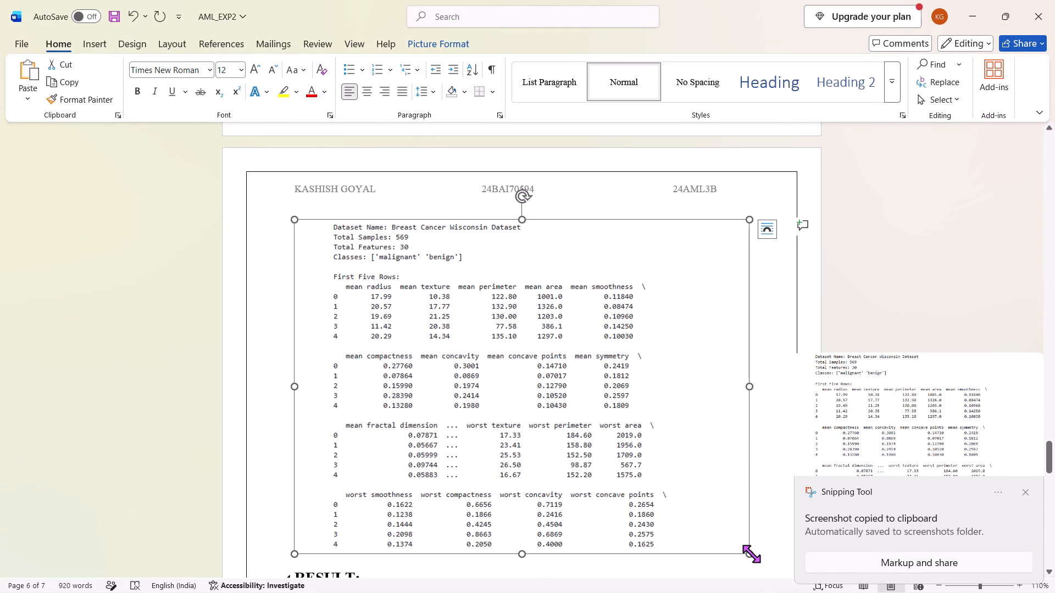
pyautogui.moveTo(751, 553); pyautogui.dragTo(692, 499)
pyautogui.moveTo(692, 512); pyautogui.dragTo(654, 482)
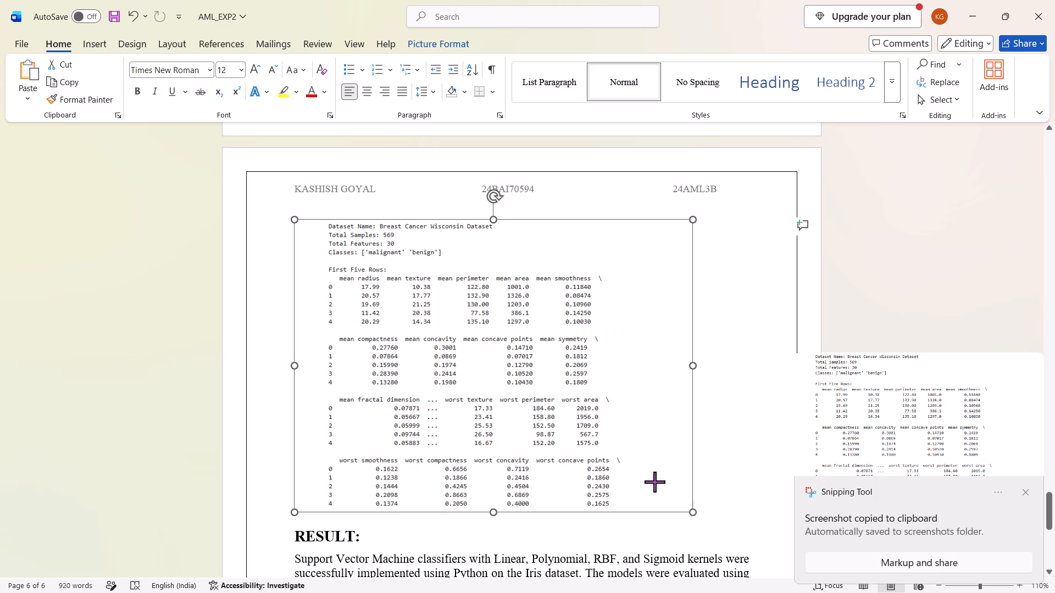
pyautogui.moveTo(654, 482); pyautogui.dragTo(632, 466)
pyautogui.scroll(1, 657, 484)
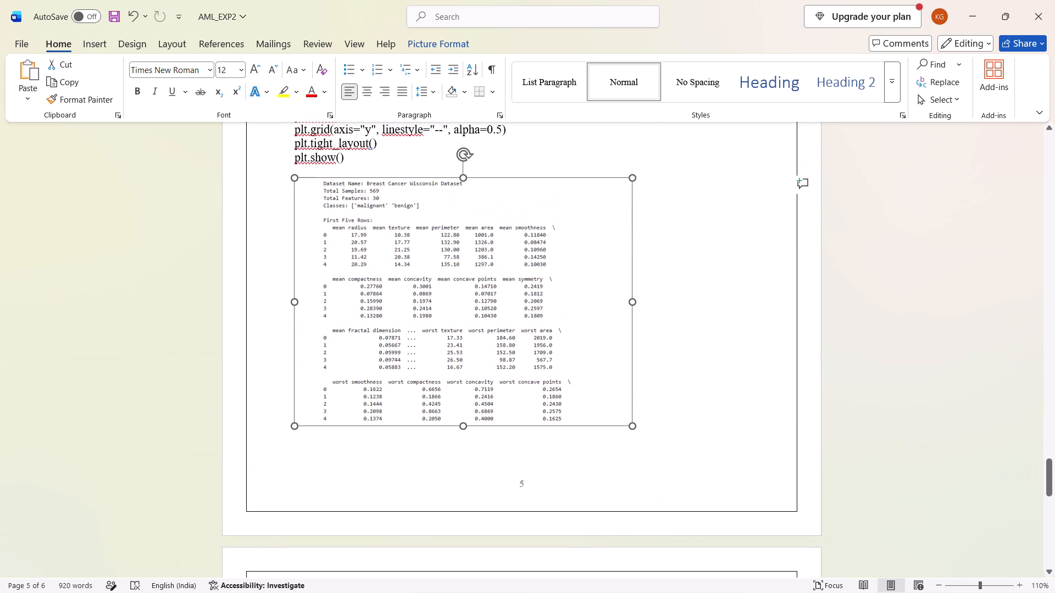
pyautogui.click(546, 399)
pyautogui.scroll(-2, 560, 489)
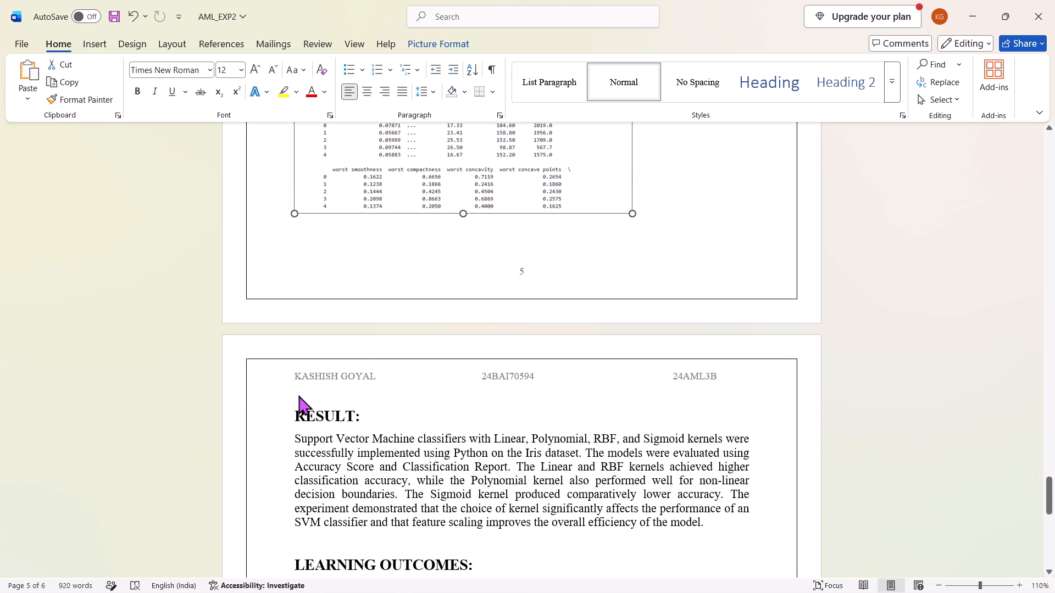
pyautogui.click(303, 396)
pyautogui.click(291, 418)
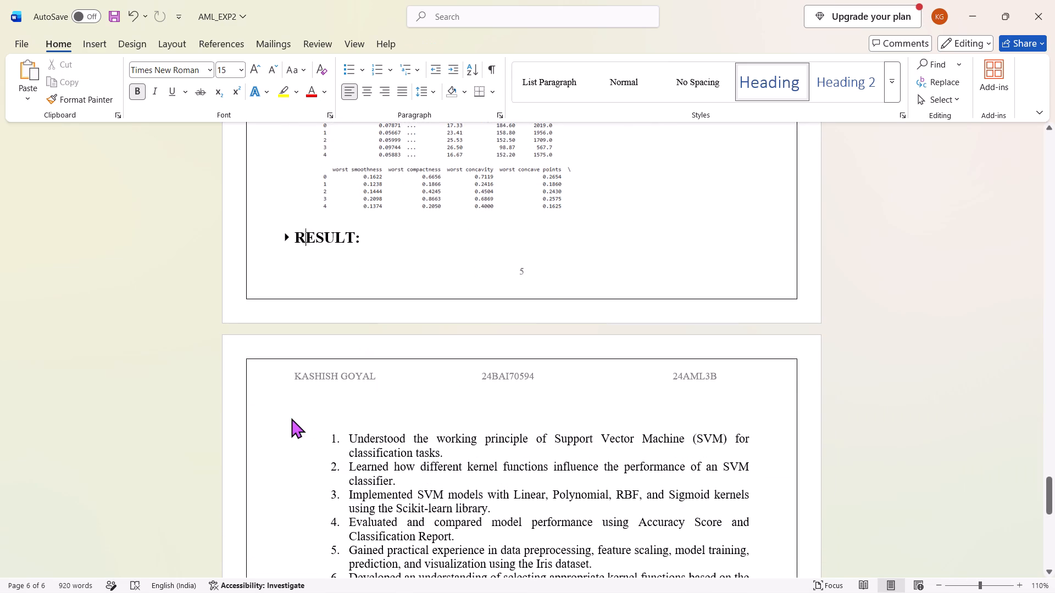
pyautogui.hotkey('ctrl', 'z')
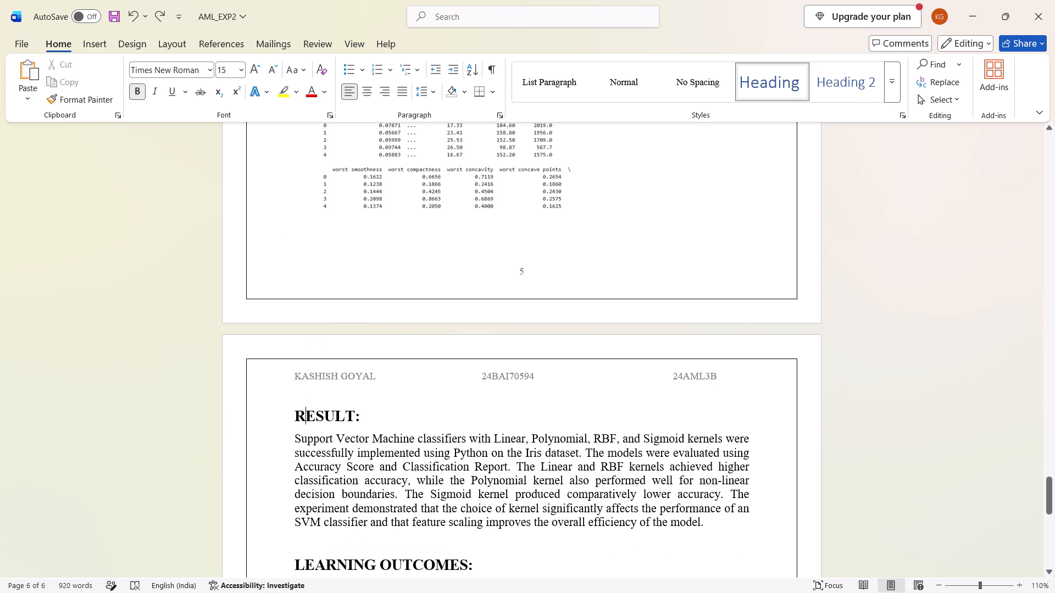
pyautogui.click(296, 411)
# Insert nine blank lines between the output picture and the RESULT heading, and place the cursor at the top of page 6.
pyautogui.click(575, 251)
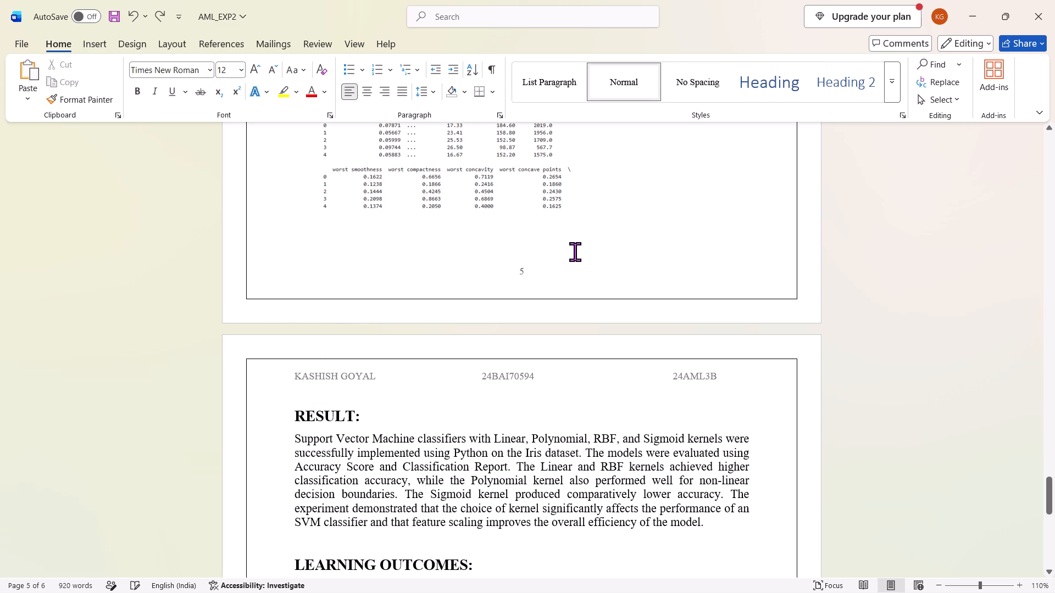
pyautogui.press('Return')
pyautogui.press('Return')
pyautogui.press('Return')
pyautogui.press('Return')
pyautogui.press('Return')
pyautogui.press('Return')
pyautogui.press('Return')
pyautogui.press('Return')
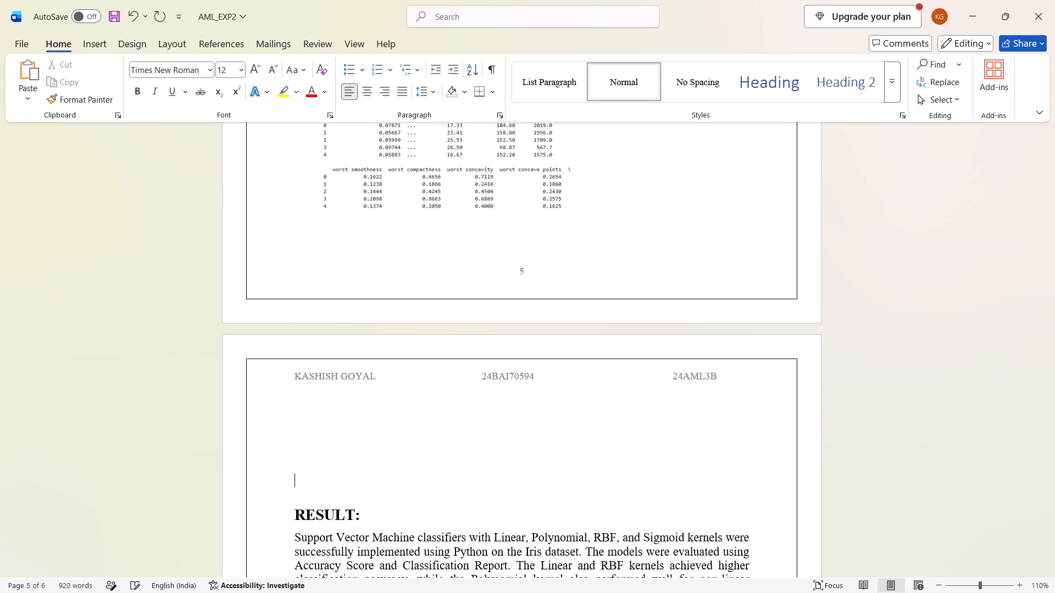
pyautogui.press('Return')
pyautogui.click(300, 405)
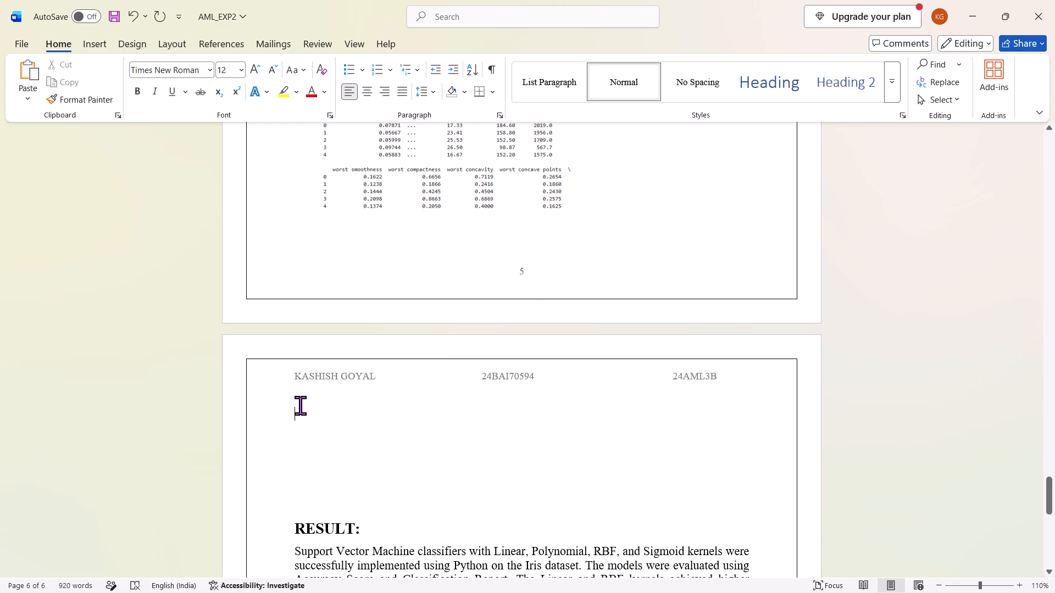
# Switch to ML_EXP7 in Edge and snip the output from the "[5 rows x 31 columns]" line through the classification report.
pyautogui.click(731, 580)
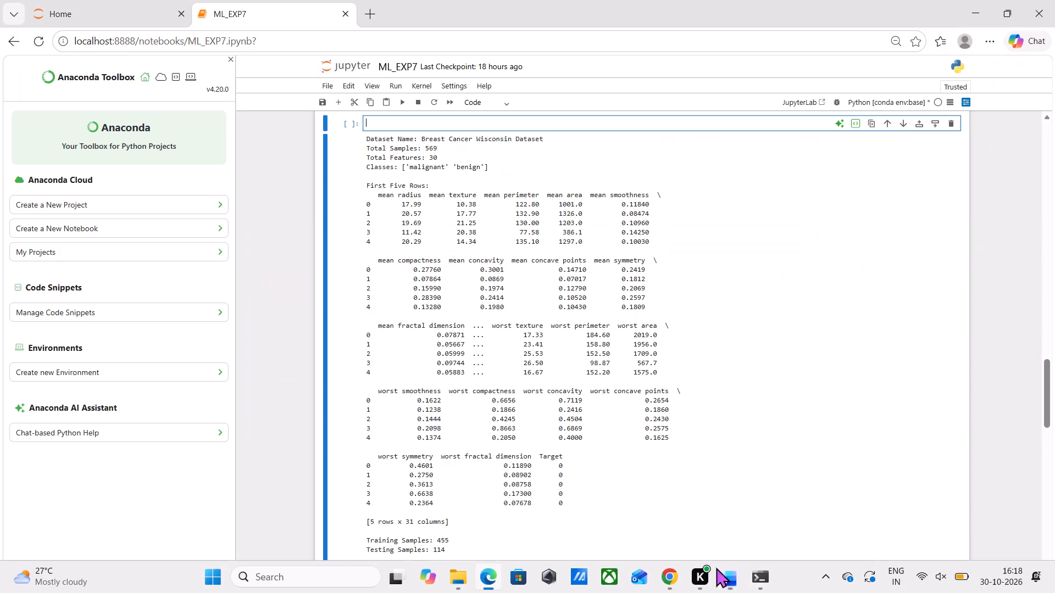
pyautogui.scroll(-5, 607, 434)
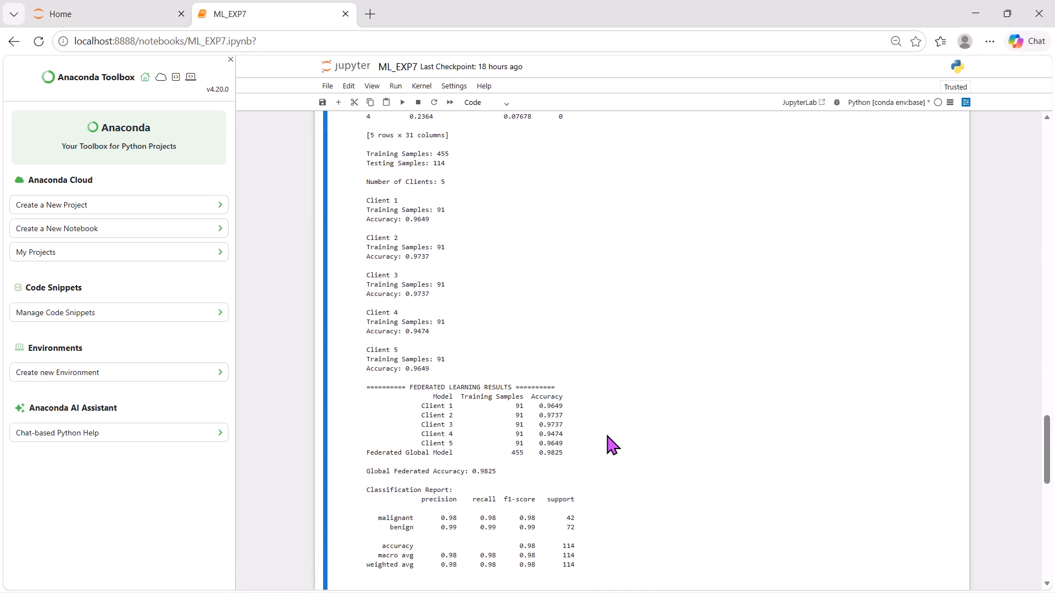
pyautogui.scroll(-1, 607, 434)
pyautogui.scroll(3, 607, 434)
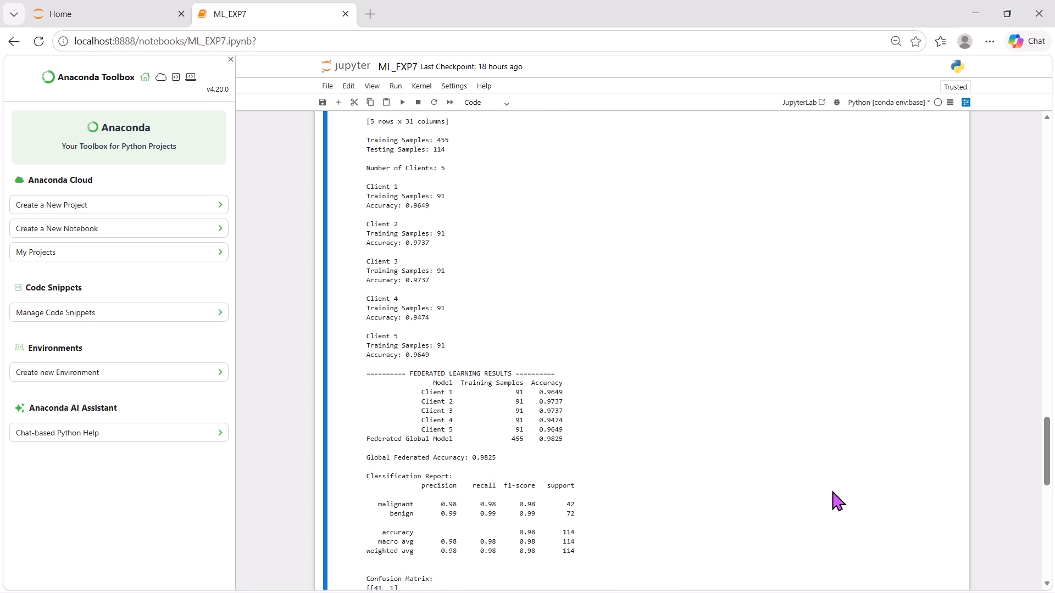
pyautogui.press('shift+super+s')
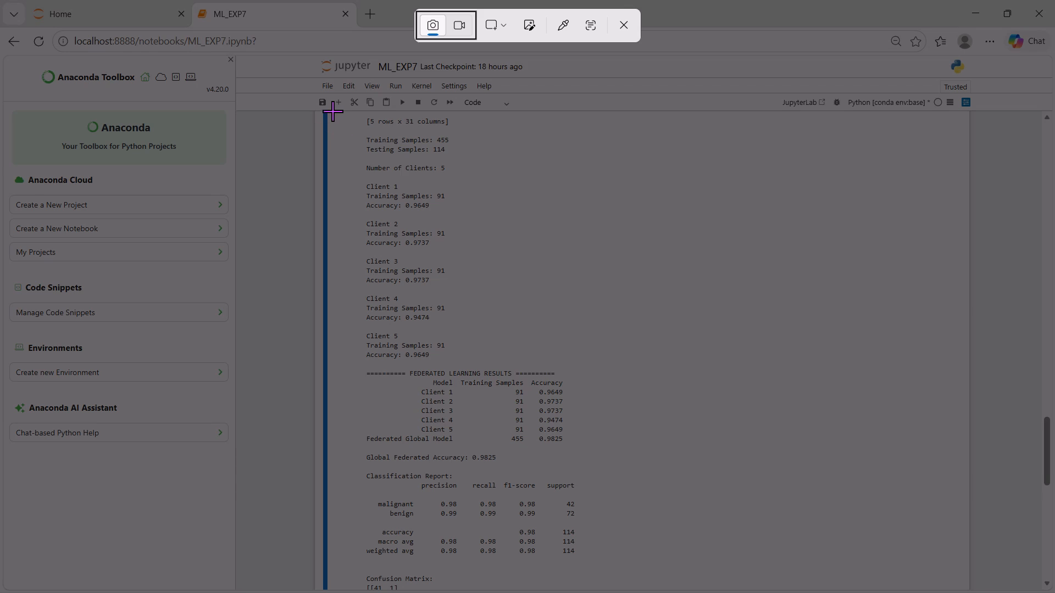
pyautogui.moveTo(332, 111); pyautogui.dragTo(651, 565)
# Paste the snip into AML_EXP2 at the top of page 6, with eight spaces before it, and centre it.
pyautogui.click(729, 577)
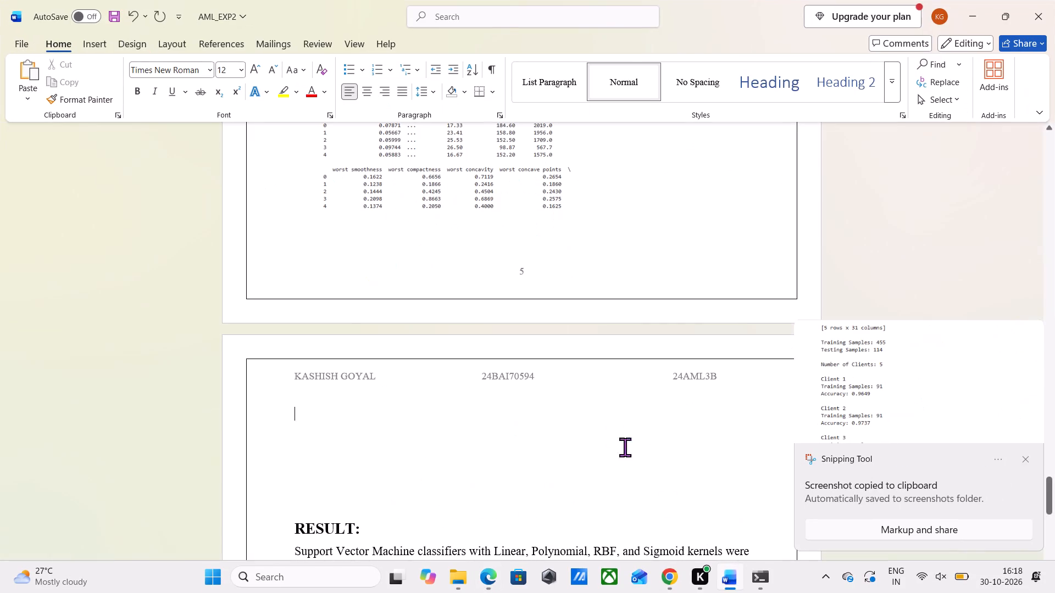
pyautogui.hotkey('ctrl', 'v')
pyautogui.click(520, 419)
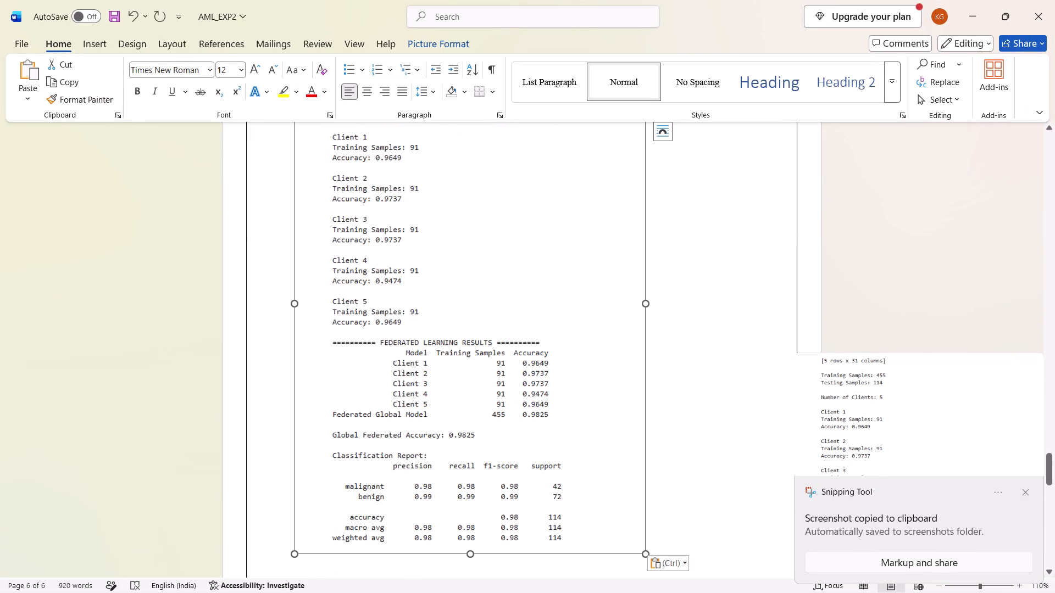
pyautogui.press('space')
pyautogui.press('space')
pyautogui.press('space')
pyautogui.press('space')
pyautogui.press('space')
pyautogui.press('space')
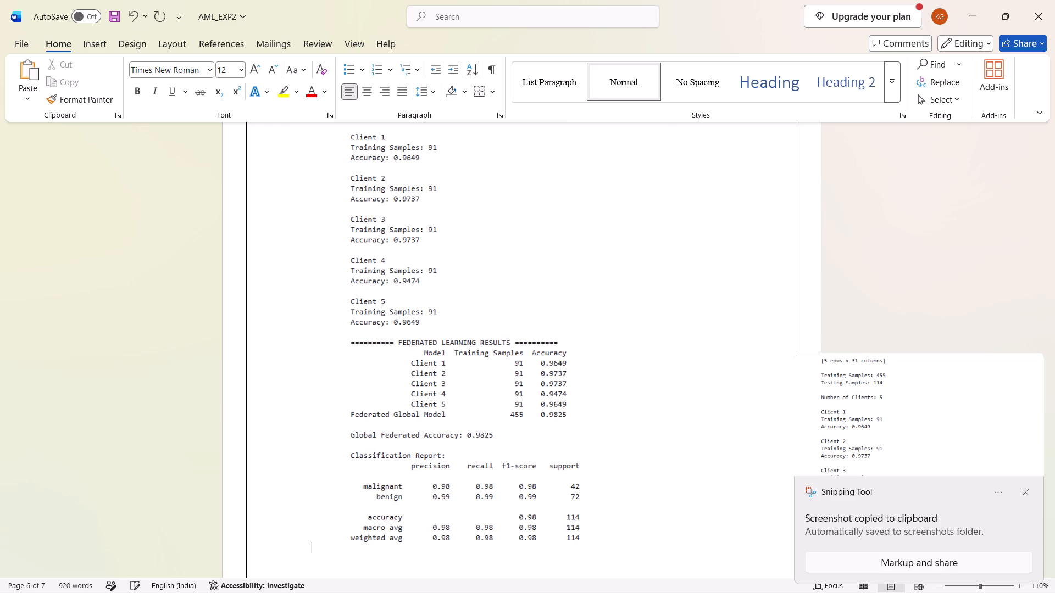
pyautogui.press('space')
pyautogui.press('space')
pyautogui.click(361, 92)
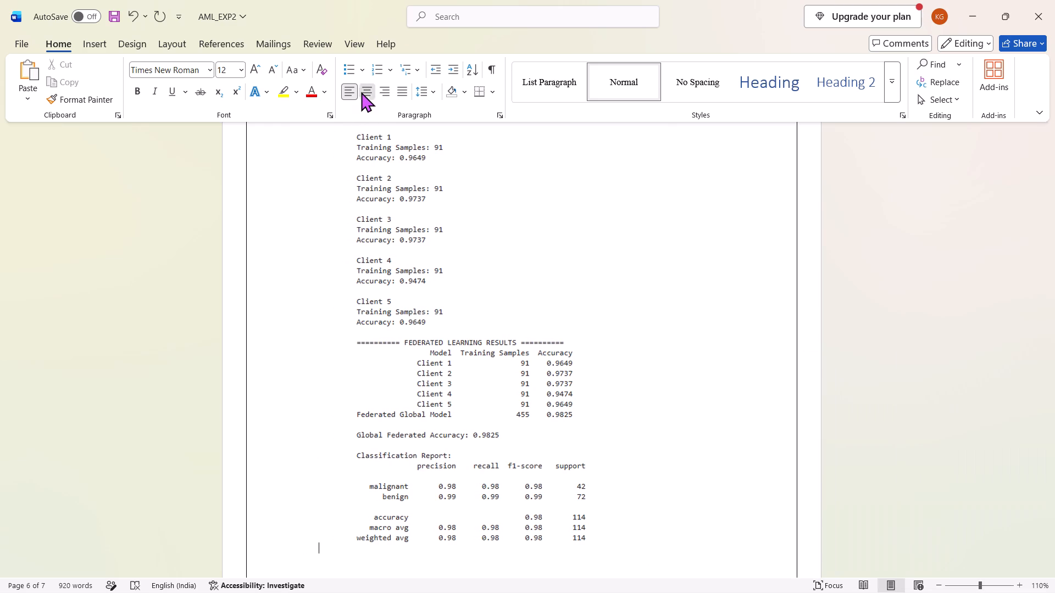
pyautogui.click(477, 412)
# Place the cursor on the blank line below the picture, and snip the Federated Learning - Confusion Matrix plot from ML_EXP7.
pyautogui.scroll(-2, 477, 412)
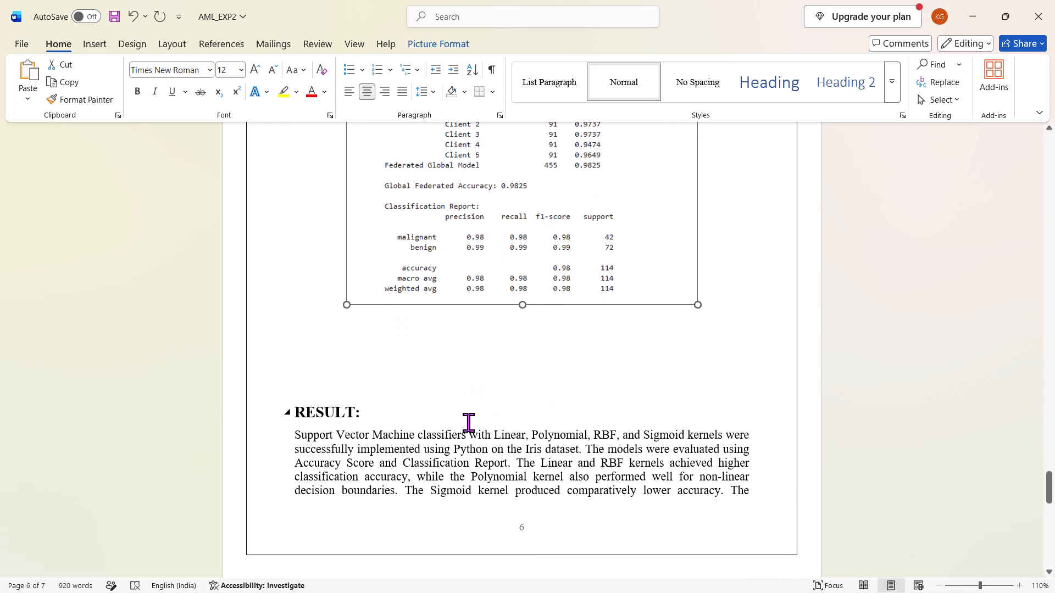
pyautogui.click(403, 372)
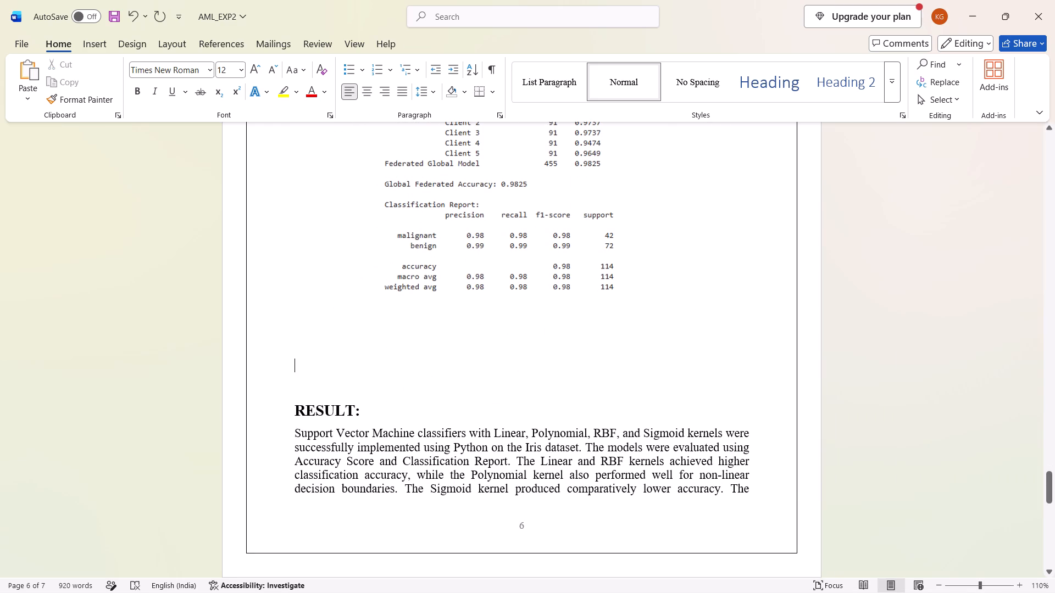
pyautogui.click(282, 325)
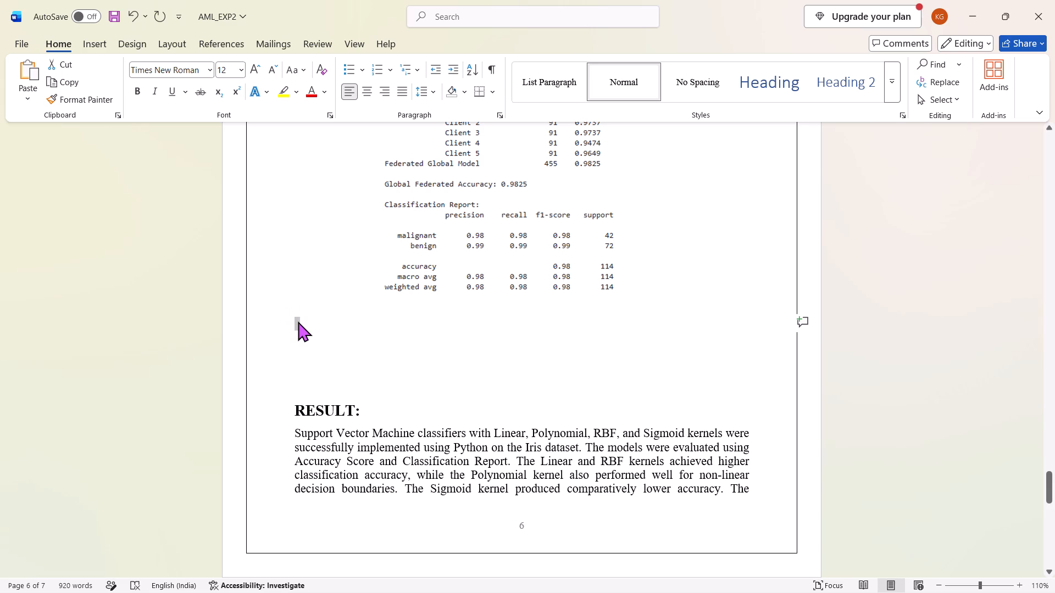
pyautogui.click(298, 321)
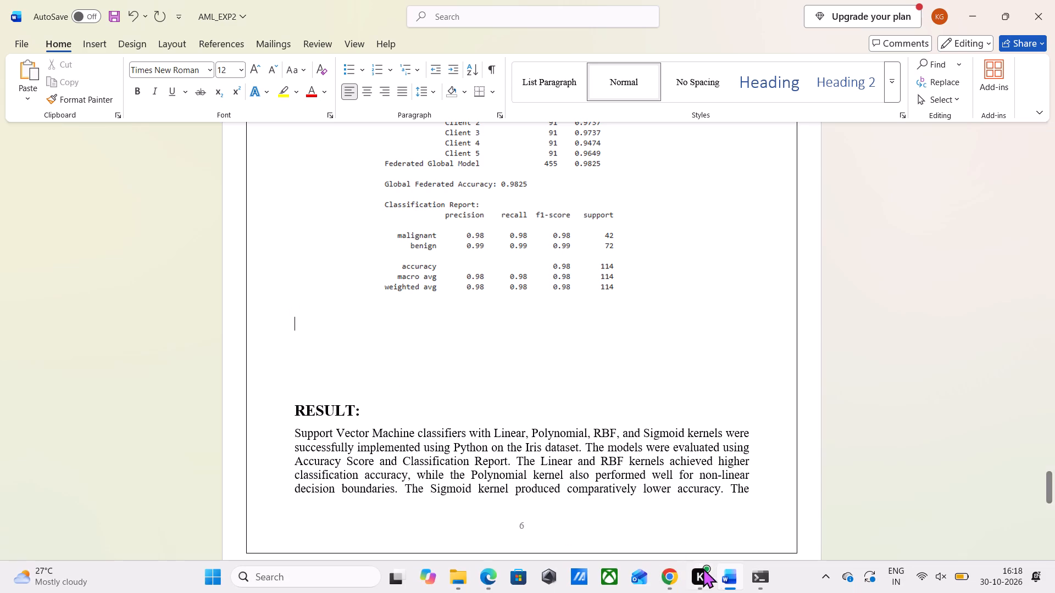
pyautogui.click(724, 590)
pyautogui.scroll(-2, 540, 398)
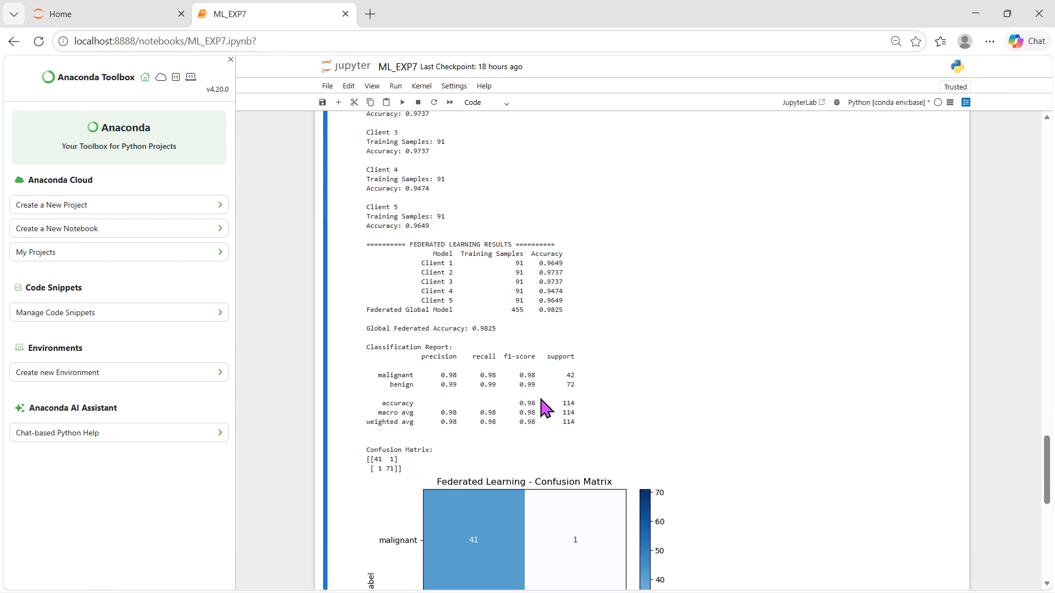
pyautogui.scroll(1, 540, 398)
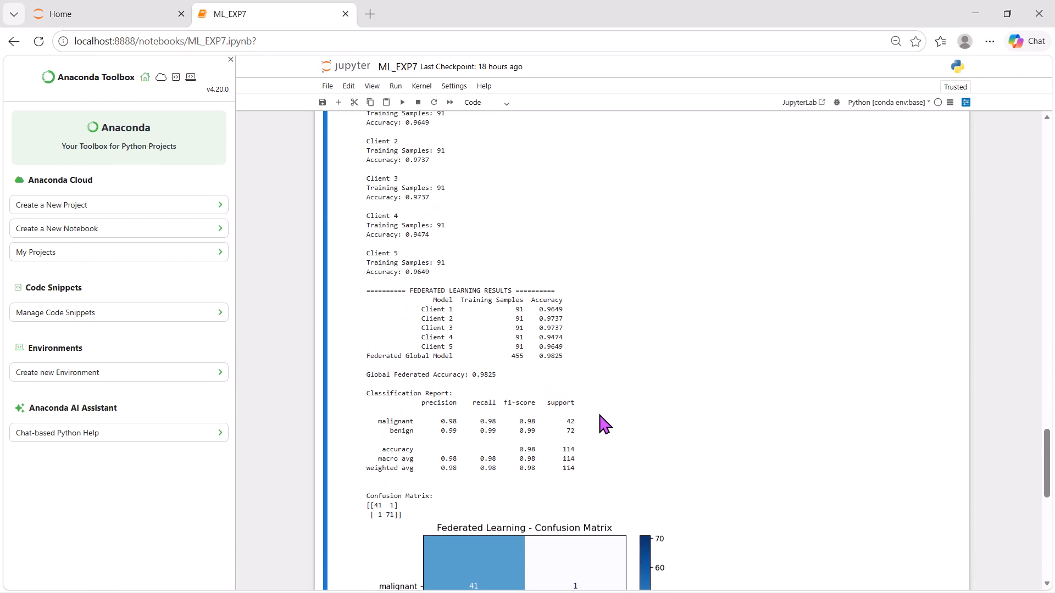
pyautogui.scroll(-7, 599, 413)
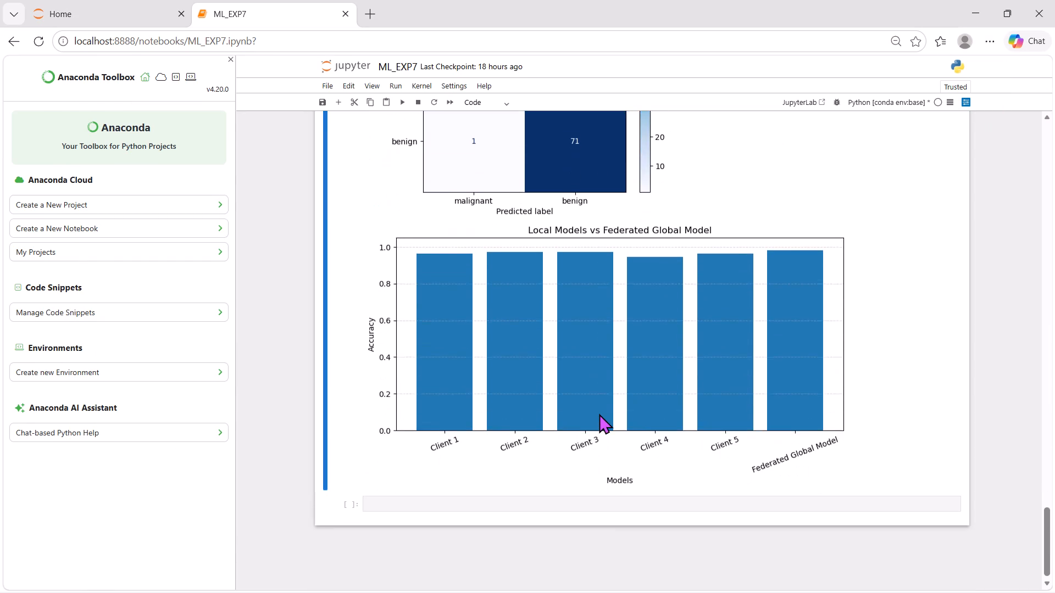
pyautogui.scroll(2, 599, 413)
pyautogui.scroll(-1, 599, 413)
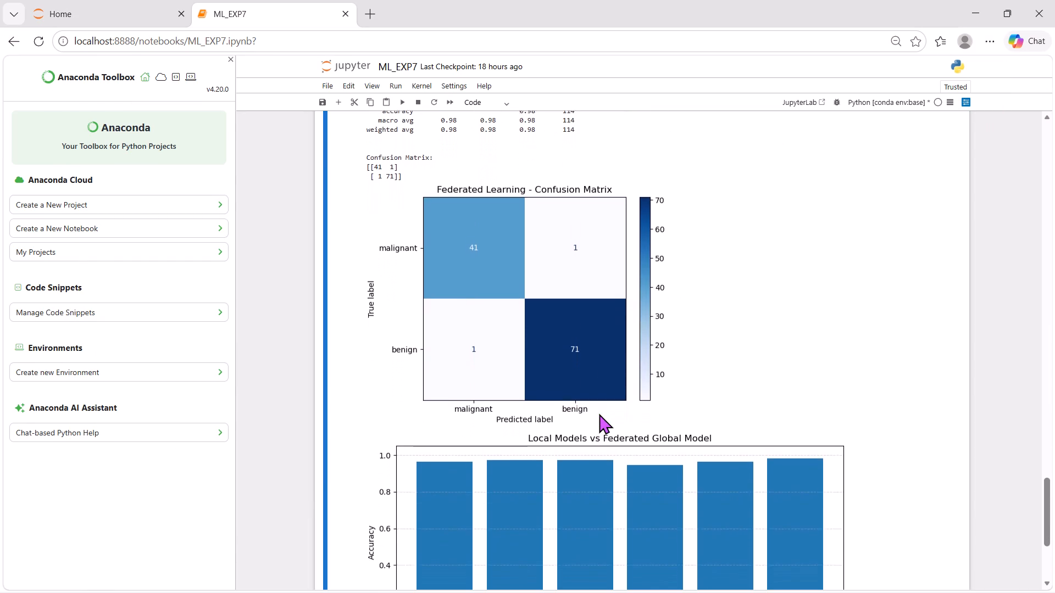
pyautogui.scroll(-1, 599, 413)
pyautogui.scroll(2, 599, 413)
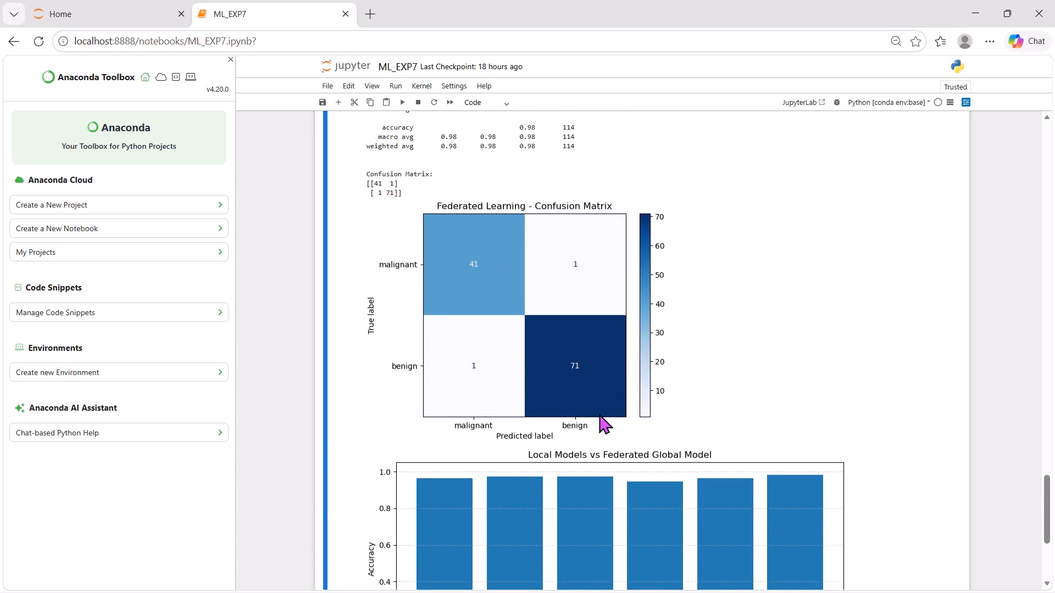
pyautogui.scroll(1, 599, 413)
pyautogui.press('shift+super+s')
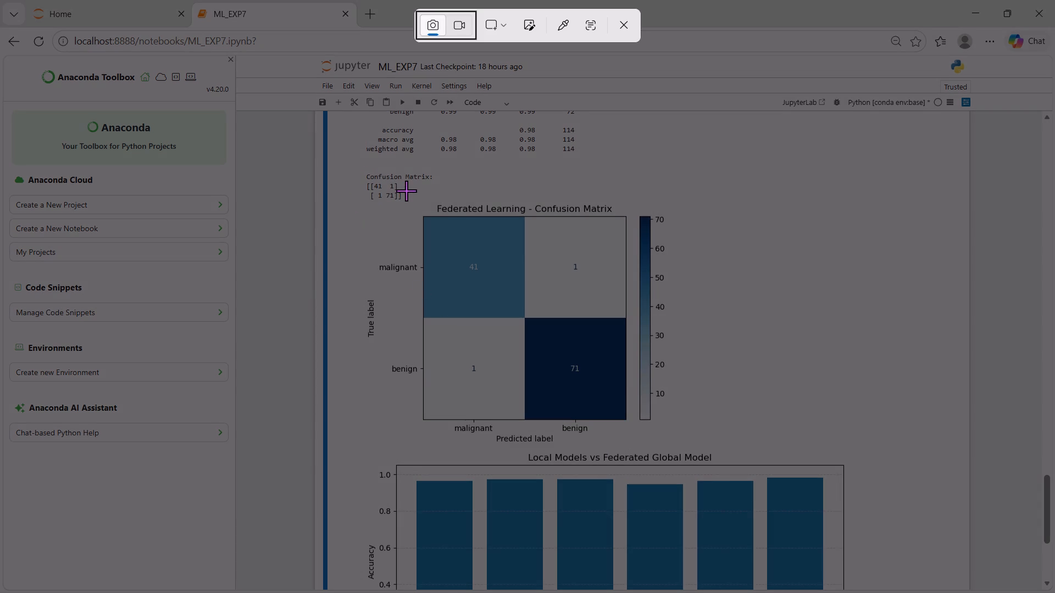
pyautogui.moveTo(330, 199); pyautogui.dragTo(721, 439)
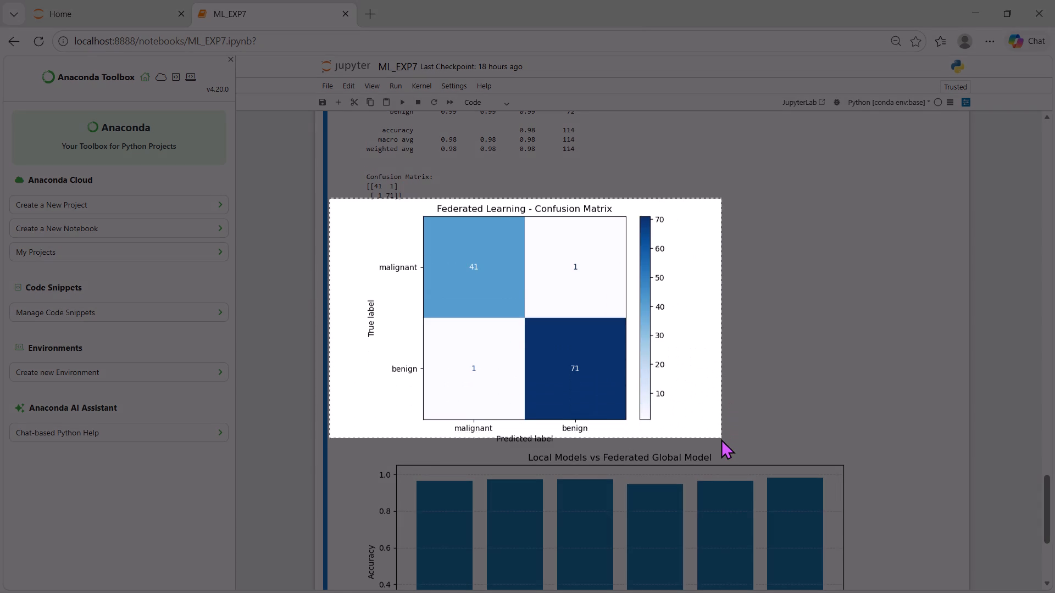
pyautogui.moveTo(721, 439); pyautogui.dragTo(680, 446)
# Paste the confusion matrix below the classification report in AML_EXP2, shrink it to about half the text width, and centre it.
pyautogui.click(726, 584)
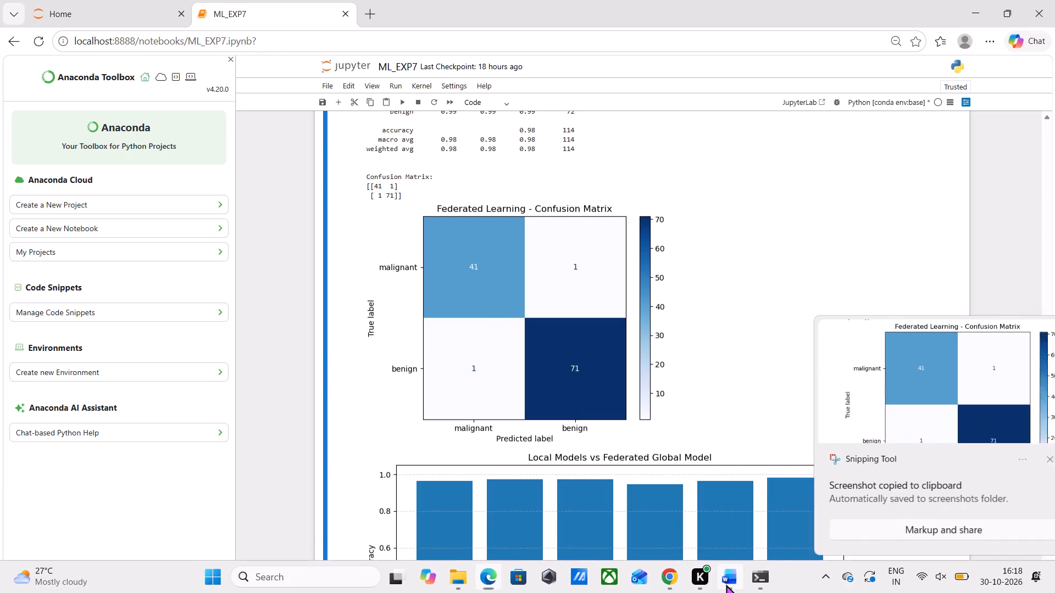
pyautogui.hotkey('ctrl', 'v')
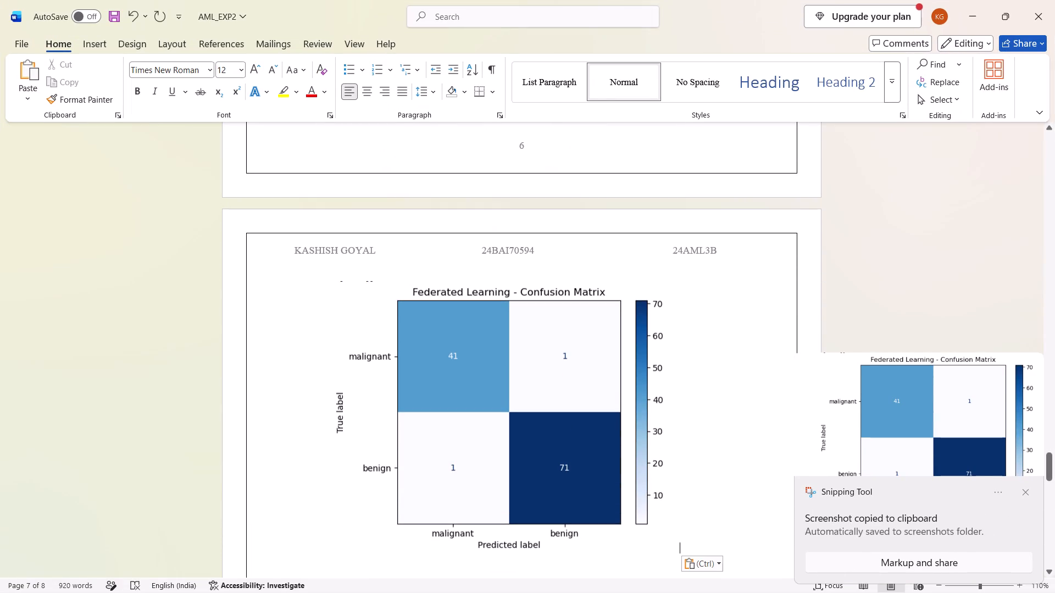
pyautogui.click(609, 499)
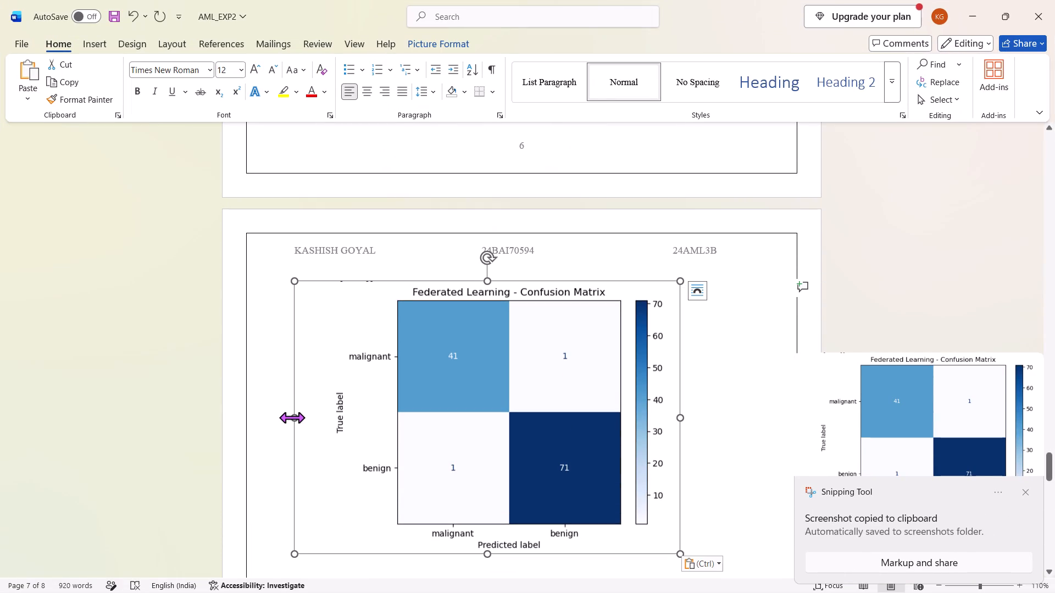
pyautogui.moveTo(292, 417); pyautogui.dragTo(327, 422)
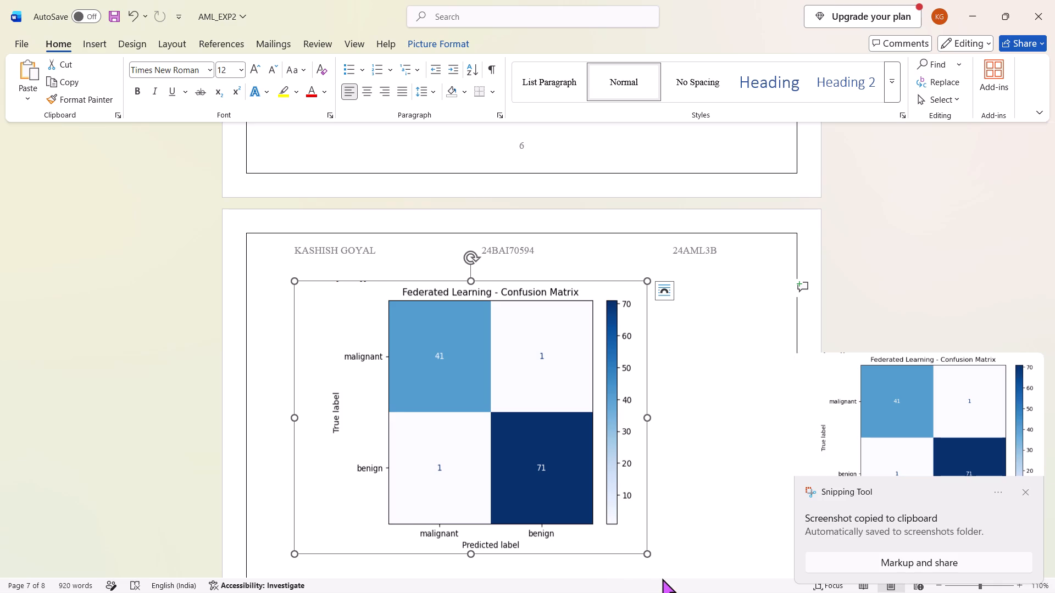
pyautogui.moveTo(648, 556); pyautogui.dragTo(602, 523)
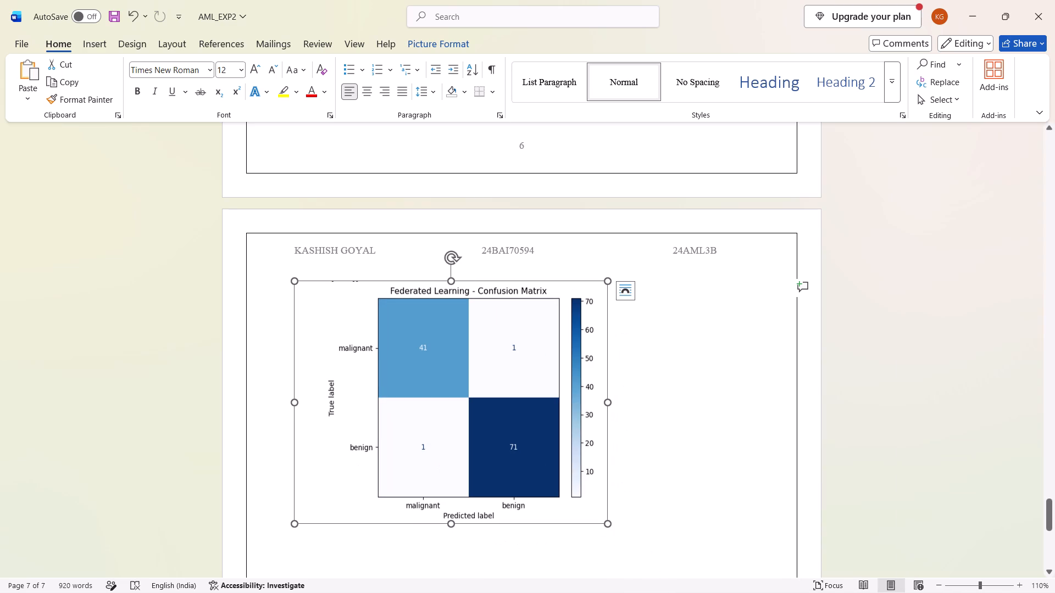
pyautogui.moveTo(607, 524); pyautogui.dragTo(566, 489)
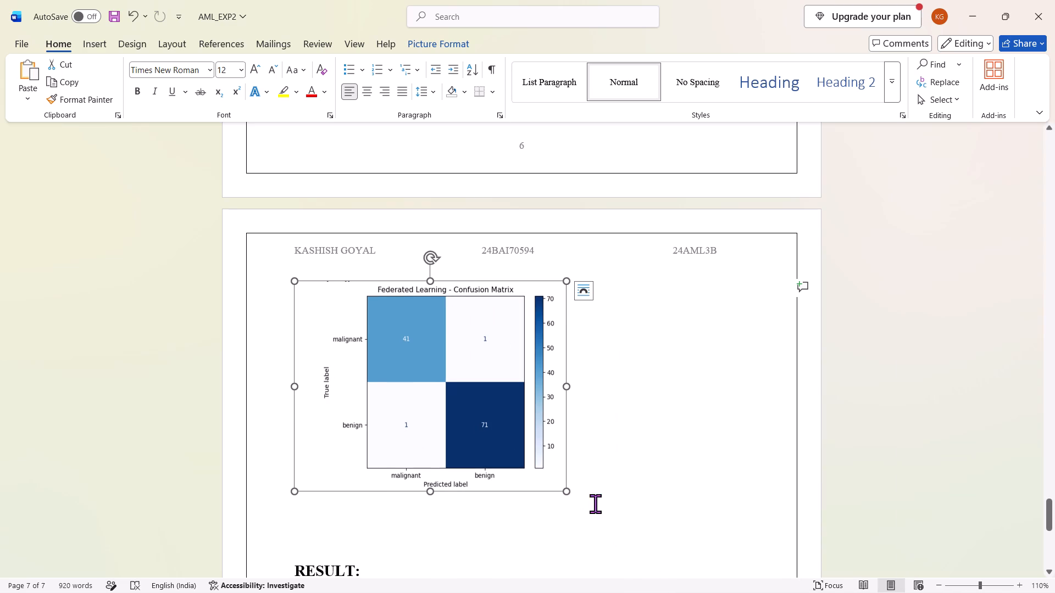
pyautogui.moveTo(569, 492); pyautogui.dragTo(518, 460)
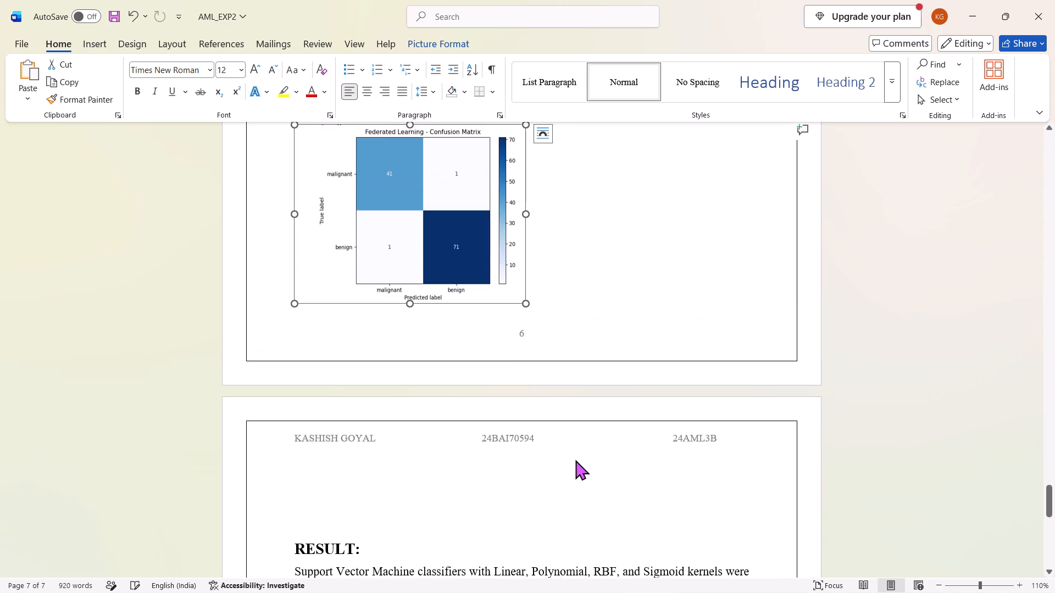
pyautogui.scroll(3, 575, 460)
pyautogui.click(364, 93)
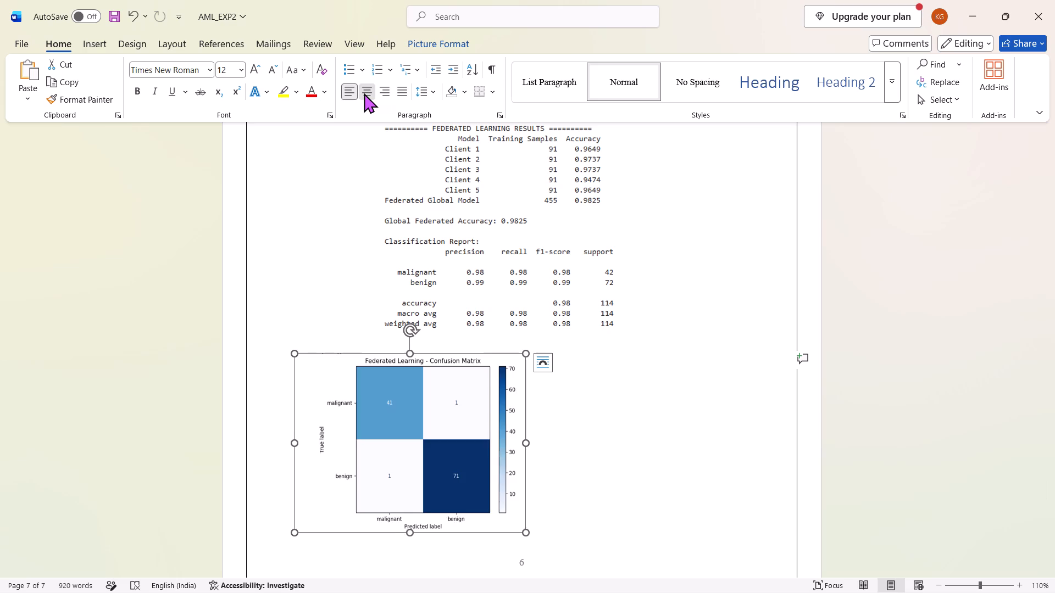
# Place the cursor at the top of page 7, and snip the Local Models vs Federated Global Model bar chart from ML_EXP7.
pyautogui.click(307, 352)
pyautogui.scroll(-1, 307, 352)
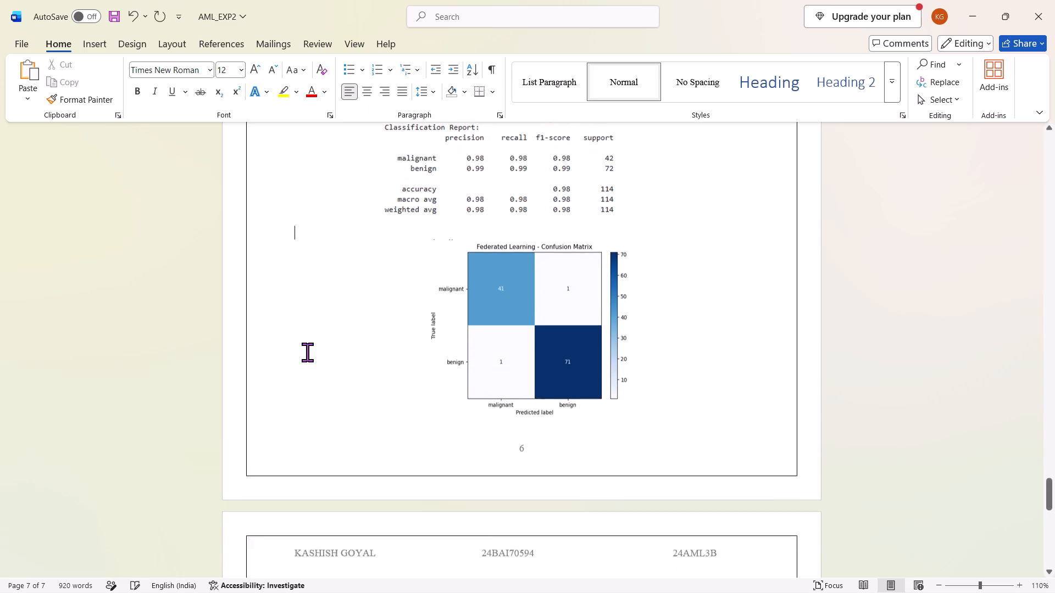
pyautogui.scroll(-1, 373, 443)
pyautogui.click(307, 316)
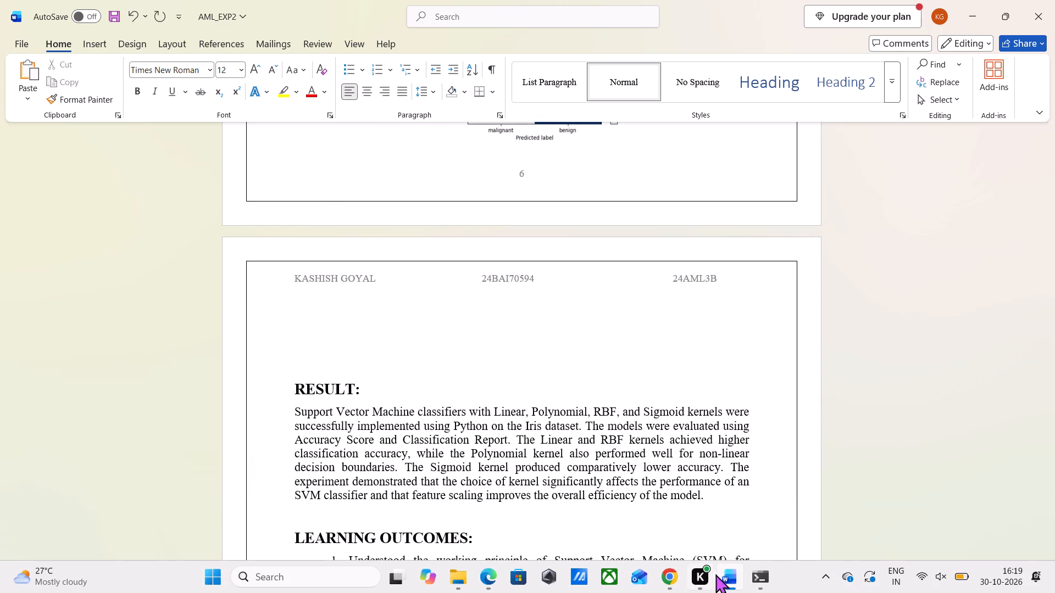
pyautogui.click(725, 580)
pyautogui.scroll(-2, 540, 431)
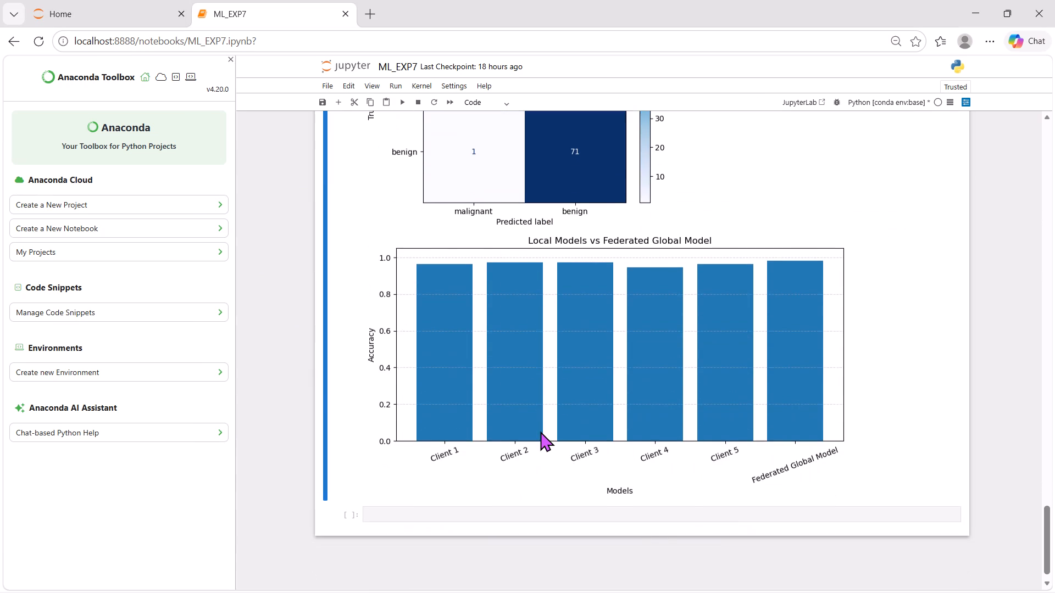
pyautogui.press('shift+super+s')
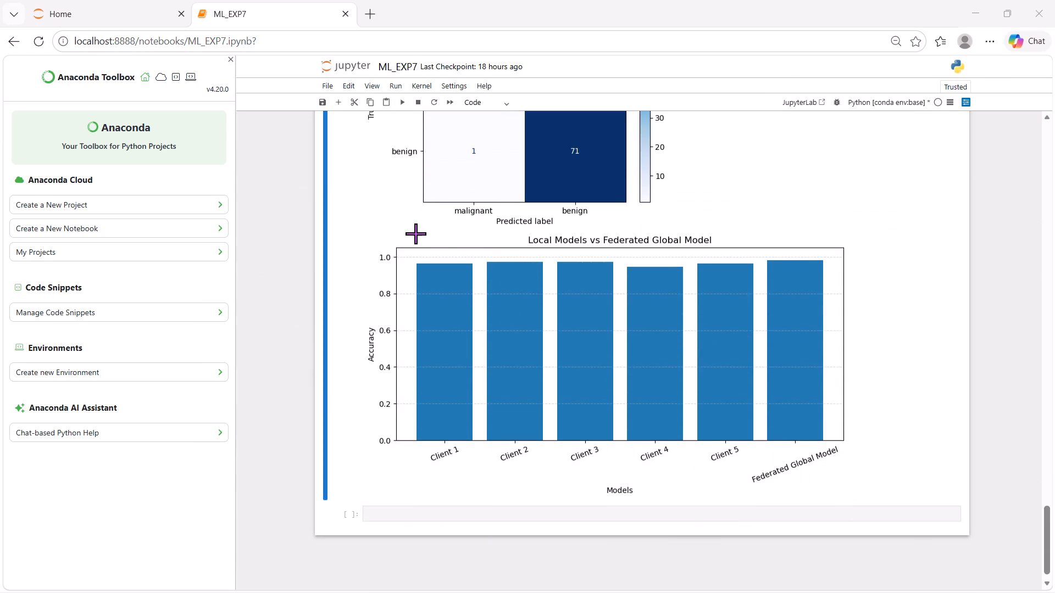
pyautogui.moveTo(346, 227); pyautogui.dragTo(944, 507)
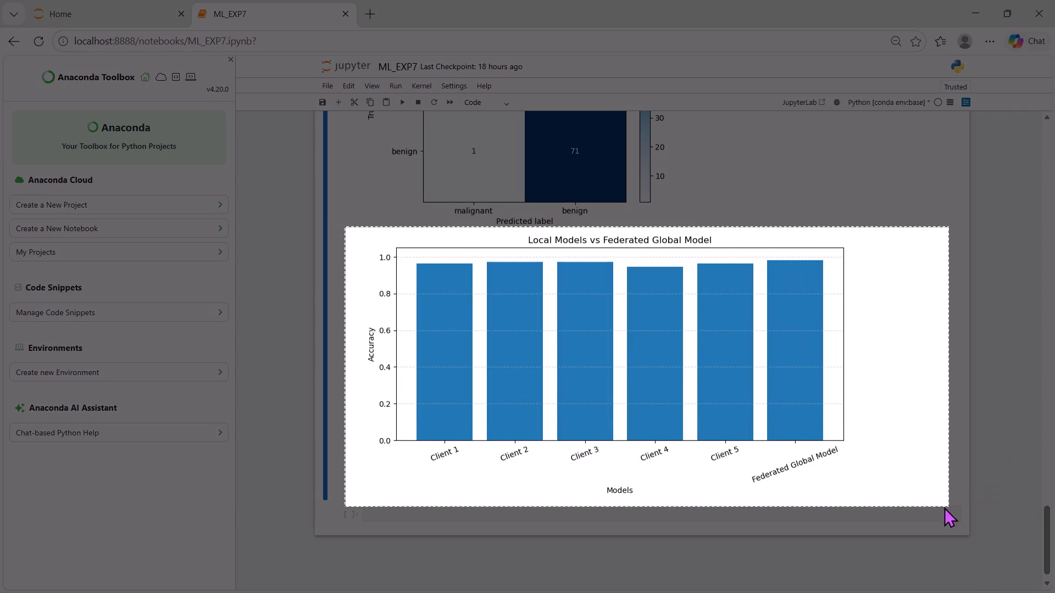
pyautogui.moveTo(944, 507); pyautogui.dragTo(853, 499)
# Paste the bar chart into AML_EXP2 above the RESULT heading on page 7 and centre it.
pyautogui.click(718, 578)
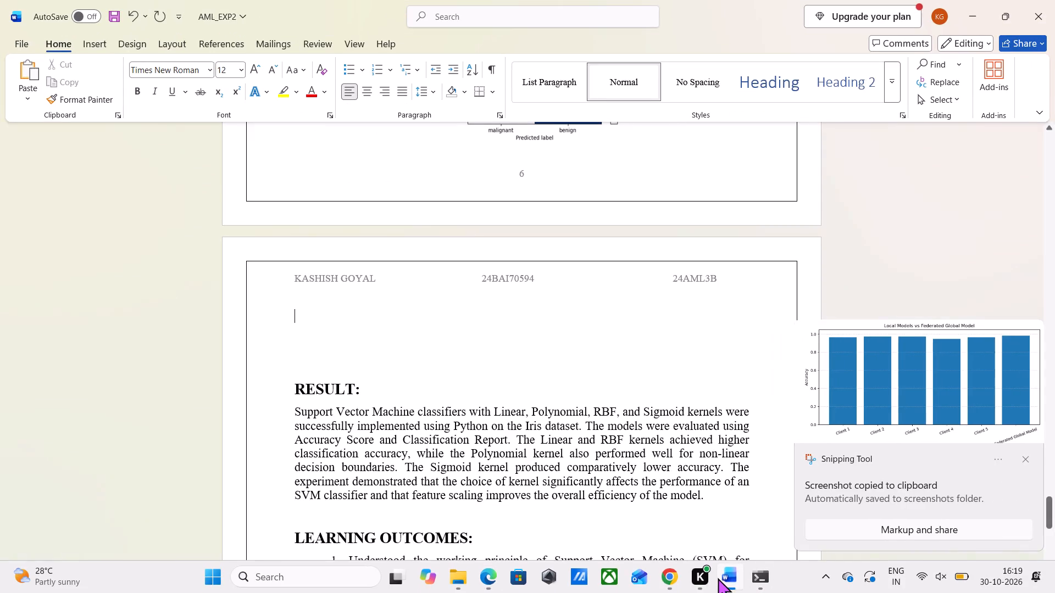
pyautogui.hotkey('ctrl', 'v')
pyautogui.click(594, 437)
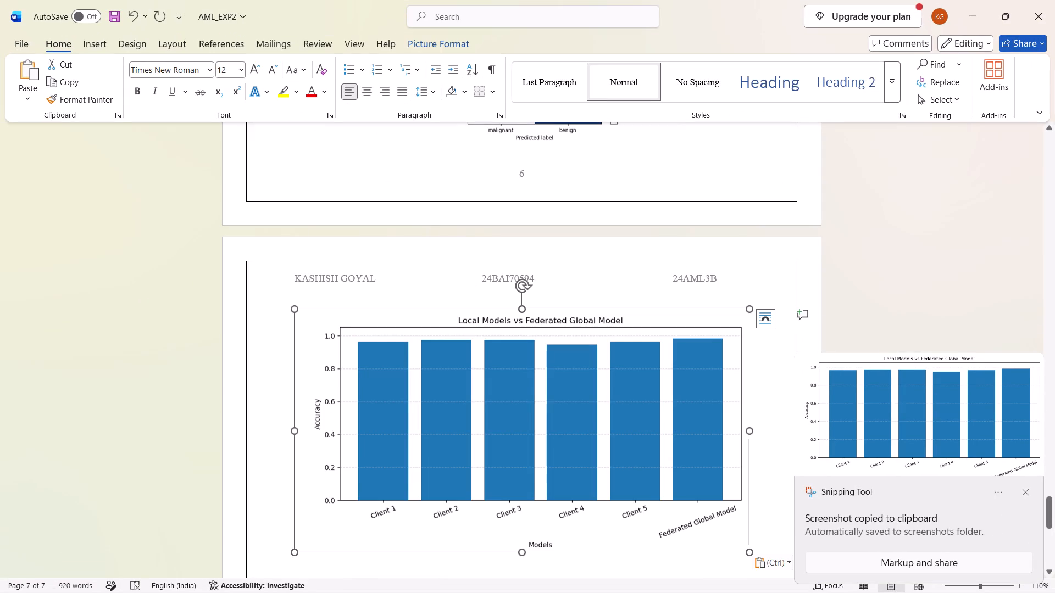
pyautogui.click(362, 85)
pyautogui.scroll(-2, 426, 349)
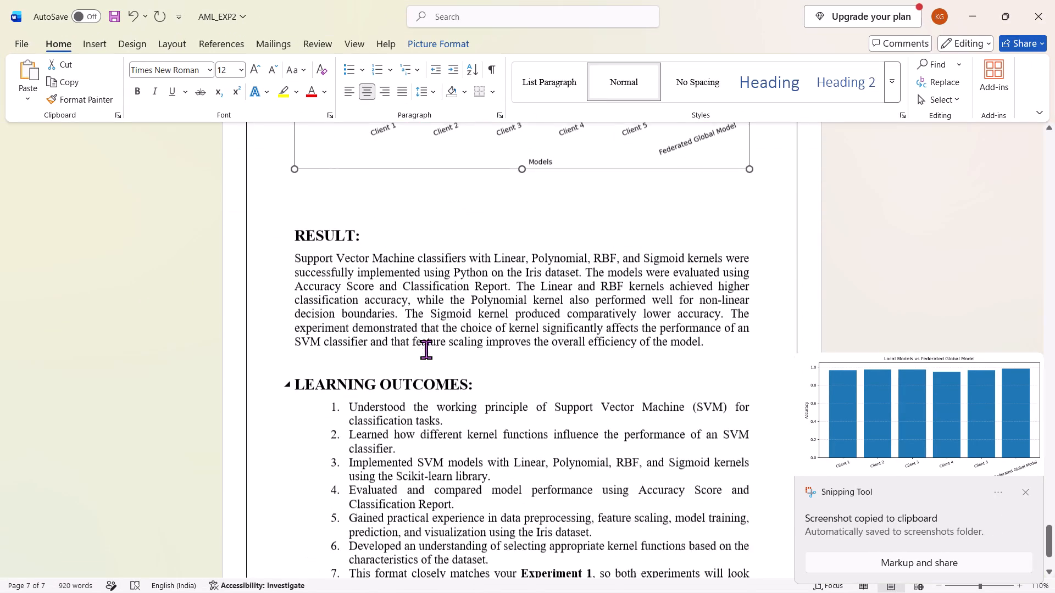
# Delete the extra blank lines between the bar chart and the RESULT heading on page 7.
pyautogui.click(300, 208)
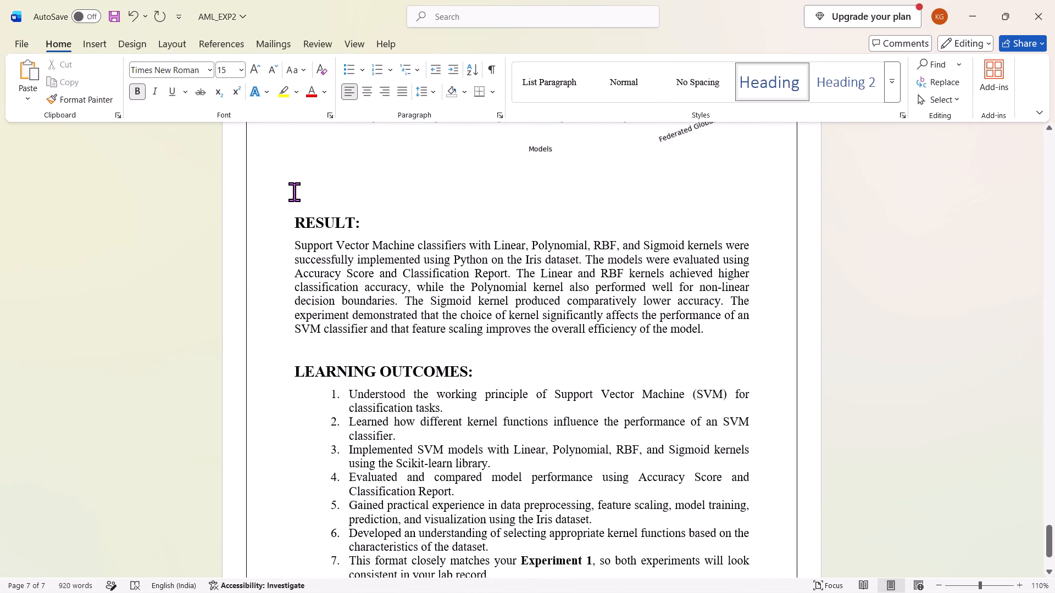
pyautogui.click(294, 192)
pyautogui.scroll(3, 294, 192)
pyautogui.press('BackSpace')
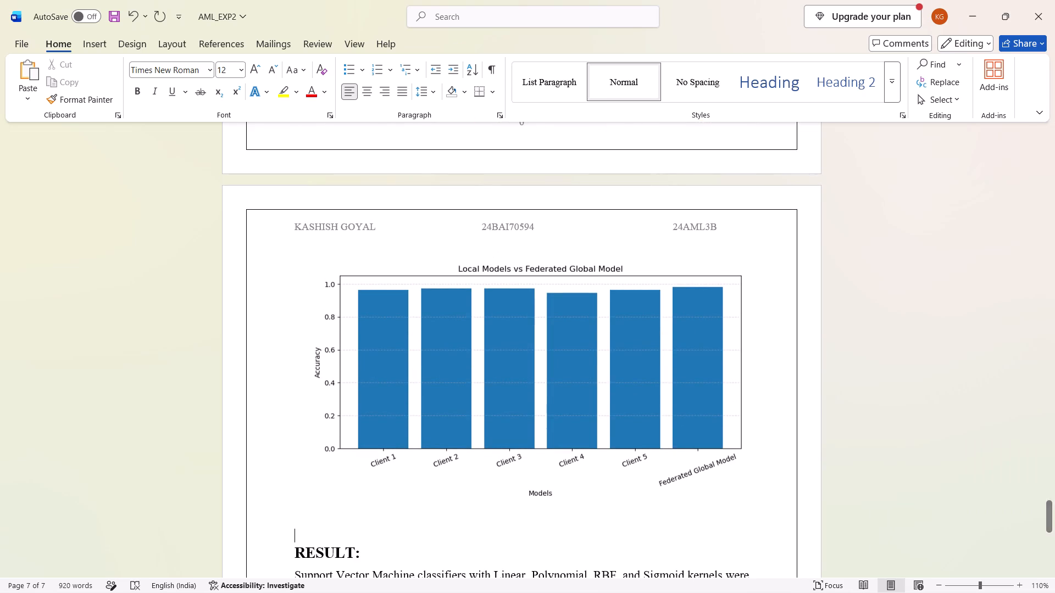
pyautogui.press('BackSpace')
pyautogui.press('BackSpace')
# Save a copy of the report as a Word document named AML_EXP9 in the Downloads folder.
pyautogui.scroll(-4, 386, 262)
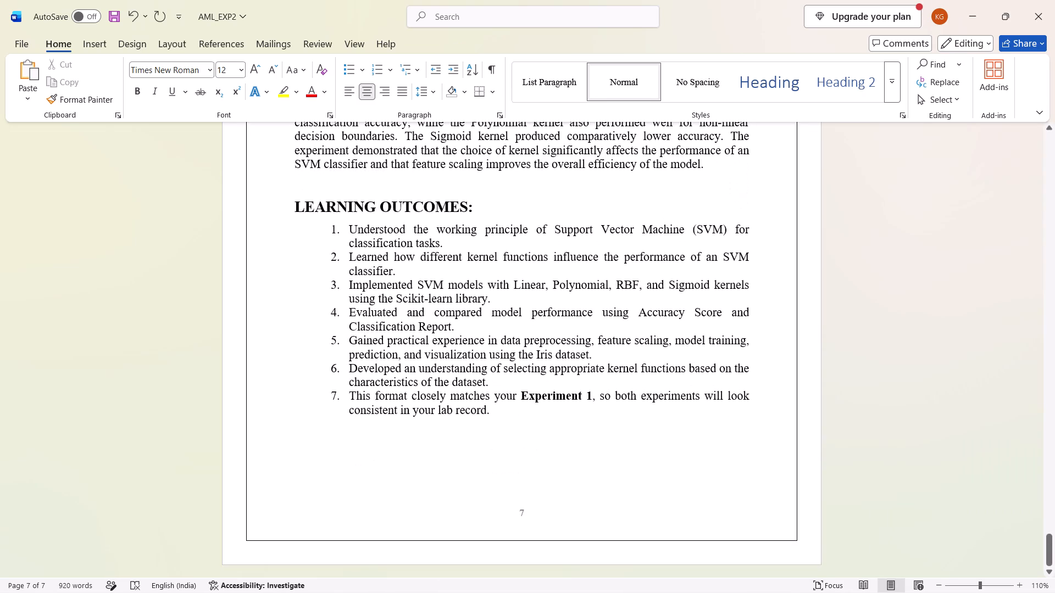
pyautogui.scroll(1, 386, 262)
pyautogui.click(16, 42)
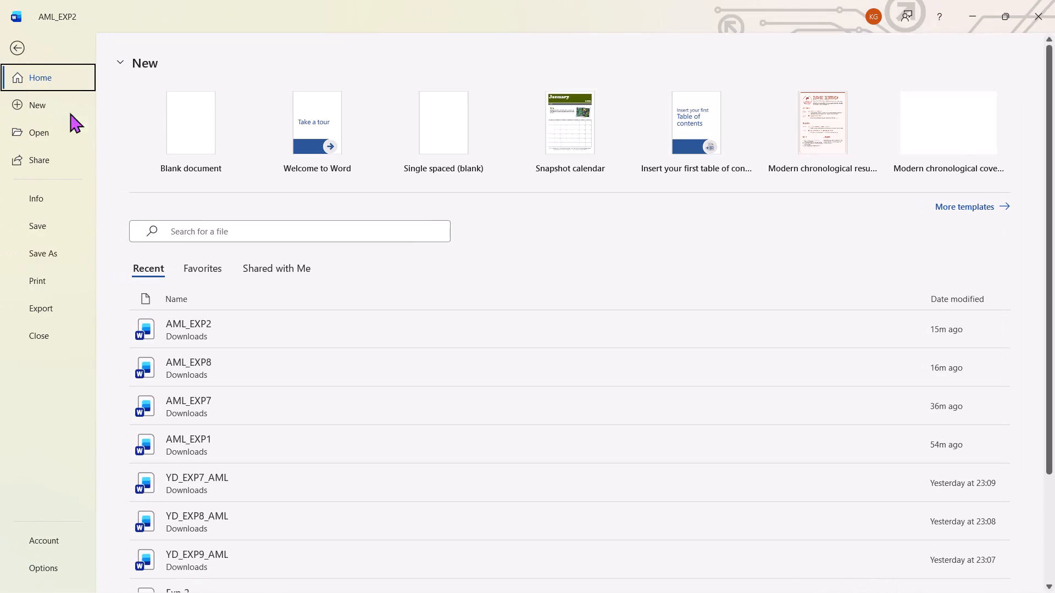
pyautogui.click(64, 254)
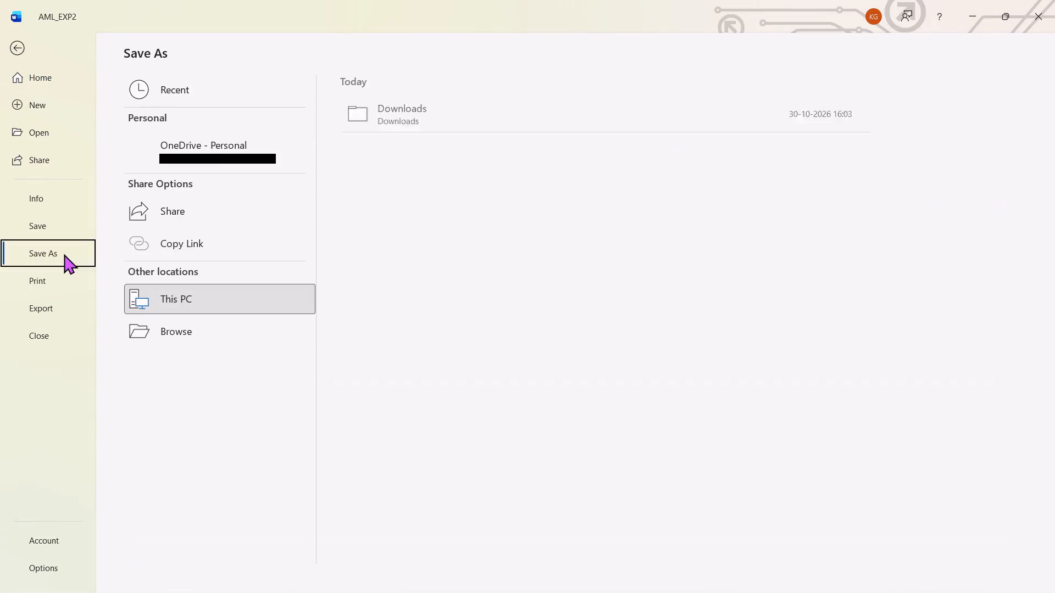
pyautogui.click(454, 144)
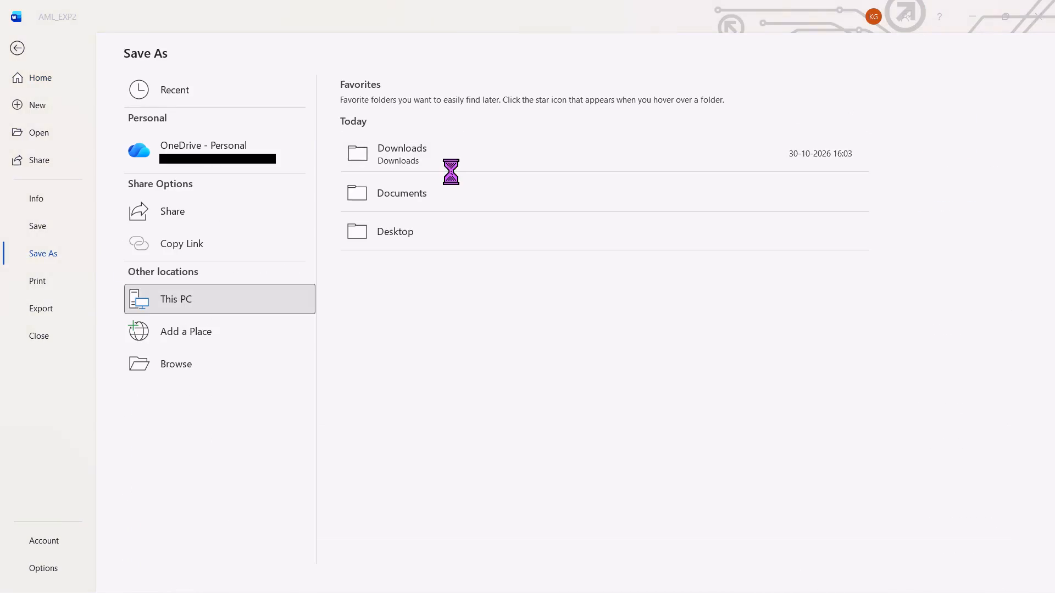
pyautogui.click(207, 228)
pyautogui.press('BackSpace')
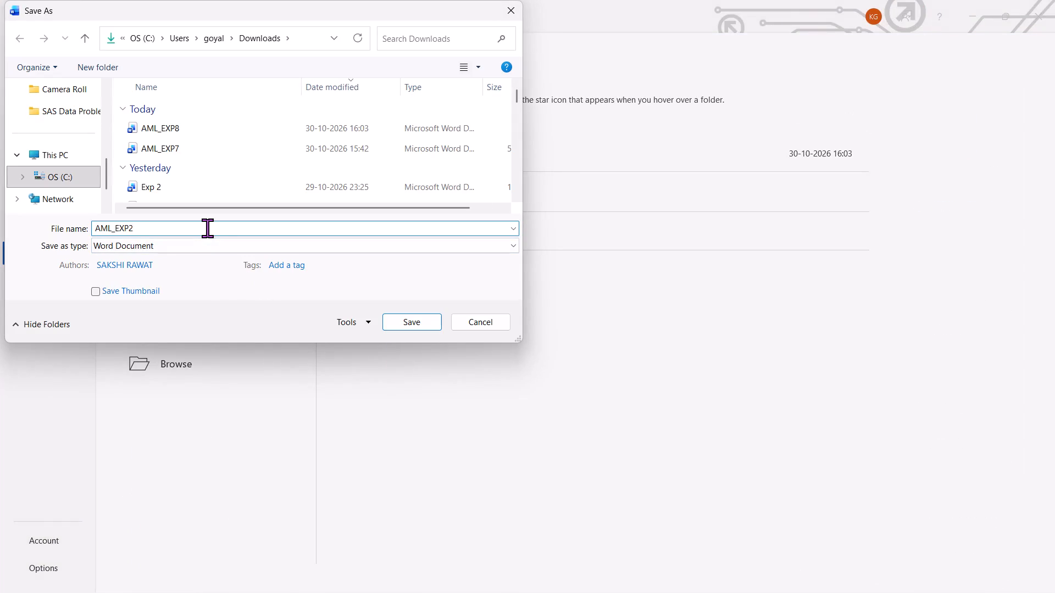
pyautogui.press('9')
pyautogui.press('Return')
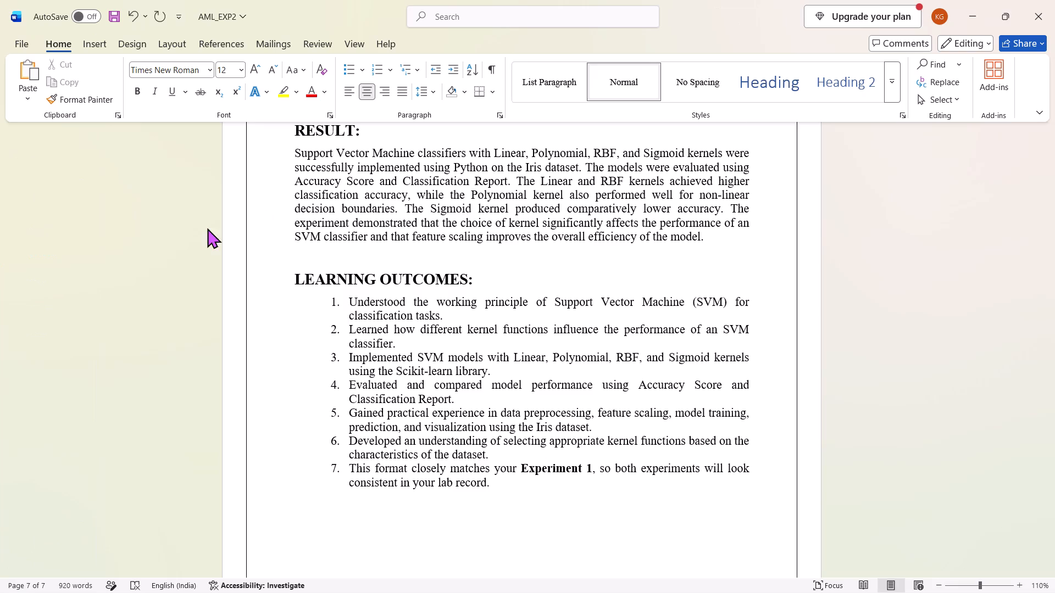
# Open the recent document AML_EXP2 from Downloads.
pyautogui.click(21, 42)
pyautogui.click(176, 365)
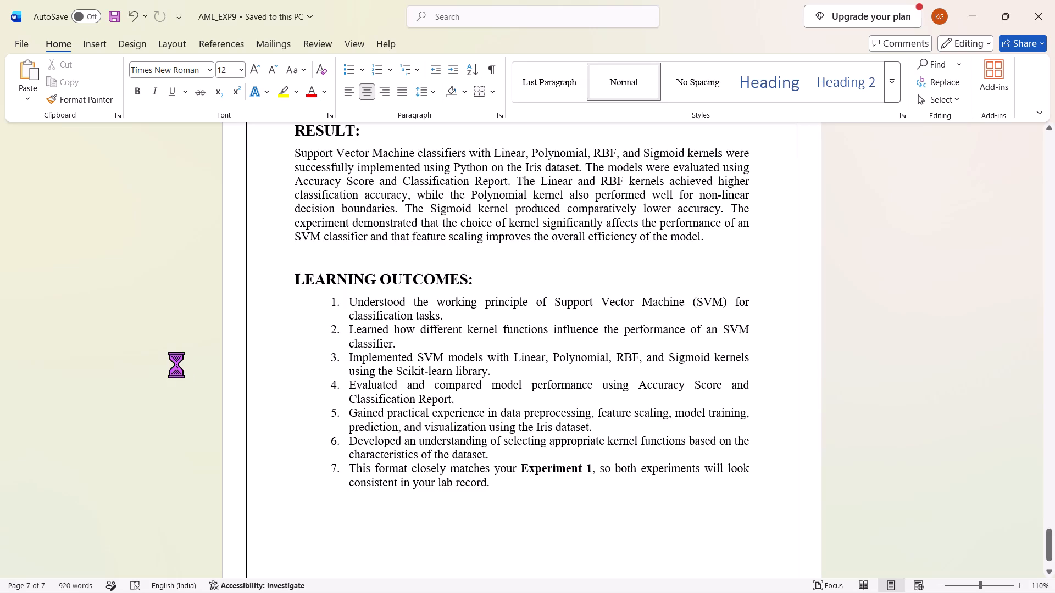
pyautogui.scroll(6, 640, 500)
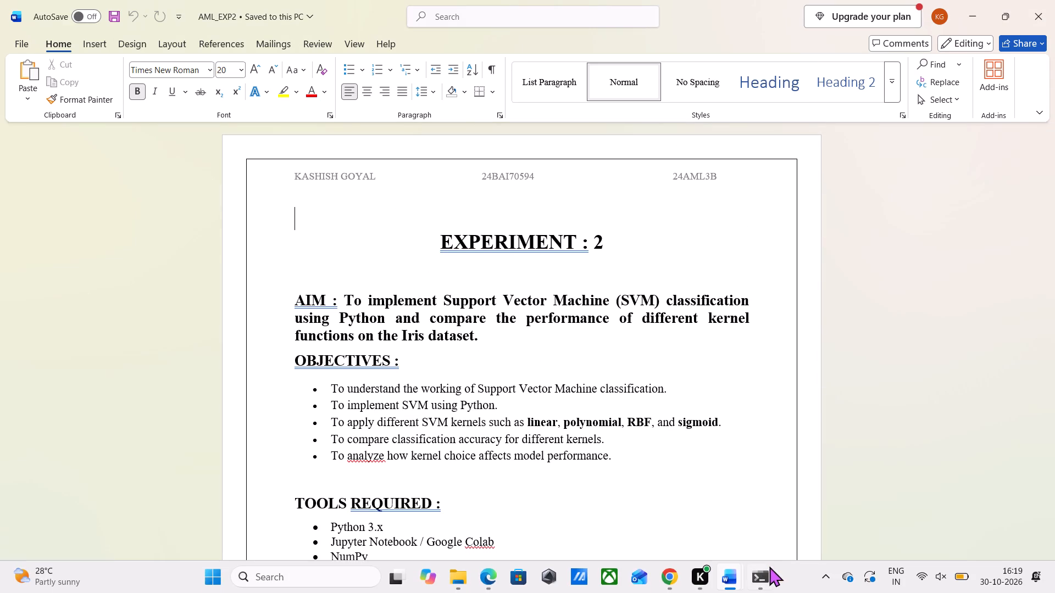
# Close the AML_EXP9 document window, leaving AML_EXP2 open.
pyautogui.click(711, 452)
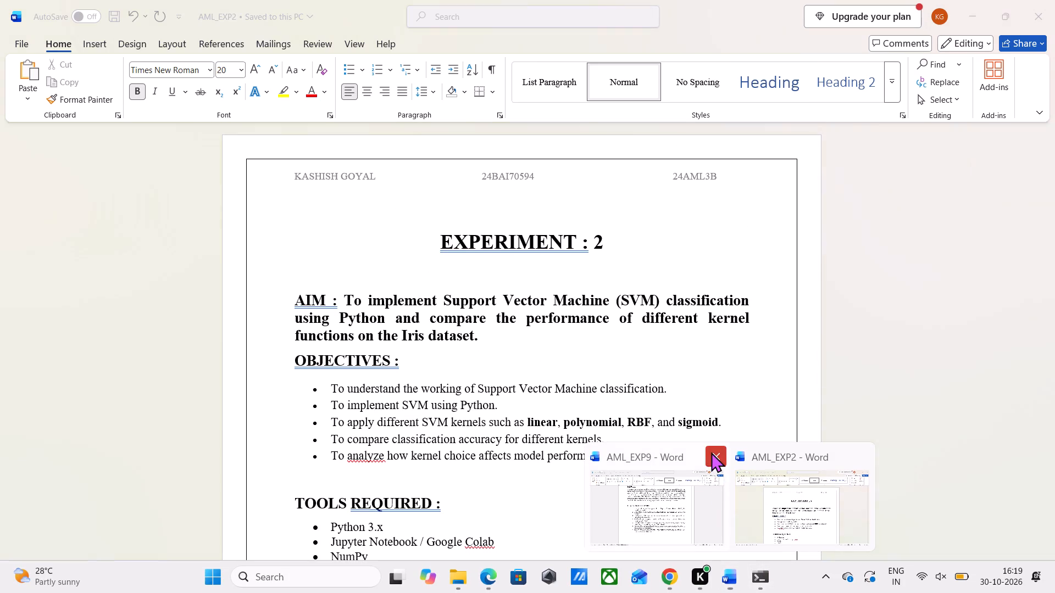
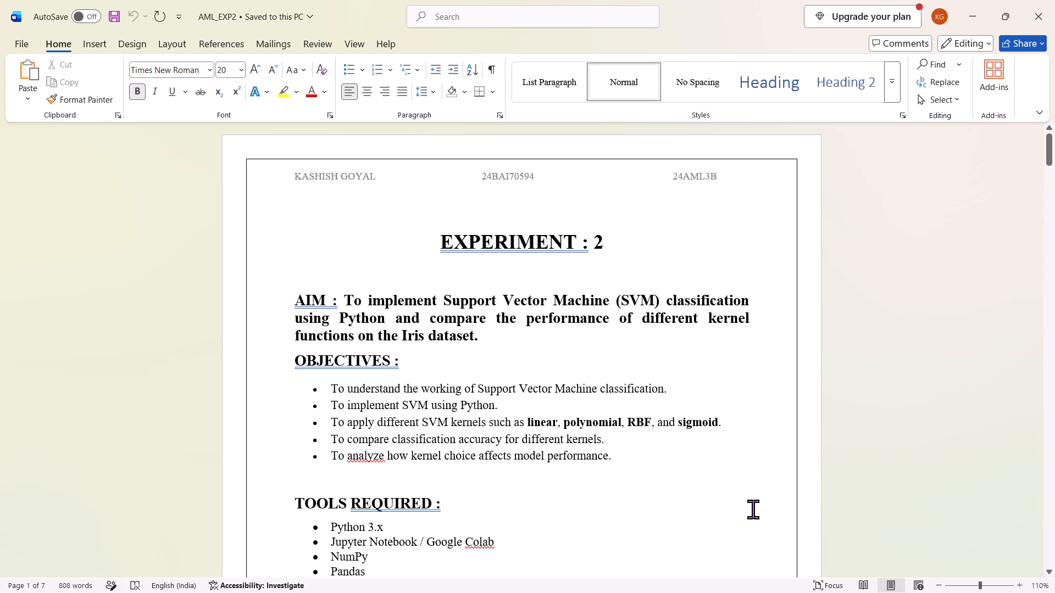
# Change the experiment number in the document title to 10.
pyautogui.click(610, 244)
pyautogui.press('BackSpace')
pyautogui.write('10')
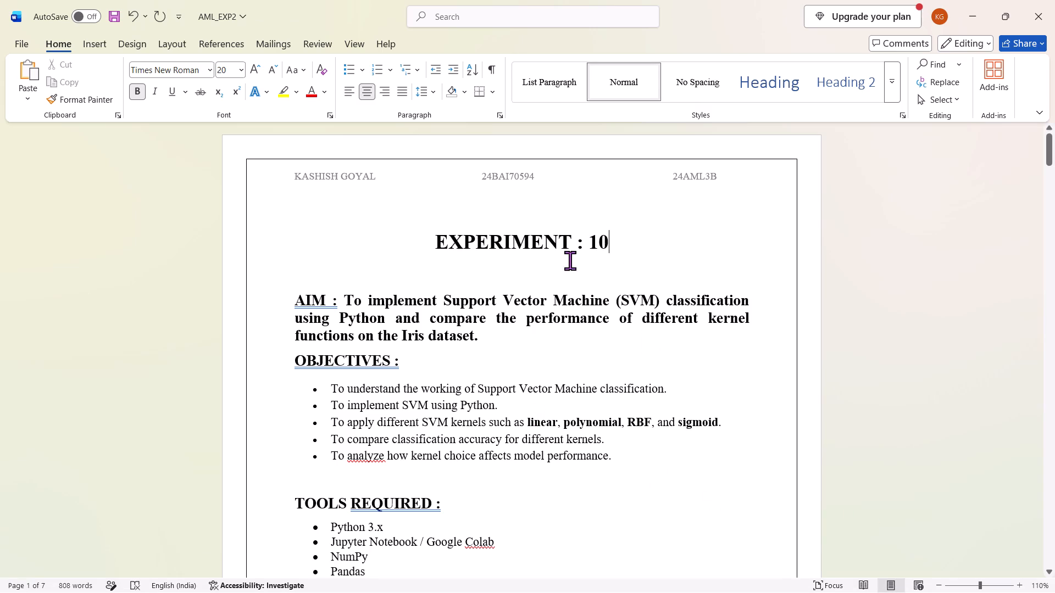
# Remove the space before the colon in the EXPERIMENT title and the AIM, OBJECTIVES and TOOLS REQUIRED headings.
pyautogui.click(577, 240)
pyautogui.press('BackSpace')
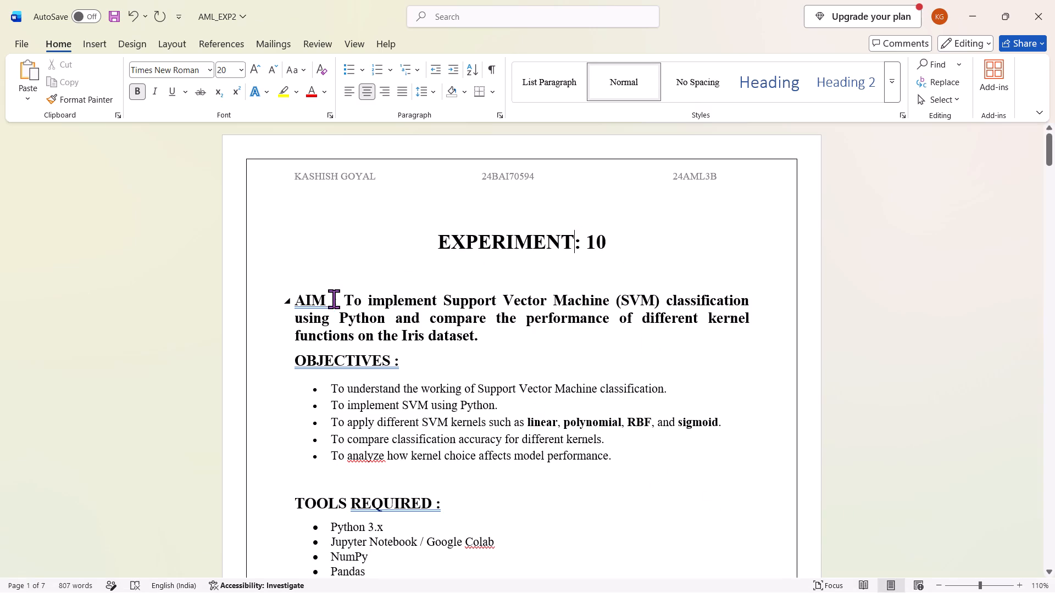
pyautogui.click(332, 300)
pyautogui.press('BackSpace')
pyautogui.click(397, 364)
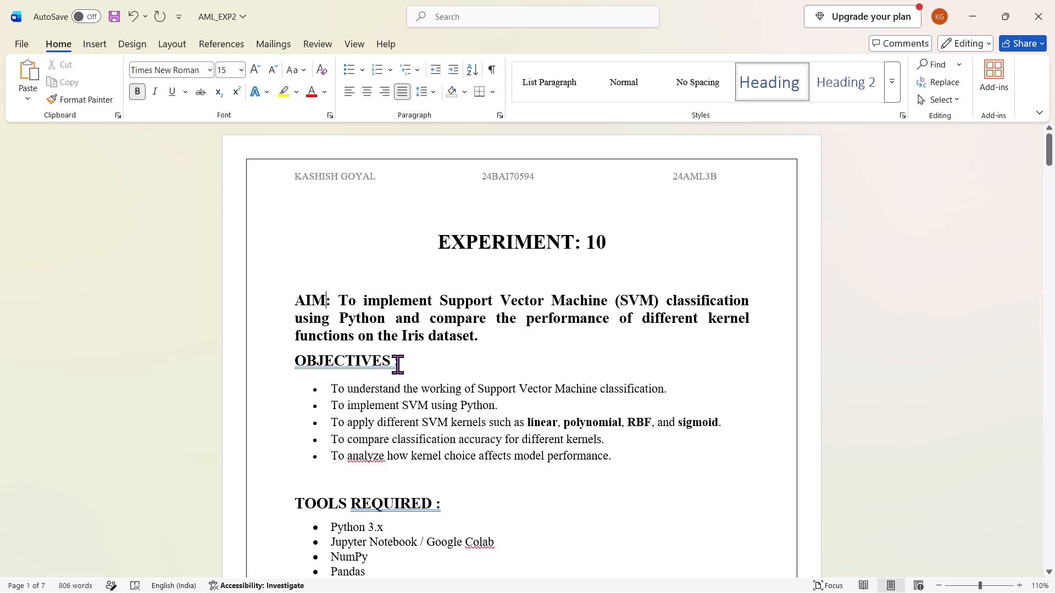
pyautogui.press('Left')
pyautogui.press('BackSpace')
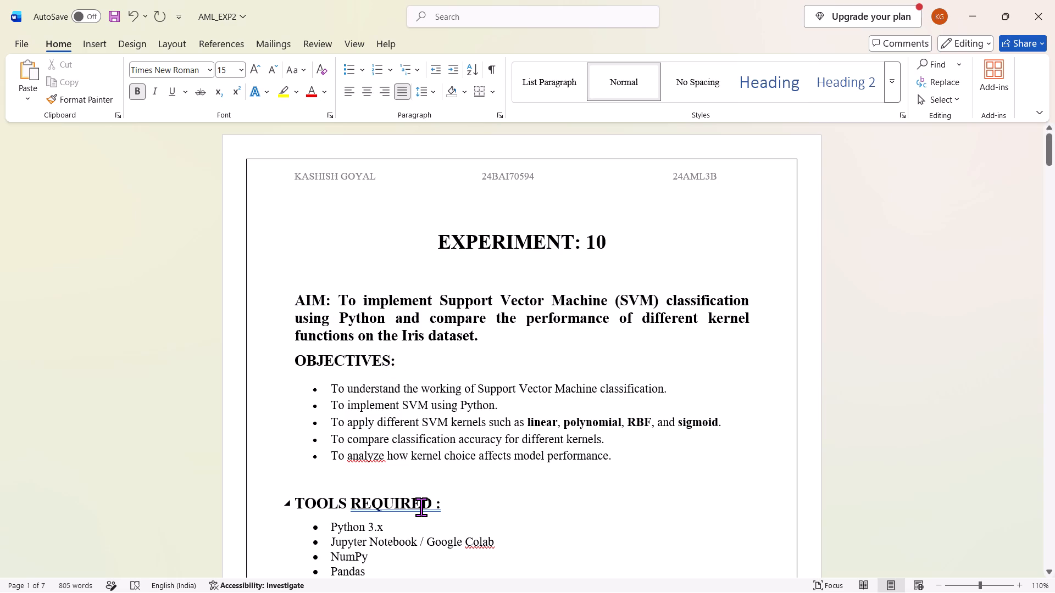
pyautogui.click(437, 508)
pyautogui.press('BackSpace')
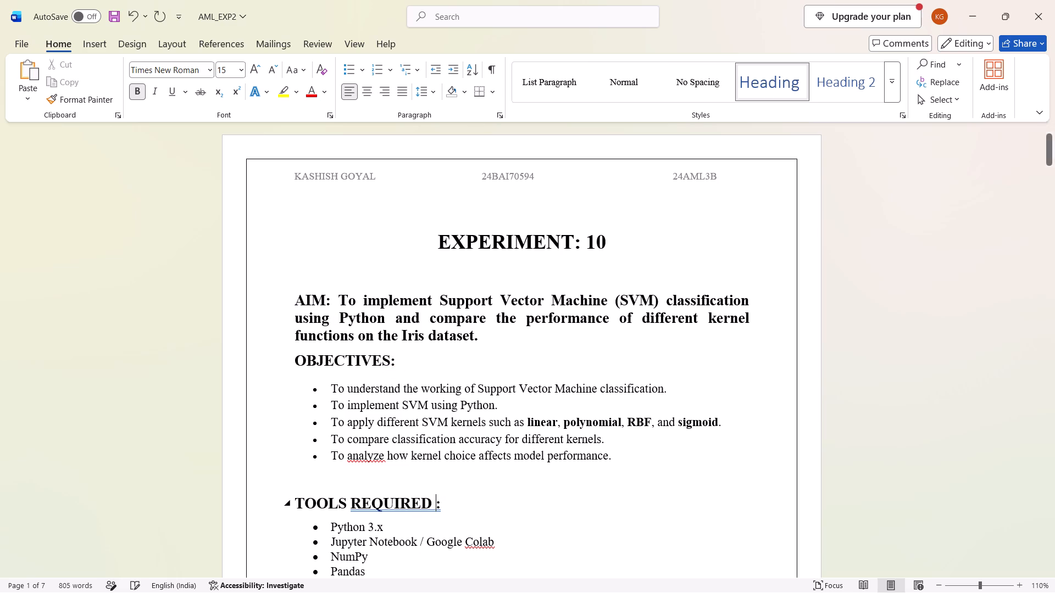
# Remove the space before the colon in the THEORY, METHODOLOGY and CODE & OUTPUTS headings.
pyautogui.scroll(-5, 437, 508)
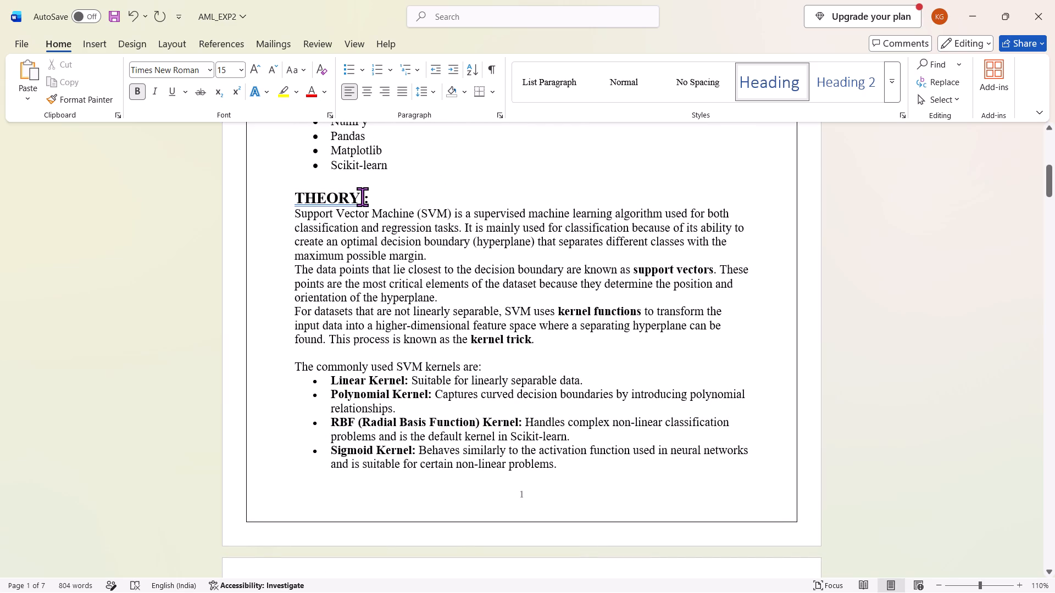
pyautogui.click(362, 197)
pyautogui.press('Right')
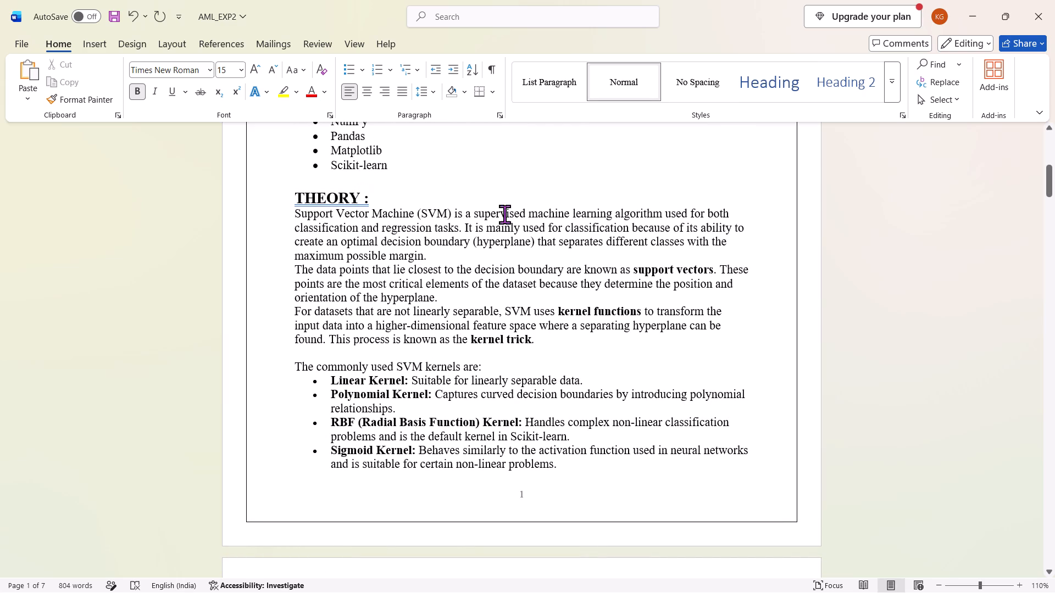
pyautogui.press('Left')
pyautogui.press('BackSpace')
pyautogui.scroll(-2, 657, 286)
pyautogui.scroll(1, 504, 301)
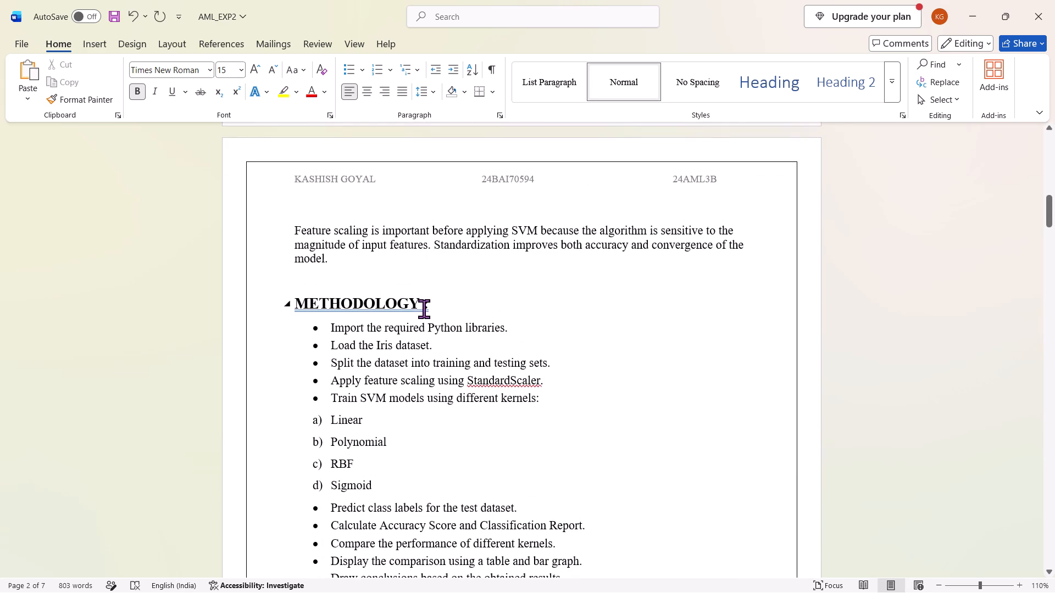
pyautogui.click(425, 309)
pyautogui.press('BackSpace')
pyautogui.scroll(-2, 425, 309)
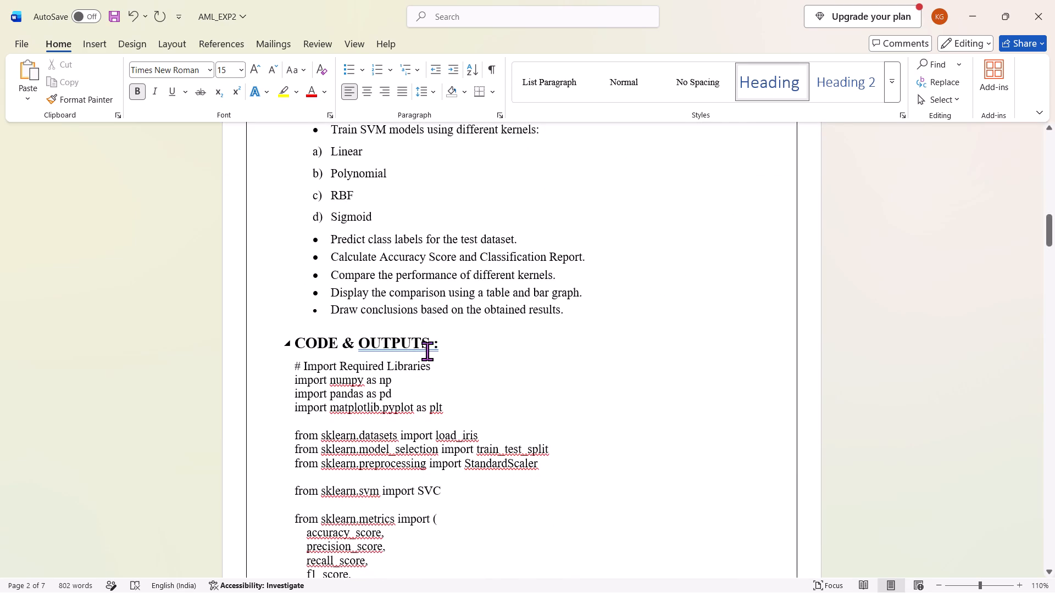
pyautogui.click(434, 349)
pyautogui.press('BackSpace')
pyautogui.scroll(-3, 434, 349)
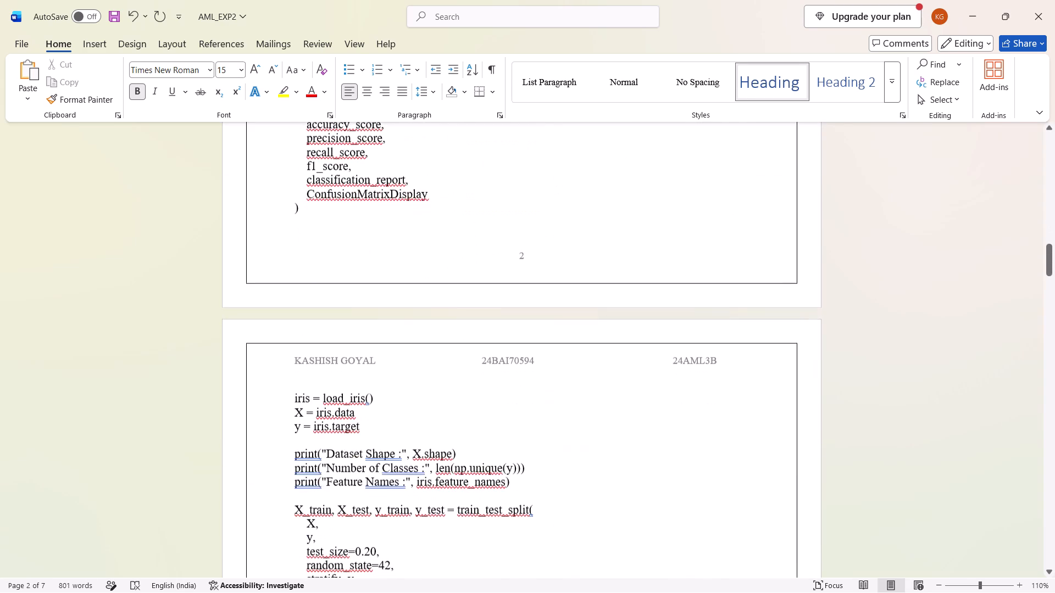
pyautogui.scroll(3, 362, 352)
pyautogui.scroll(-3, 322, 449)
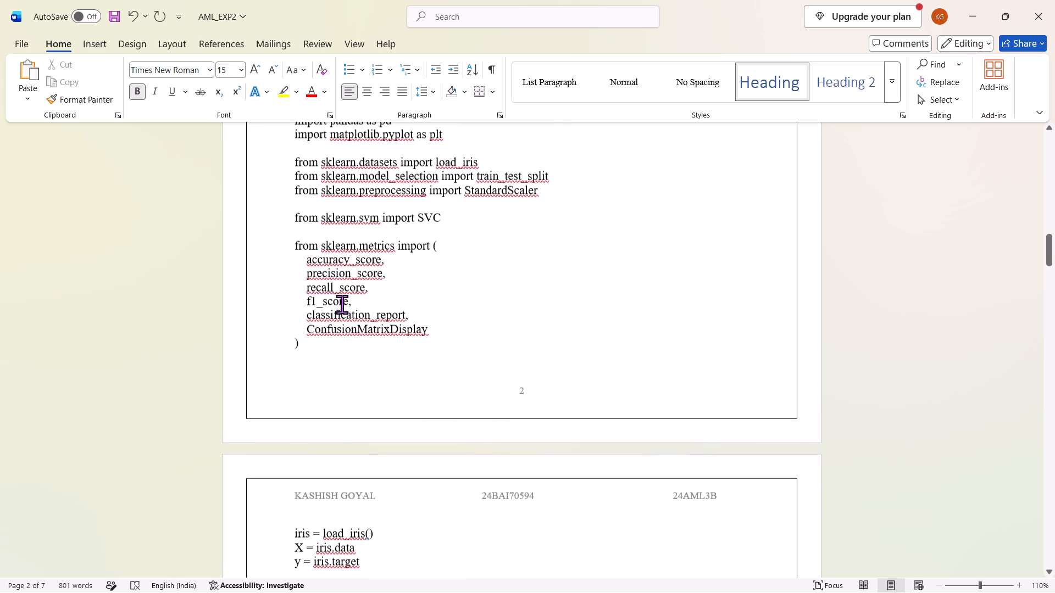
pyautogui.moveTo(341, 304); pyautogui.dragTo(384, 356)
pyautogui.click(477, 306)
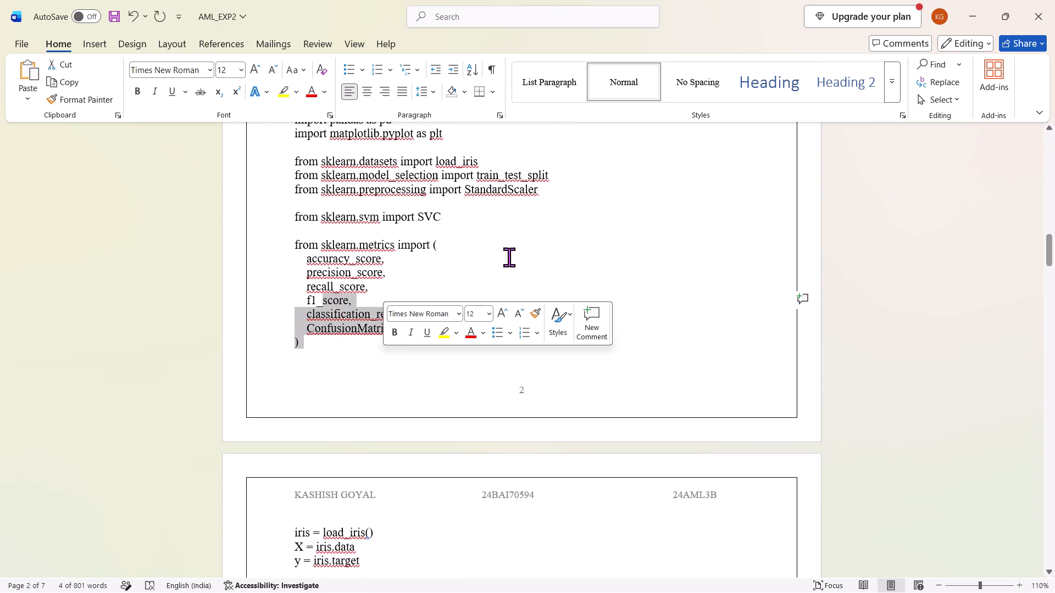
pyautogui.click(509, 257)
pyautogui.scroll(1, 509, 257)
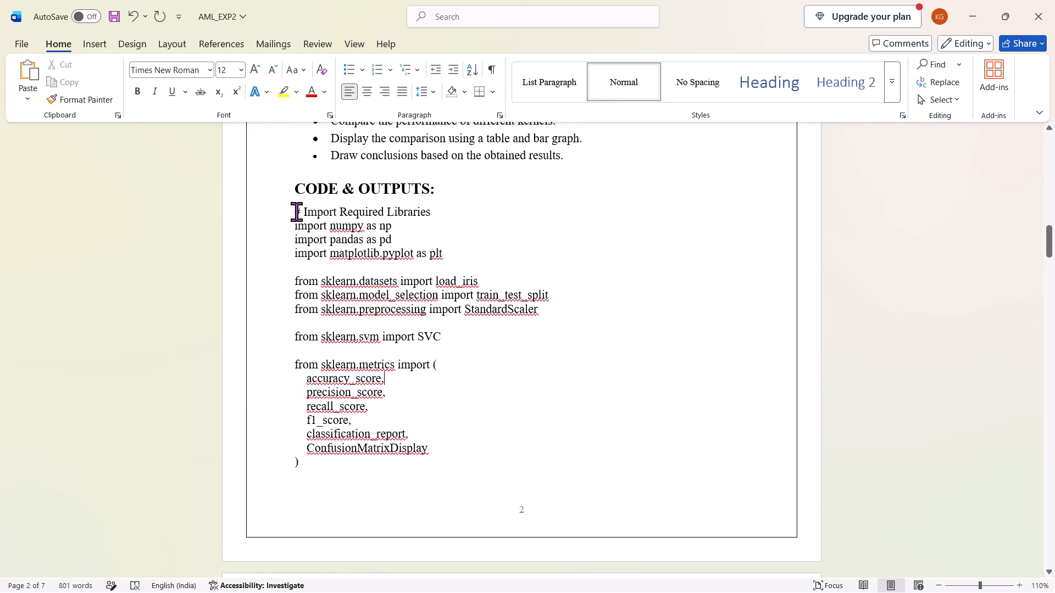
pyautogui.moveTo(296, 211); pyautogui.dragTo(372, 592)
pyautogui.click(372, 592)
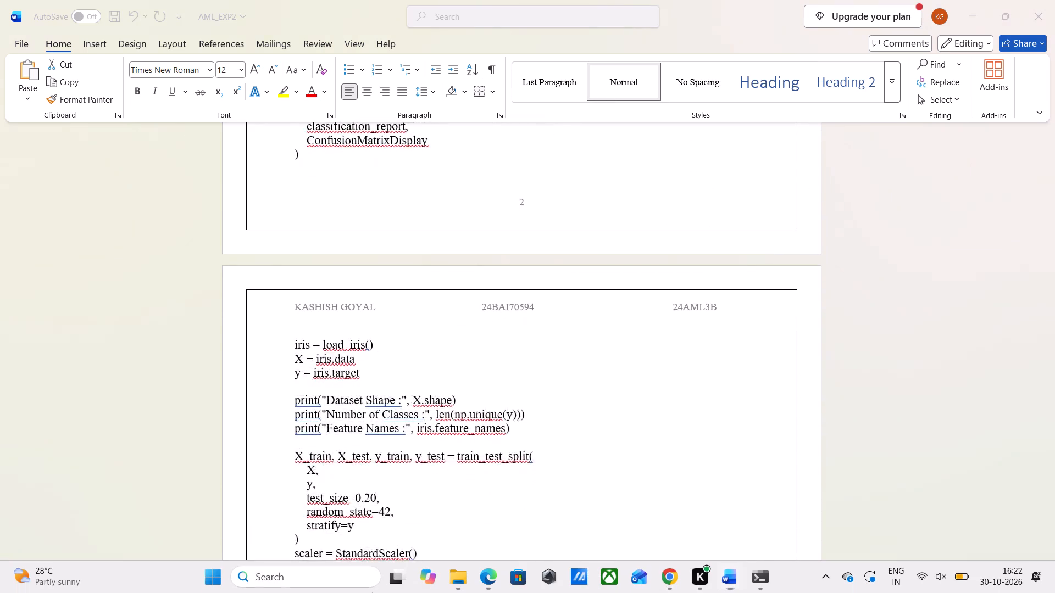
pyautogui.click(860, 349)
# Remove the extra space between LEARNING and OUTCOMES and the space before the colon in the LEARNING OUTCOMES and RESULT headings.
pyautogui.scroll(-1, 632, 351)
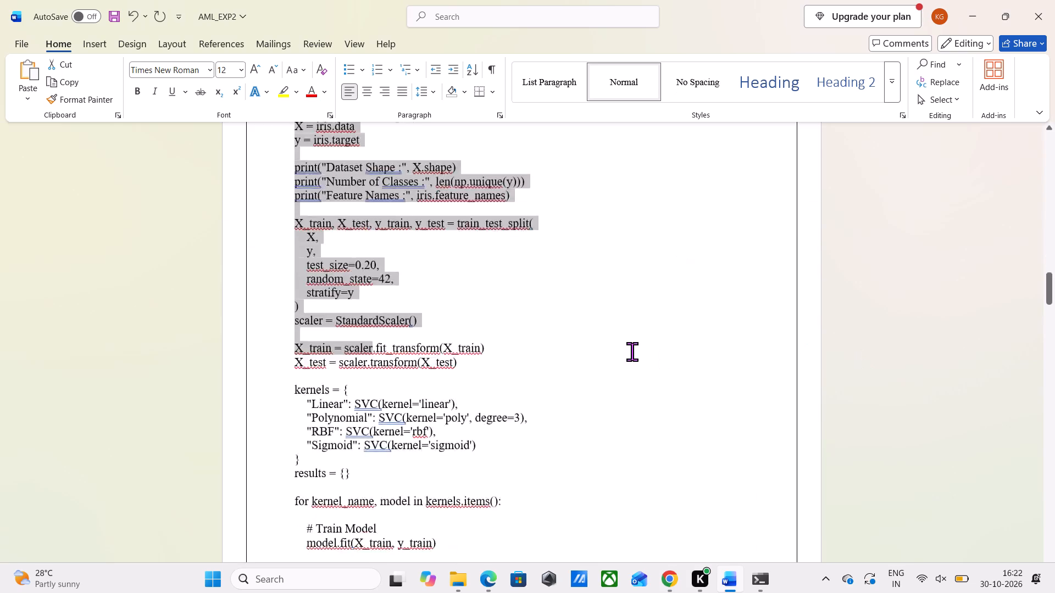
pyautogui.scroll(-7, 632, 351)
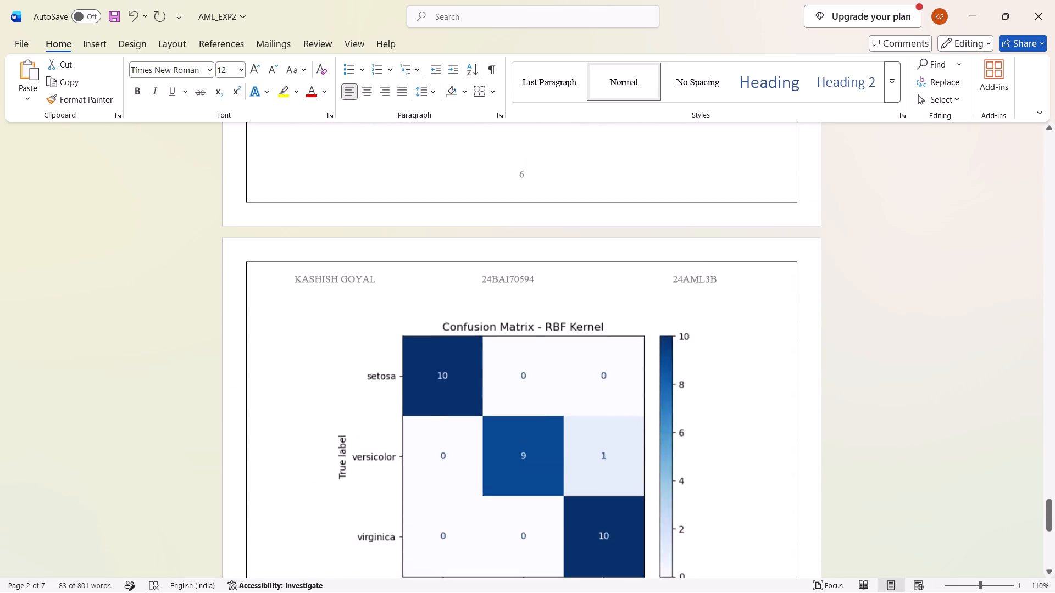
pyautogui.scroll(-2, 632, 351)
pyautogui.scroll(1, 477, 224)
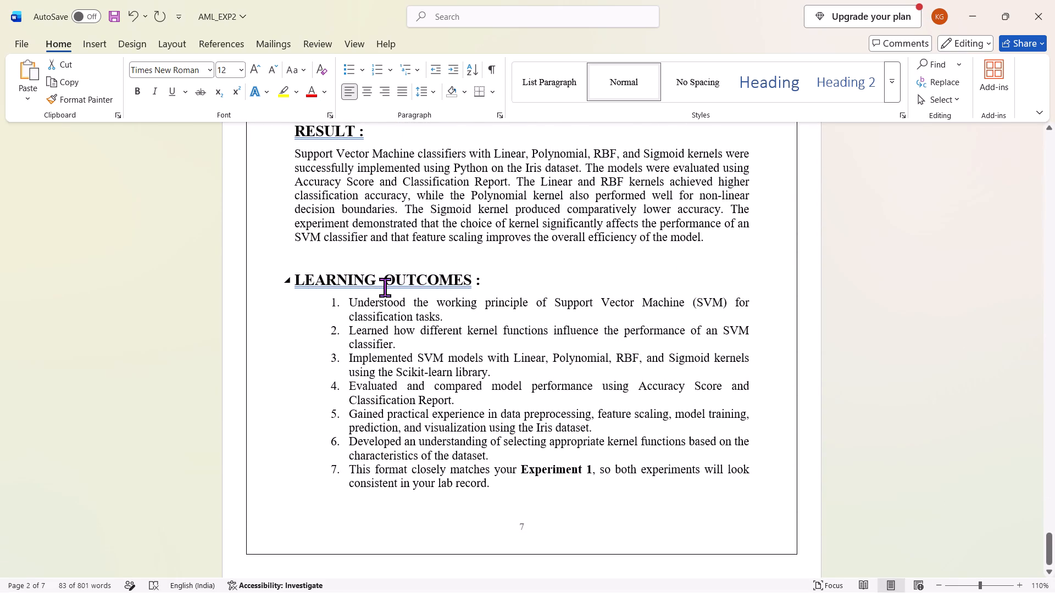
pyautogui.click(384, 286)
pyautogui.press('BackSpace')
pyautogui.click(475, 285)
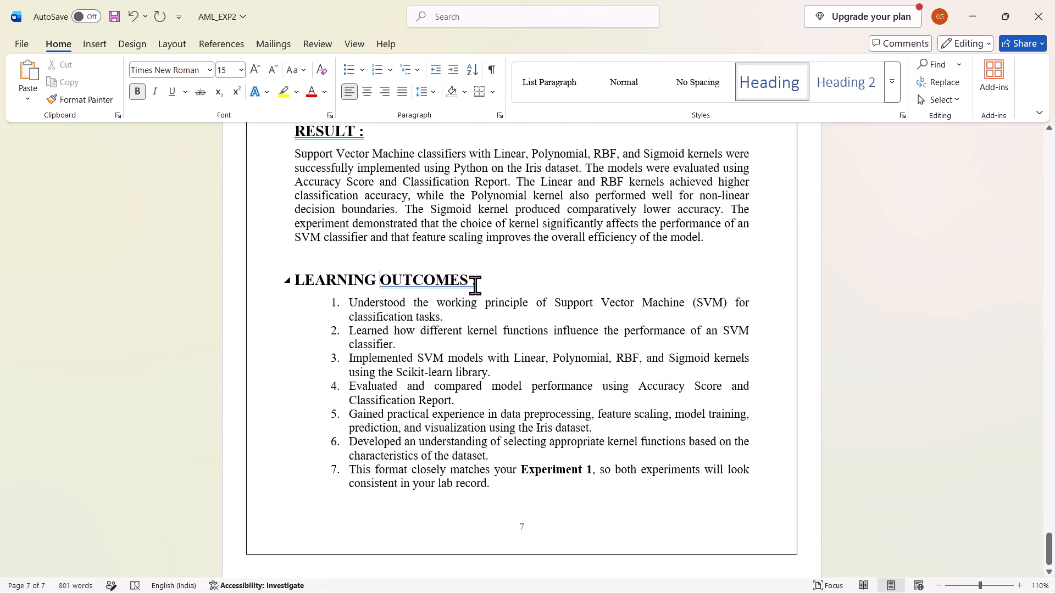
pyautogui.press('Left')
pyautogui.press('BackSpace')
pyautogui.scroll(1, 475, 285)
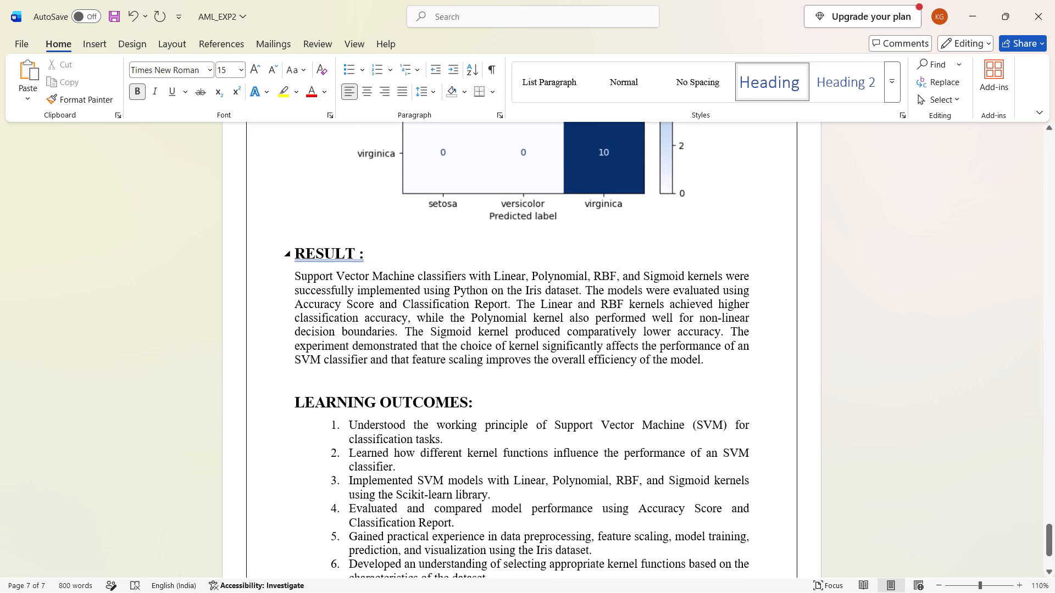
pyautogui.click(362, 257)
pyautogui.press('Left')
pyautogui.press('BackSpace')
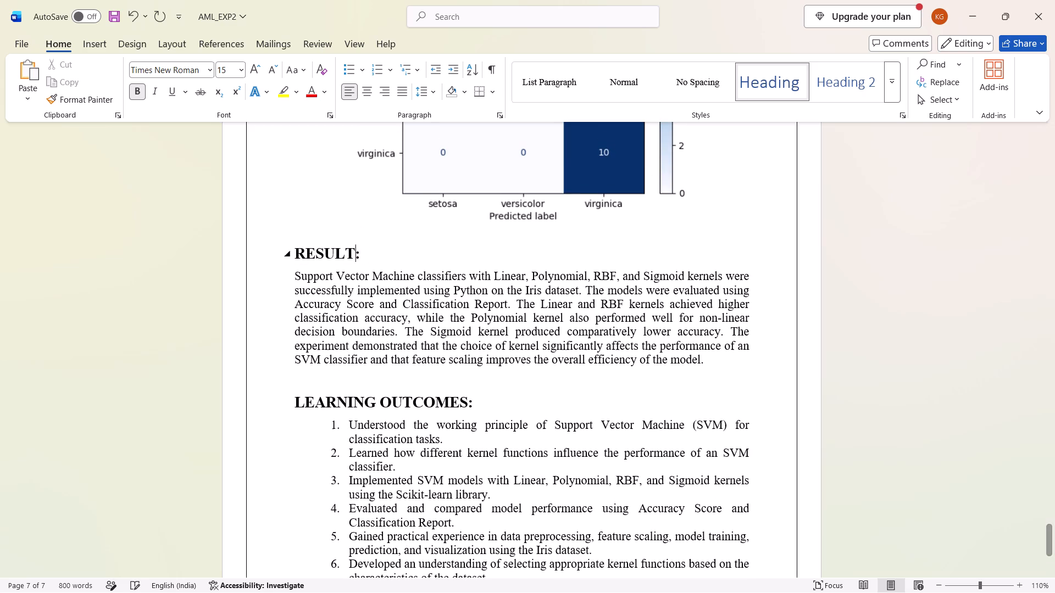
# Delete the output images above the RESULT section, including the RBF confusion matrix, kernel comparison and classification reports.
pyautogui.scroll(1, 362, 257)
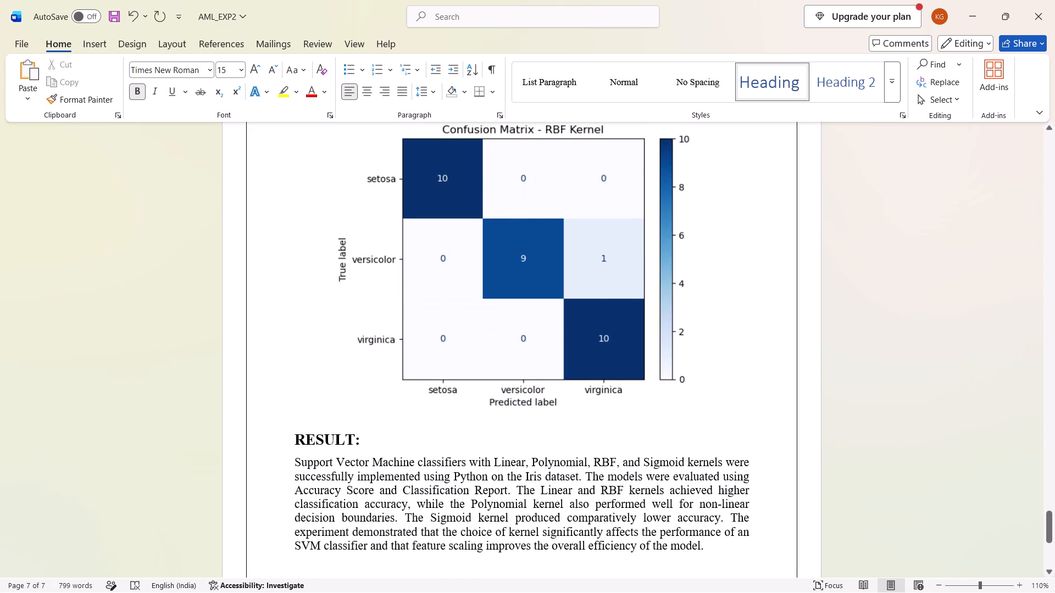
pyautogui.moveTo(698, 404); pyautogui.dragTo(479, 297)
pyautogui.click(479, 297)
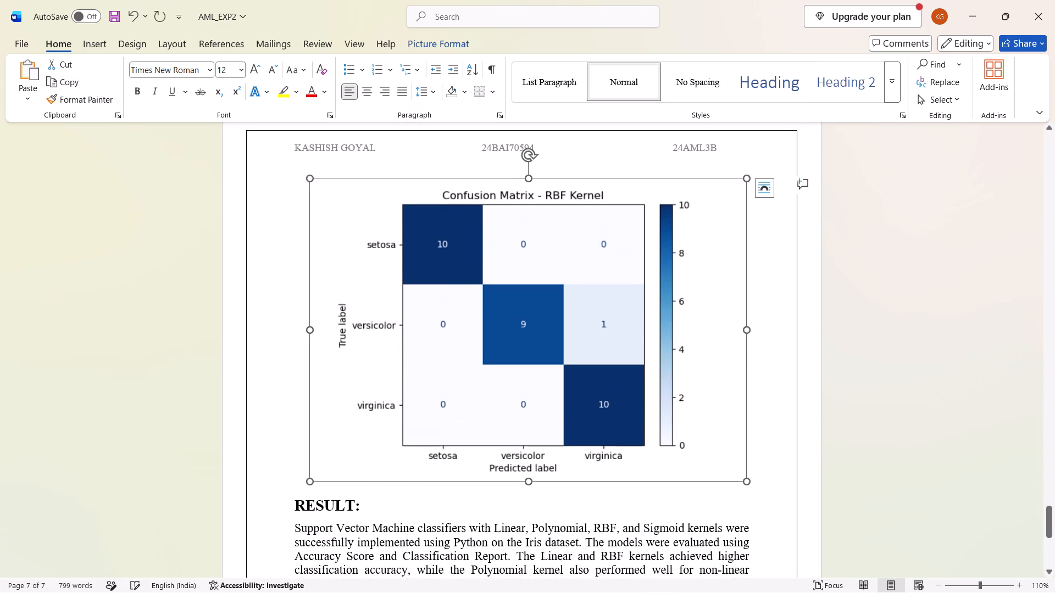
pyautogui.press('BackSpace')
pyautogui.scroll(4, 479, 297)
pyautogui.click(496, 344)
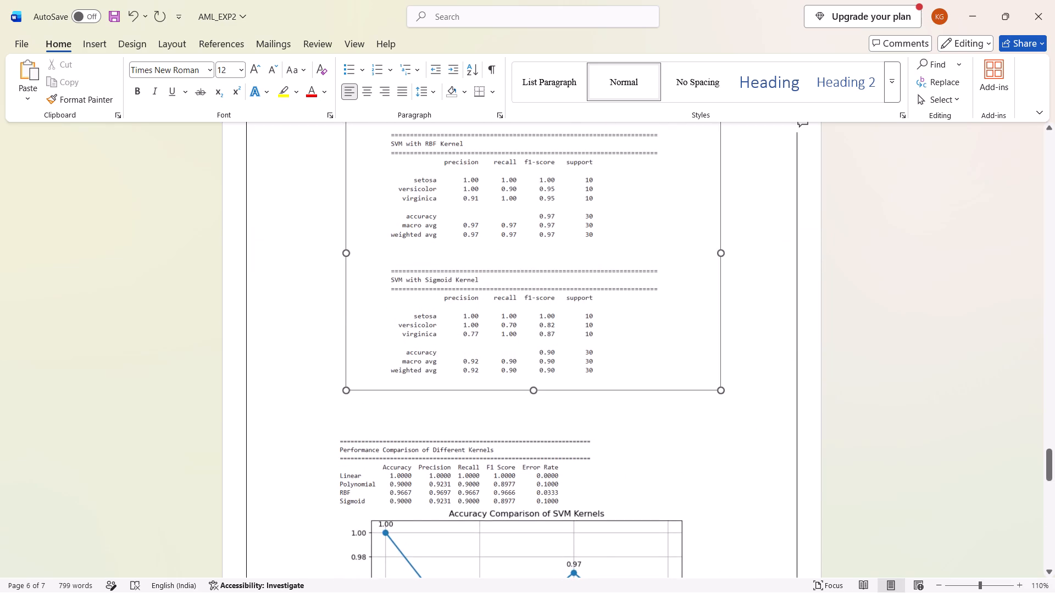
pyautogui.press('BackSpace')
pyautogui.click(496, 344)
pyautogui.click(514, 396)
pyautogui.press('BackSpace')
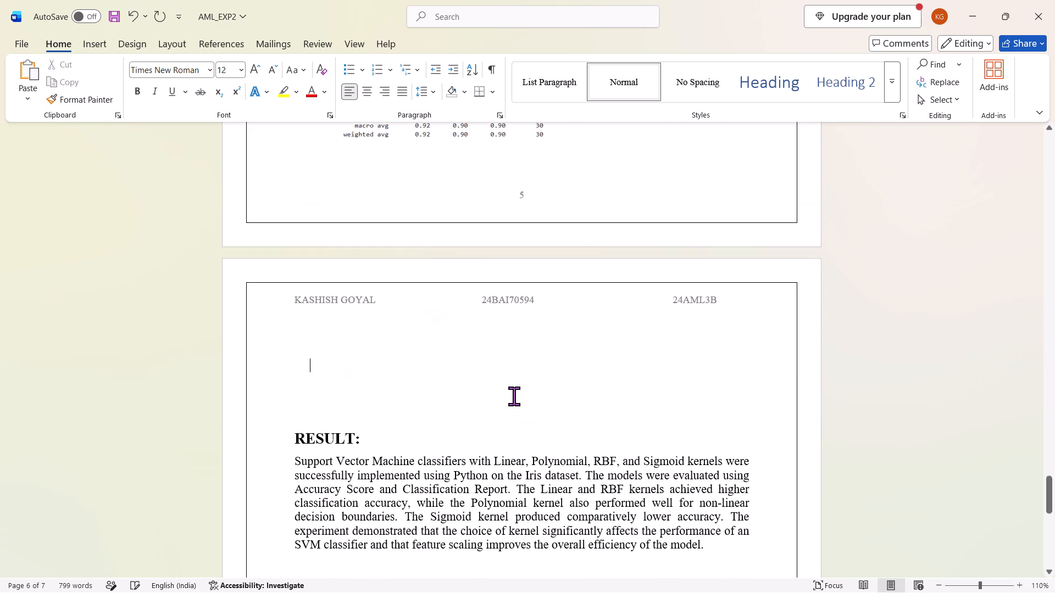
pyautogui.scroll(4, 514, 396)
pyautogui.click(448, 502)
pyautogui.press('BackSpace')
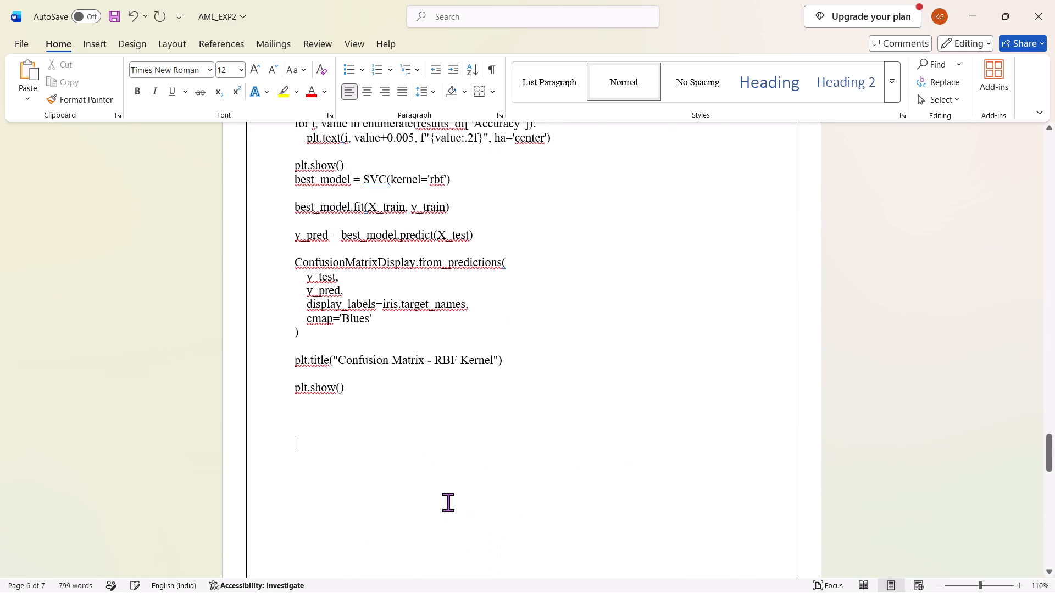
# Delete all the Python code under CODE & OUTPUTS, from "# Import Required Libraries" to the final plt.show().
pyautogui.click(359, 387)
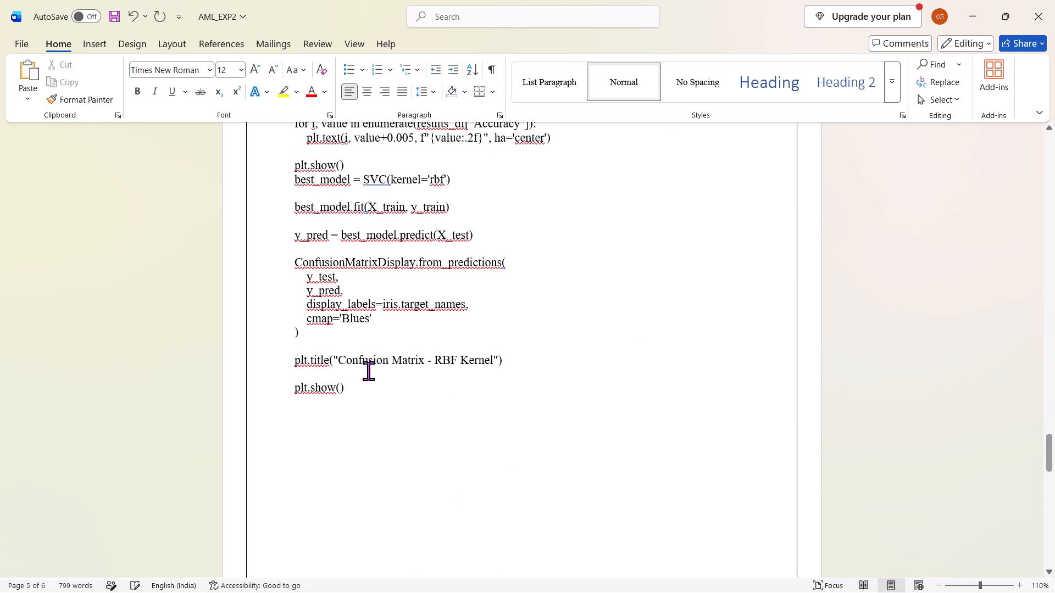
pyautogui.moveTo(368, 385); pyautogui.dragTo(306, 80)
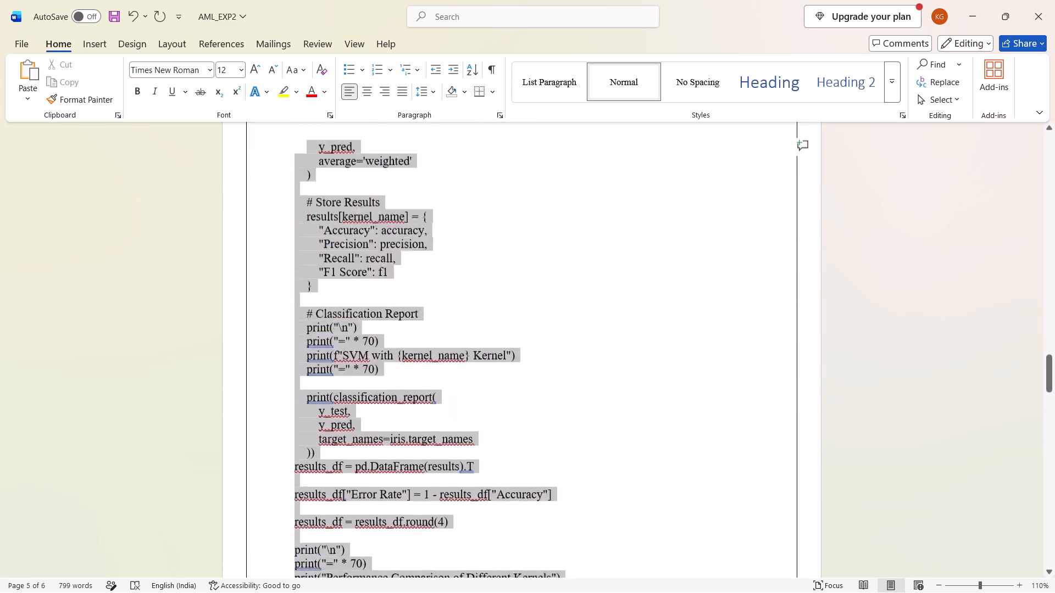
pyautogui.moveTo(306, 80); pyautogui.dragTo(313, 151)
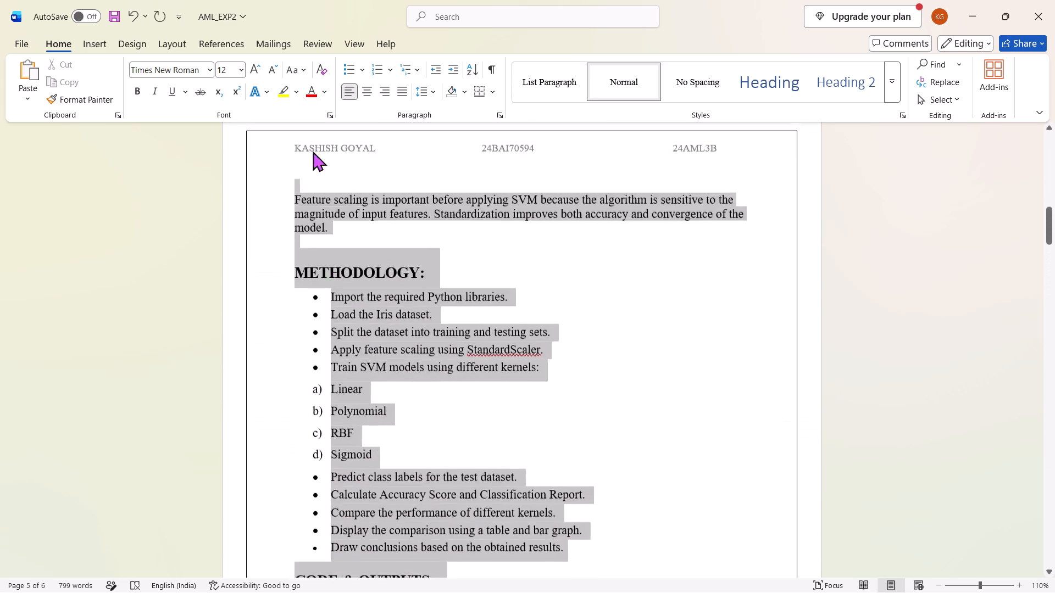
pyautogui.moveTo(313, 151); pyautogui.dragTo(291, 383)
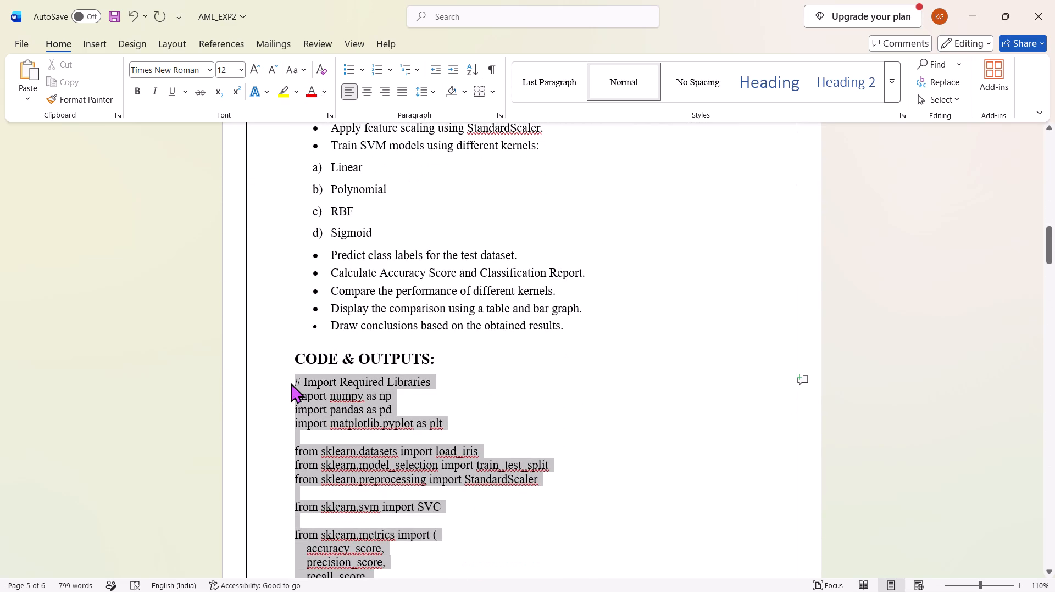
pyautogui.moveTo(291, 383); pyautogui.dragTo(291, 384)
pyautogui.press('BackSpace')
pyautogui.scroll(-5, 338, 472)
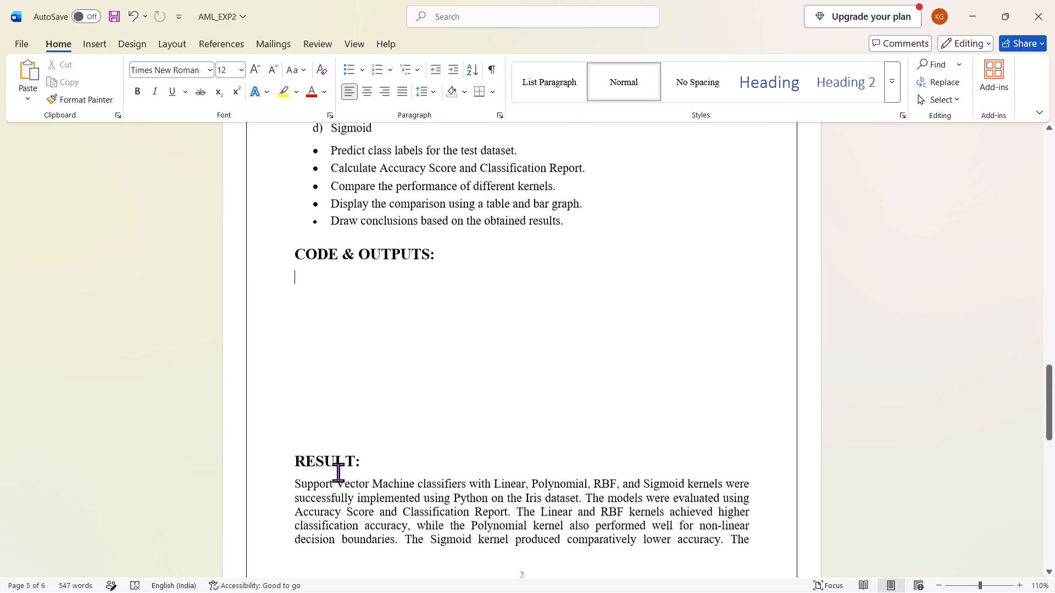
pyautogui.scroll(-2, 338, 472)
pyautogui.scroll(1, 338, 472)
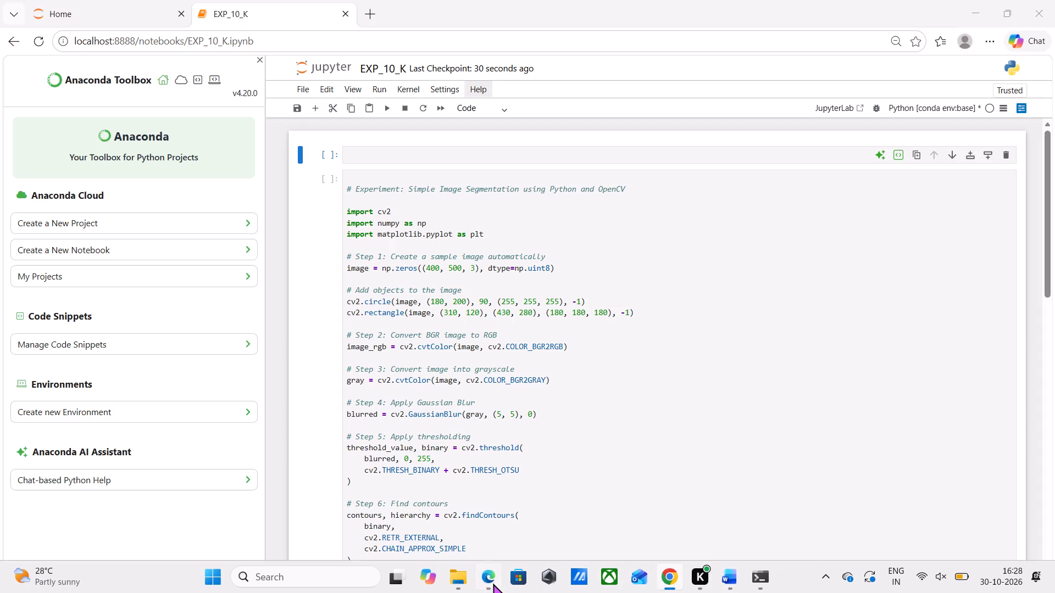
pyautogui.click(503, 437)
pyautogui.hotkey('shift', 'Return')
# Examine the executed cell's code, segmentation figures and printed results.
pyautogui.scroll(3, 503, 437)
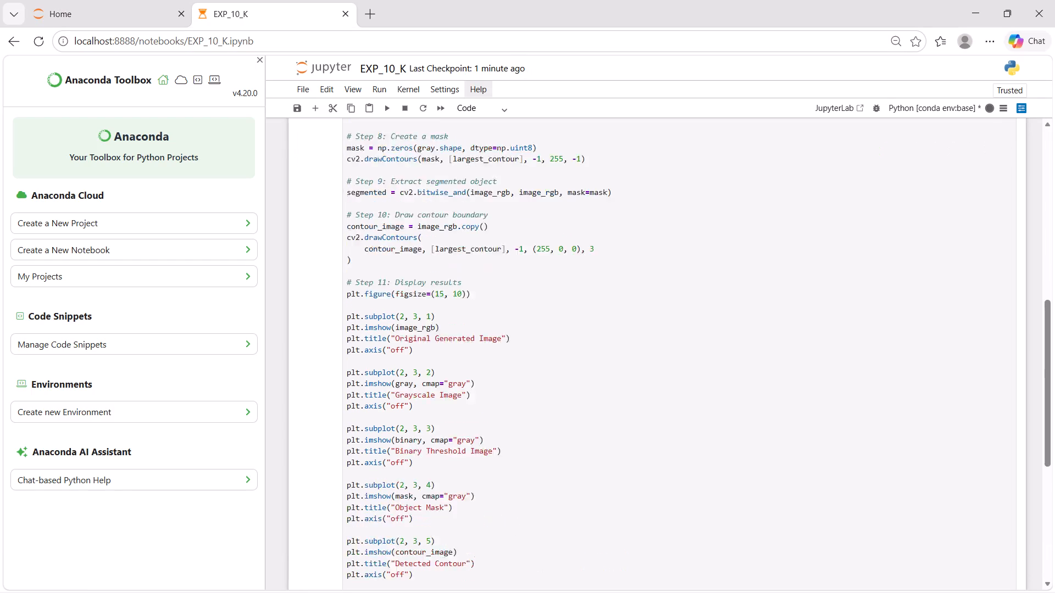
pyautogui.scroll(5, 503, 437)
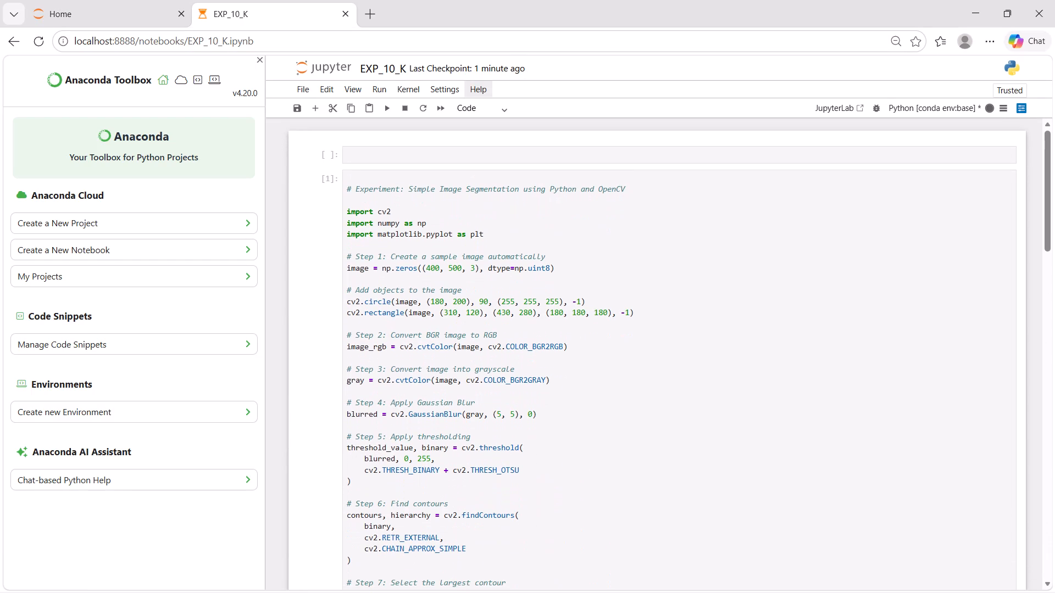
pyautogui.scroll(-9, 503, 437)
pyautogui.scroll(3, 503, 437)
pyautogui.scroll(-2, 503, 437)
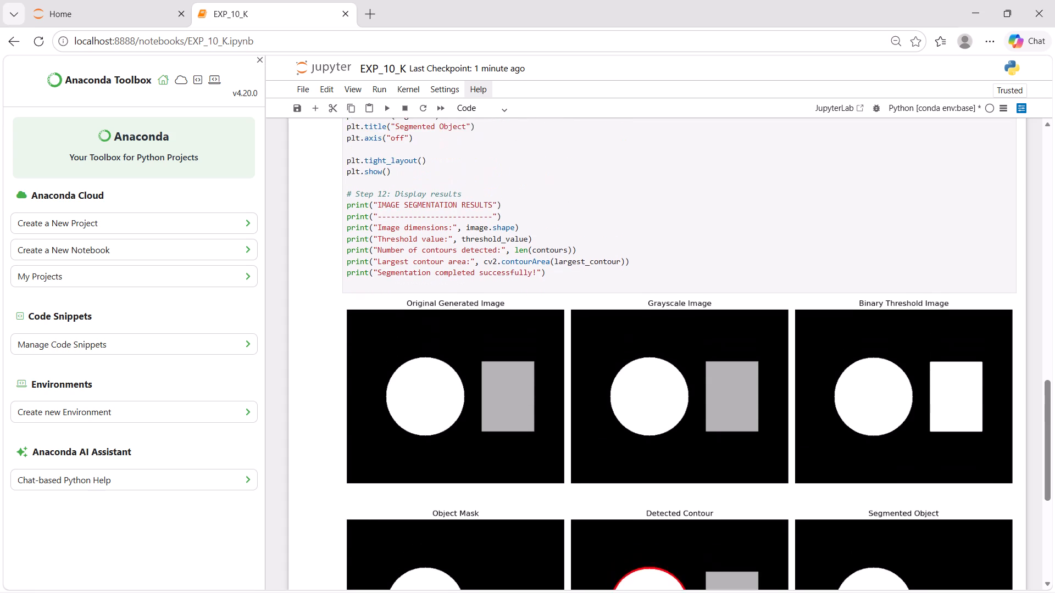
pyautogui.scroll(-1, 503, 437)
pyautogui.scroll(3, 503, 437)
pyautogui.scroll(-2, 503, 437)
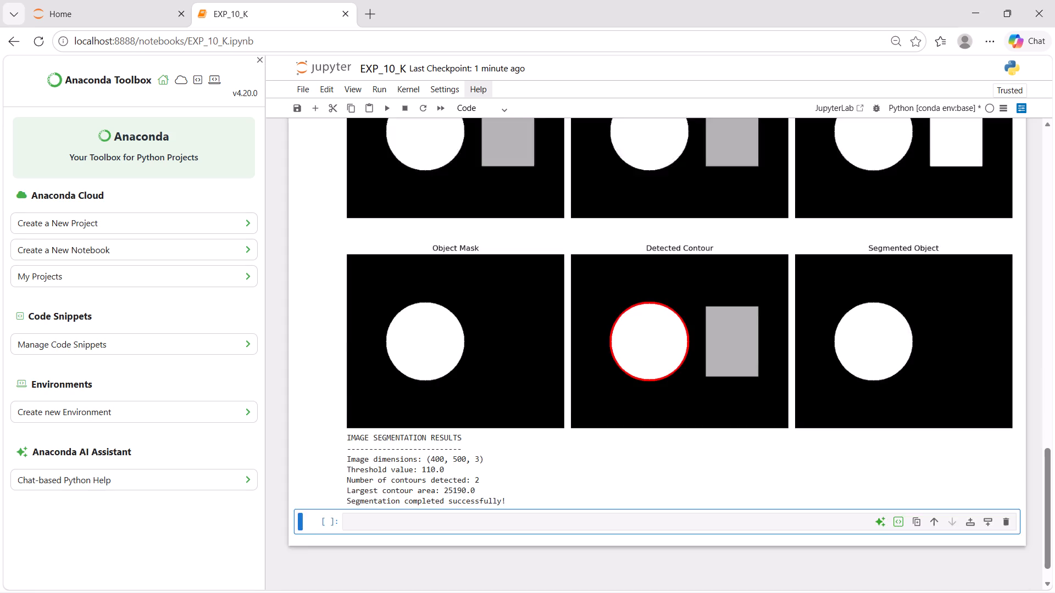
# Split the image segmentation code cell after the "Step 5: Apply thresholding" comment.
pyautogui.rightClick(543, 438)
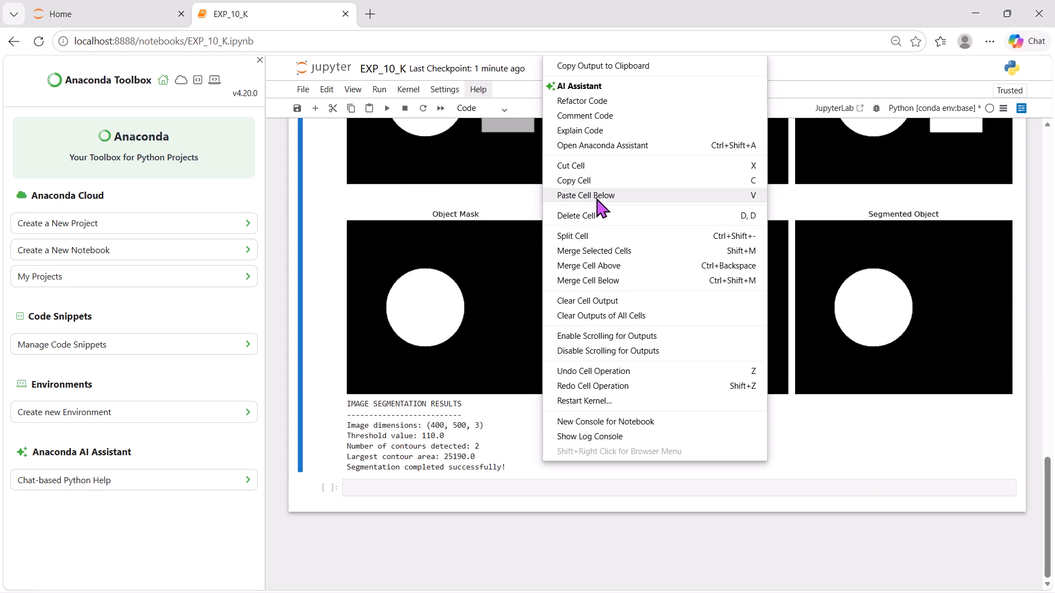
pyautogui.click(588, 234)
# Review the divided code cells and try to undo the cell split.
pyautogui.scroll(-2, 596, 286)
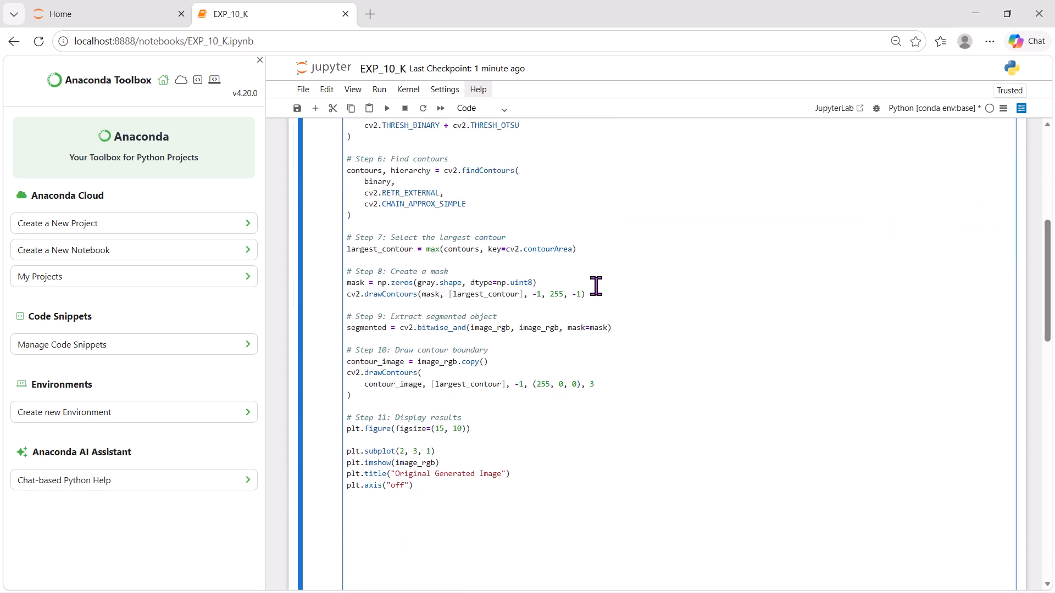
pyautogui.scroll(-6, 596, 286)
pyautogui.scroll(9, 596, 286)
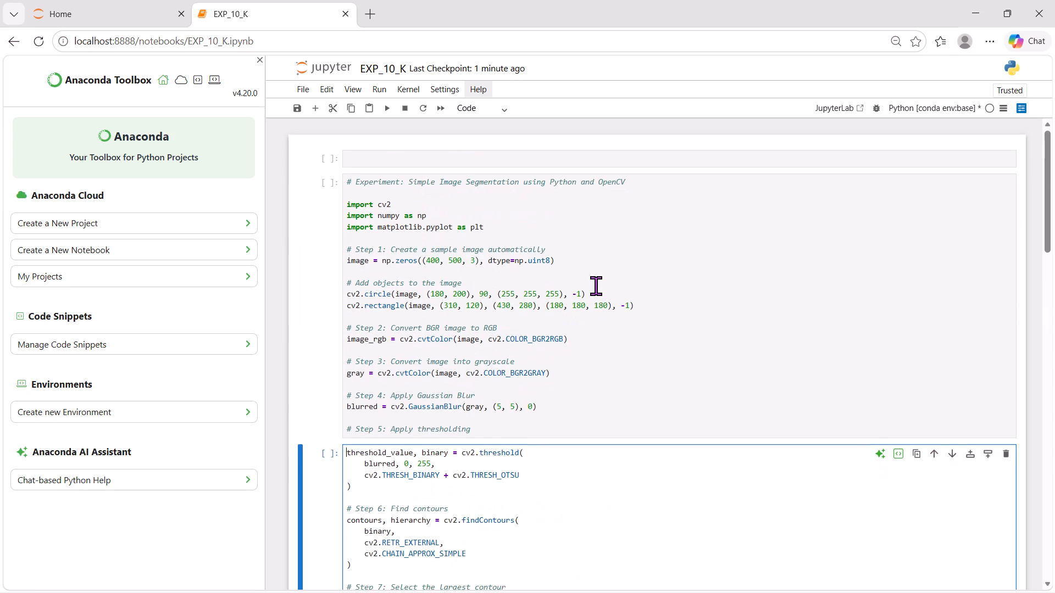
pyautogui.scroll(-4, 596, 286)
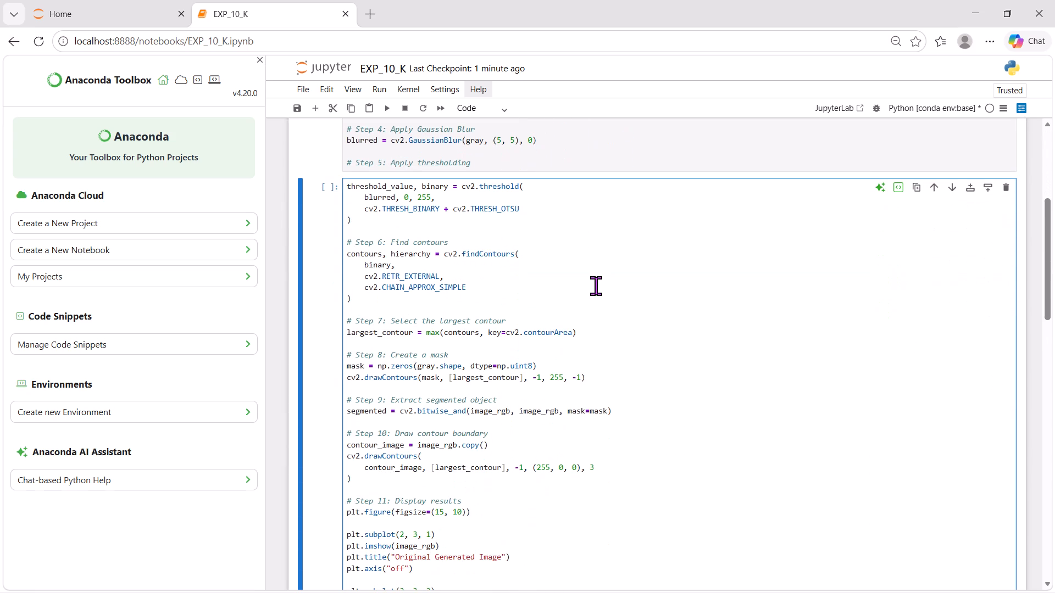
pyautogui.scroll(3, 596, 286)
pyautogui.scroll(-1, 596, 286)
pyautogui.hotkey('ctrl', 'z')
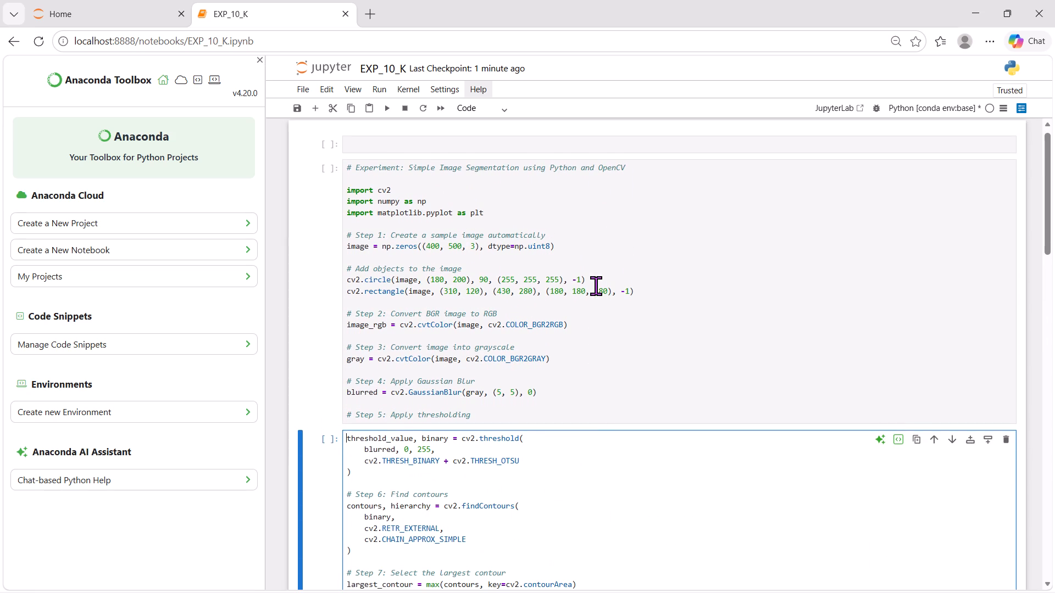
# Capture a rectangular screenshot of the six segmentation images in the notebook output, from Original Generated Image to Segmented Object.
pyautogui.scroll(-1, 596, 286)
pyautogui.scroll(1, 596, 286)
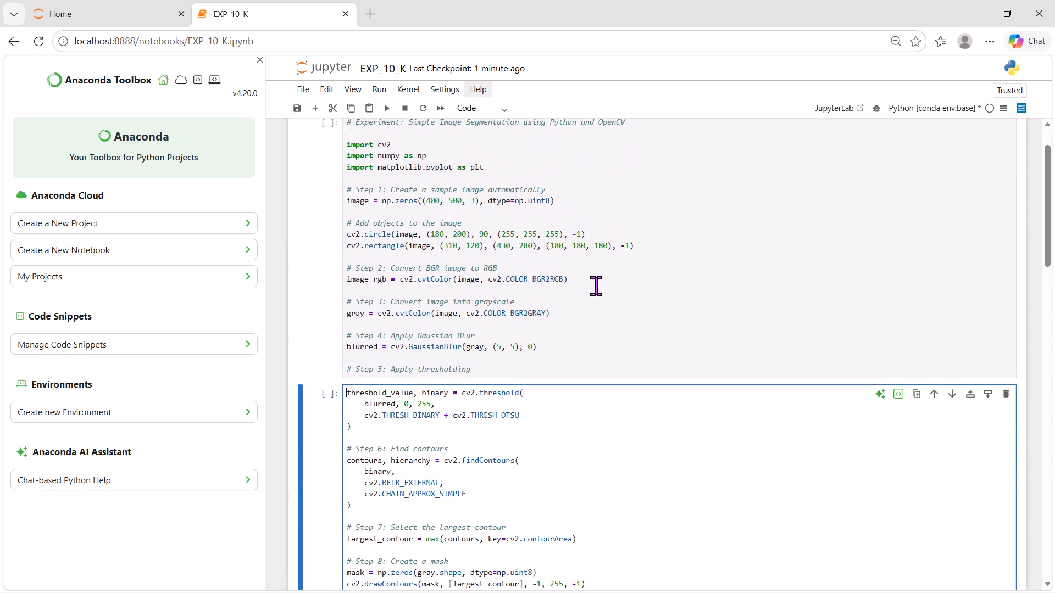
pyautogui.scroll(4, 596, 286)
pyautogui.scroll(-8, 596, 286)
pyautogui.scroll(2, 596, 286)
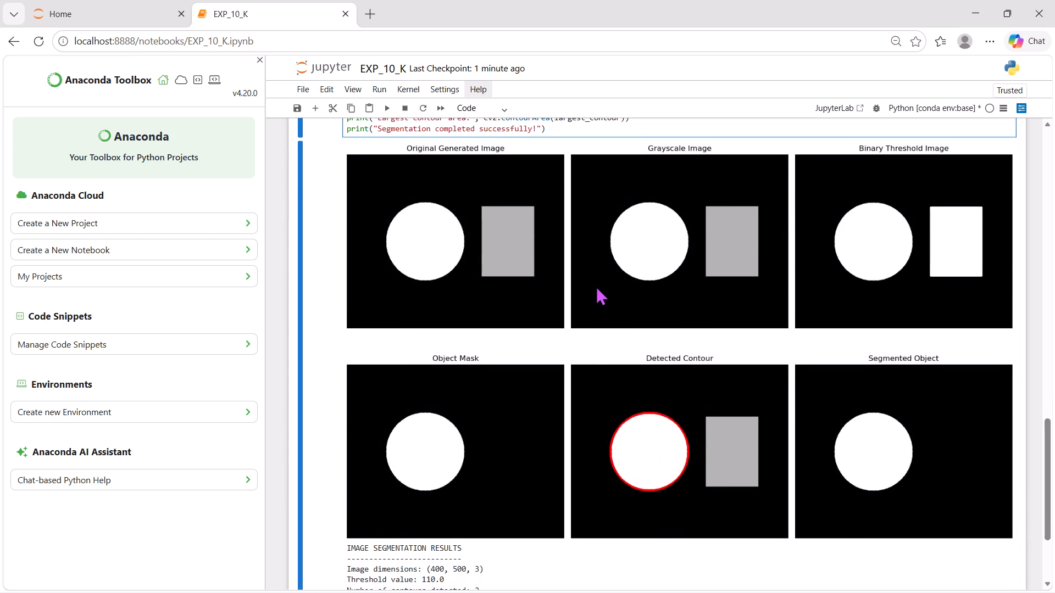
pyautogui.press('shift+super+s')
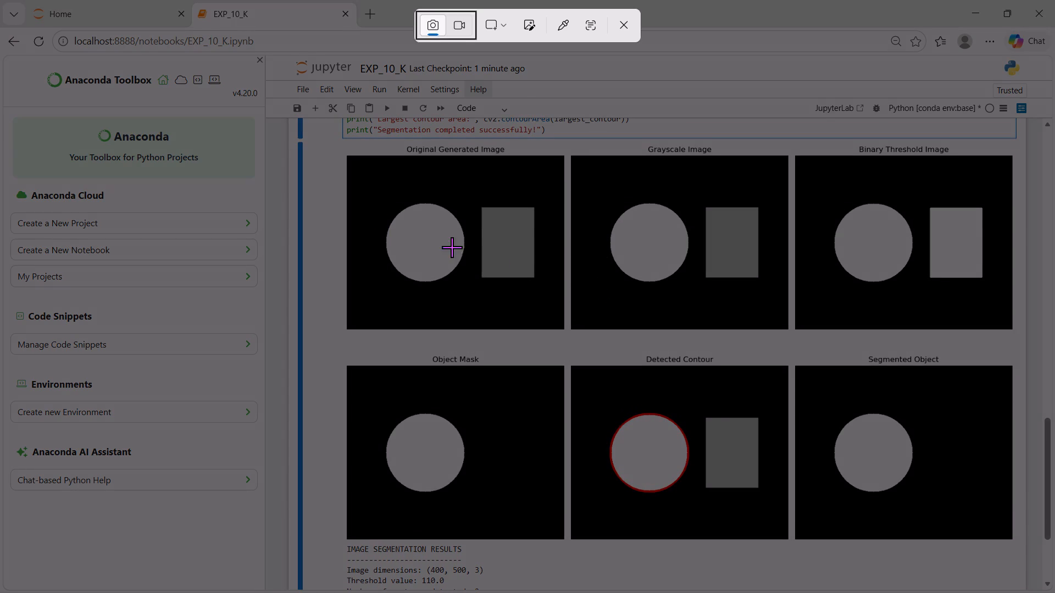
pyautogui.click(313, 146)
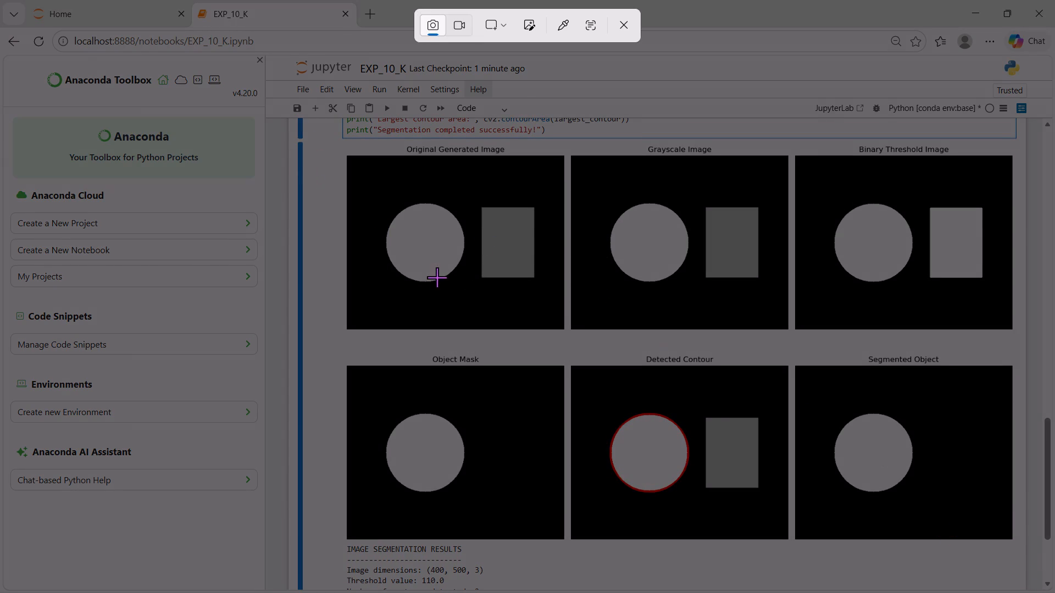
pyautogui.moveTo(316, 148); pyautogui.dragTo(1045, 592)
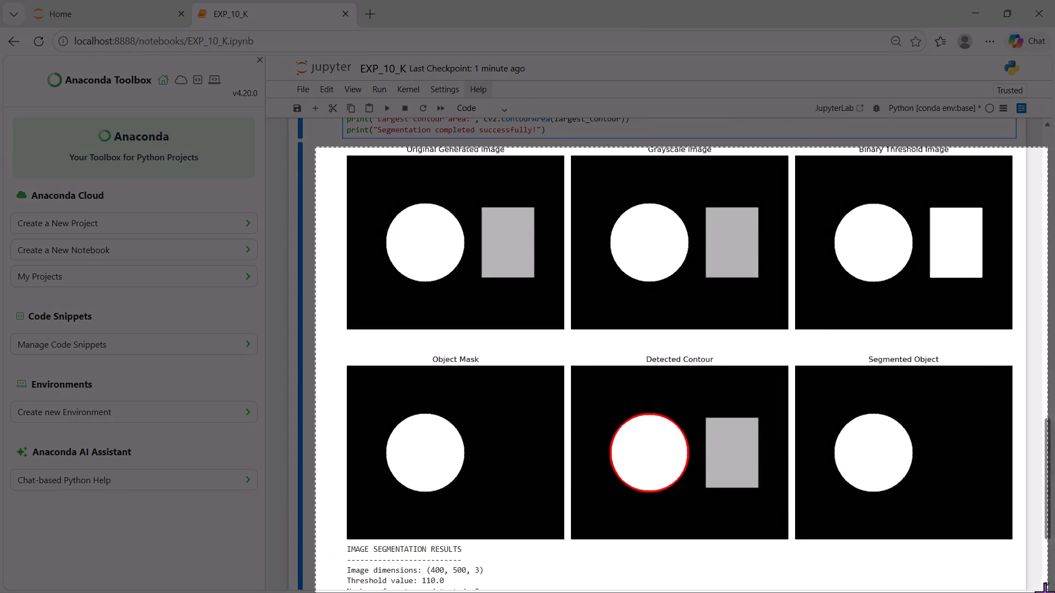
pyautogui.moveTo(1045, 592); pyautogui.dragTo(1017, 543)
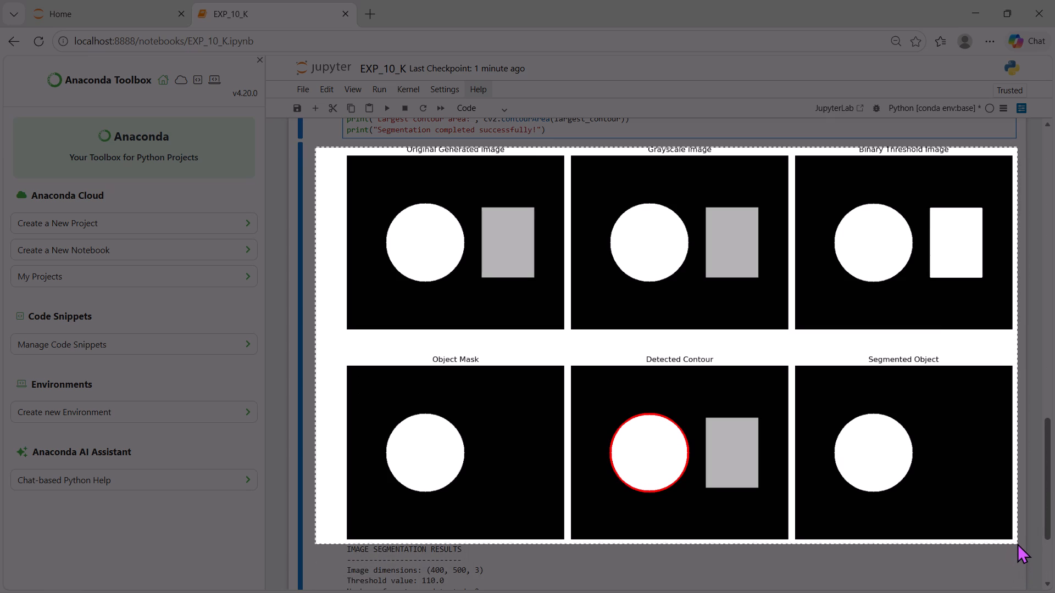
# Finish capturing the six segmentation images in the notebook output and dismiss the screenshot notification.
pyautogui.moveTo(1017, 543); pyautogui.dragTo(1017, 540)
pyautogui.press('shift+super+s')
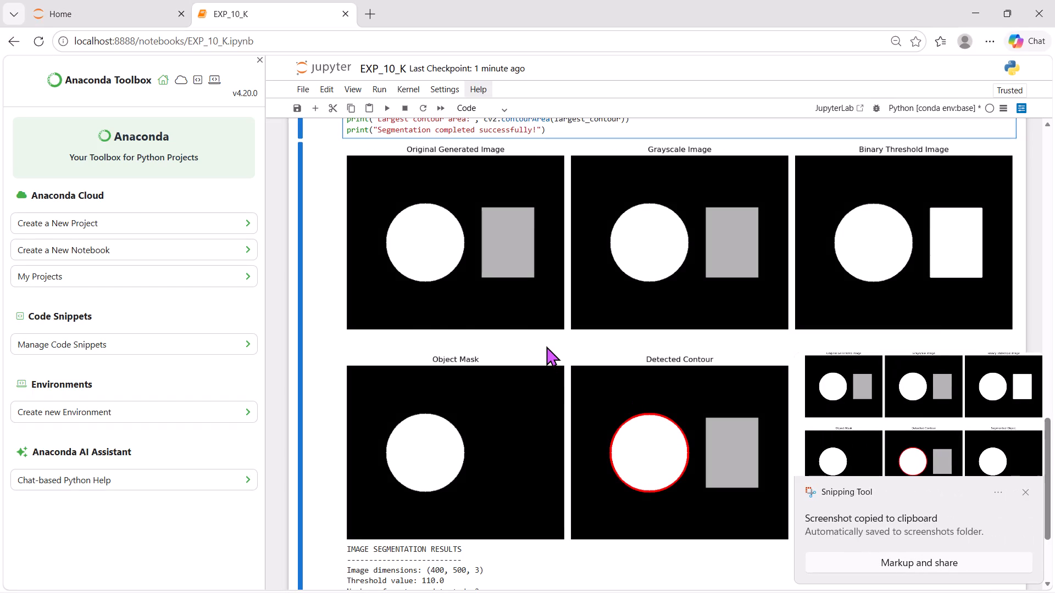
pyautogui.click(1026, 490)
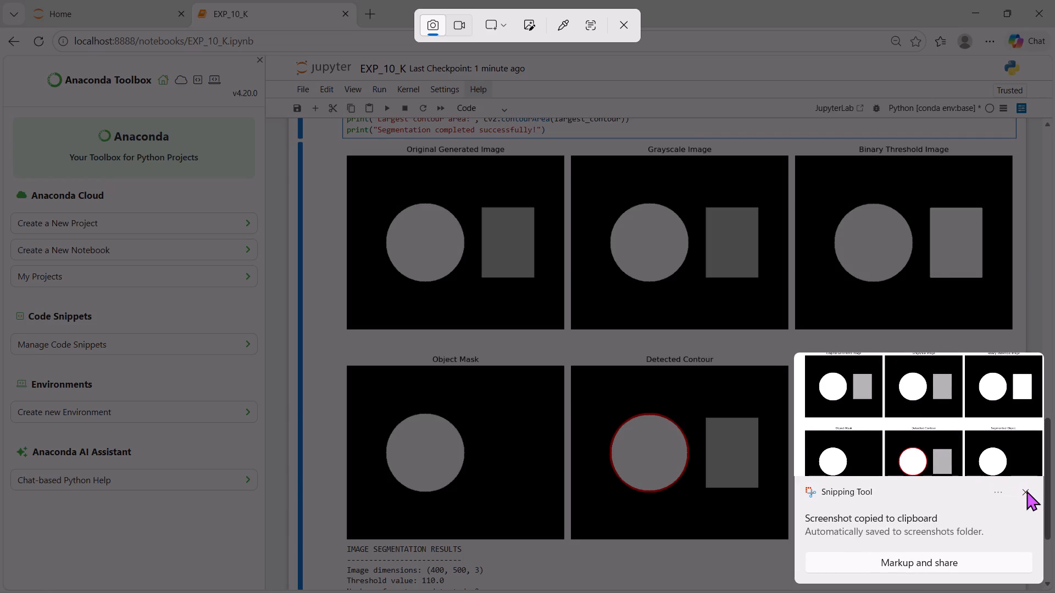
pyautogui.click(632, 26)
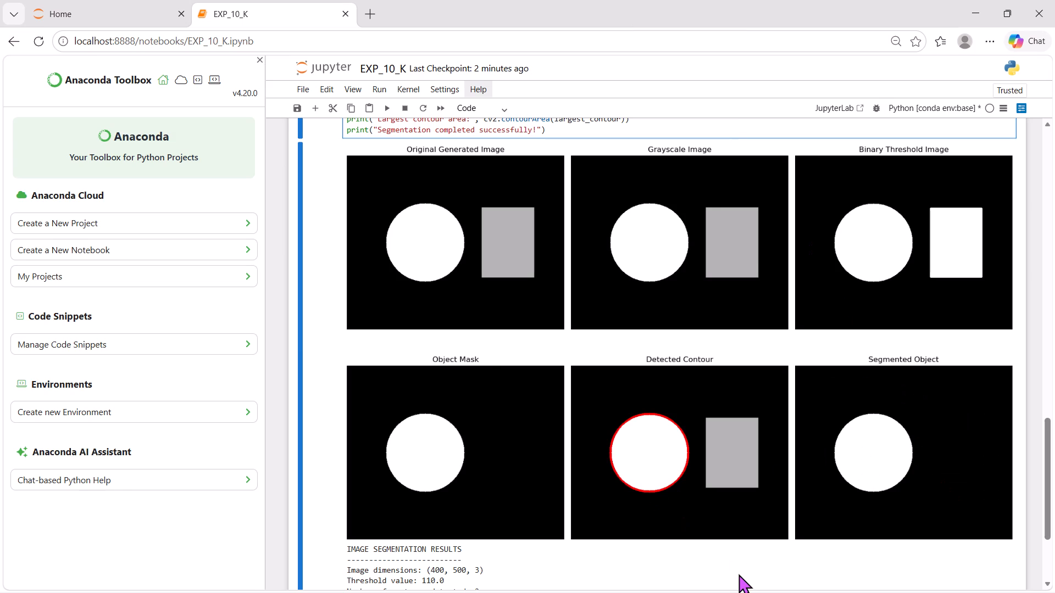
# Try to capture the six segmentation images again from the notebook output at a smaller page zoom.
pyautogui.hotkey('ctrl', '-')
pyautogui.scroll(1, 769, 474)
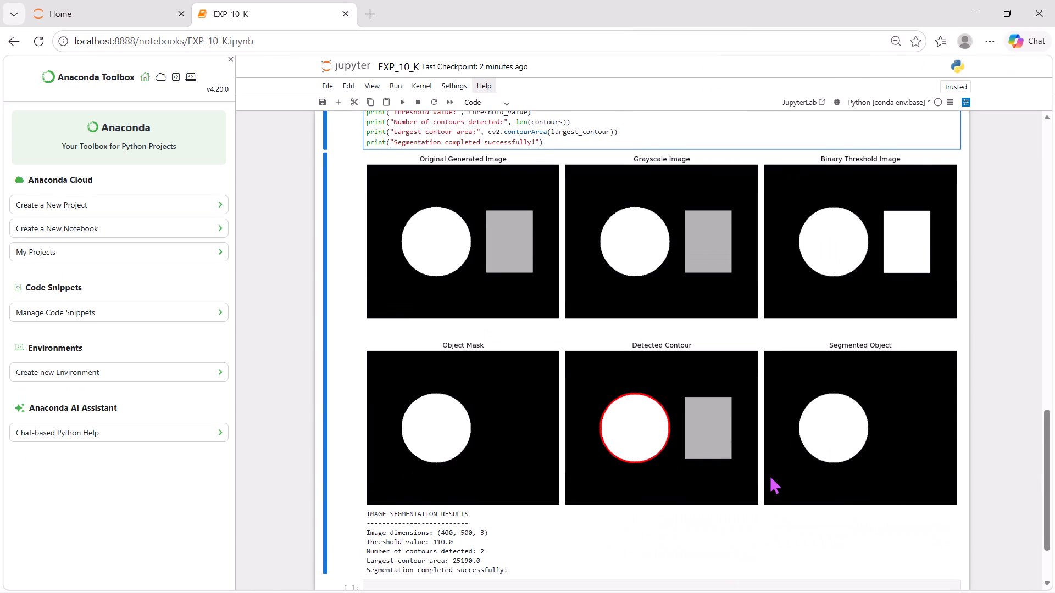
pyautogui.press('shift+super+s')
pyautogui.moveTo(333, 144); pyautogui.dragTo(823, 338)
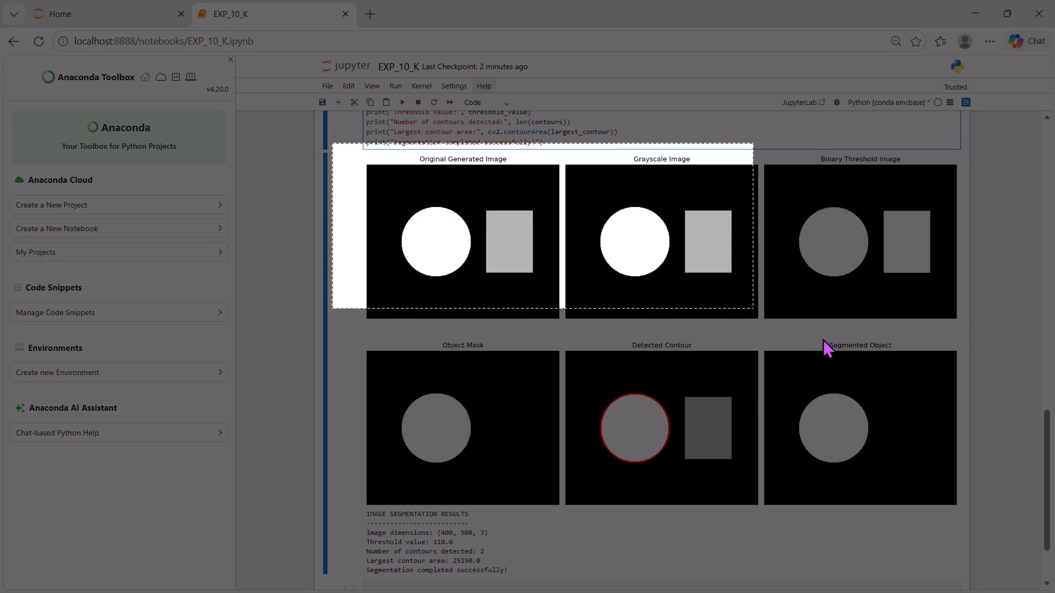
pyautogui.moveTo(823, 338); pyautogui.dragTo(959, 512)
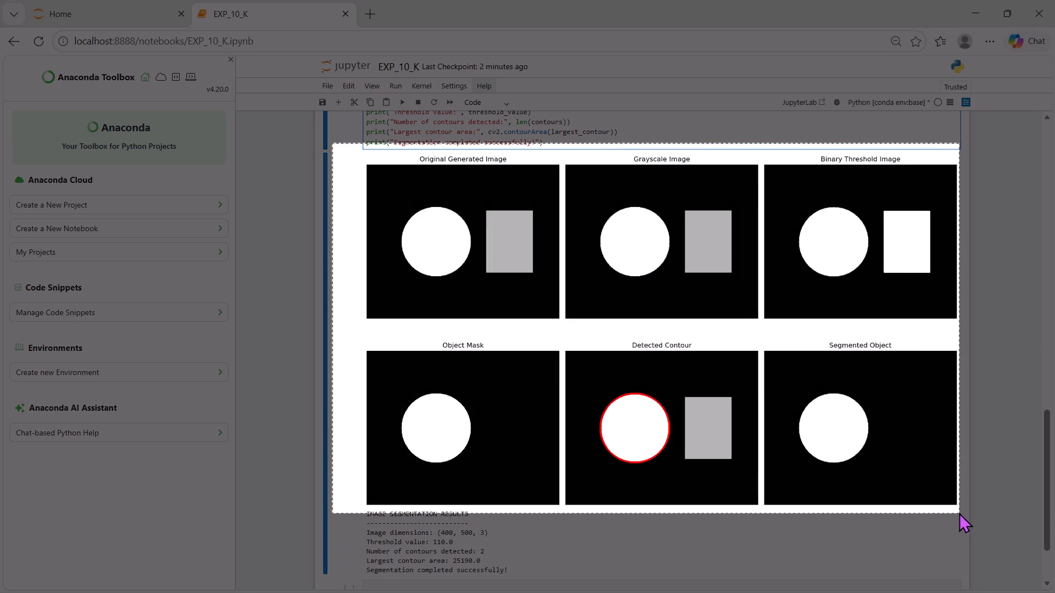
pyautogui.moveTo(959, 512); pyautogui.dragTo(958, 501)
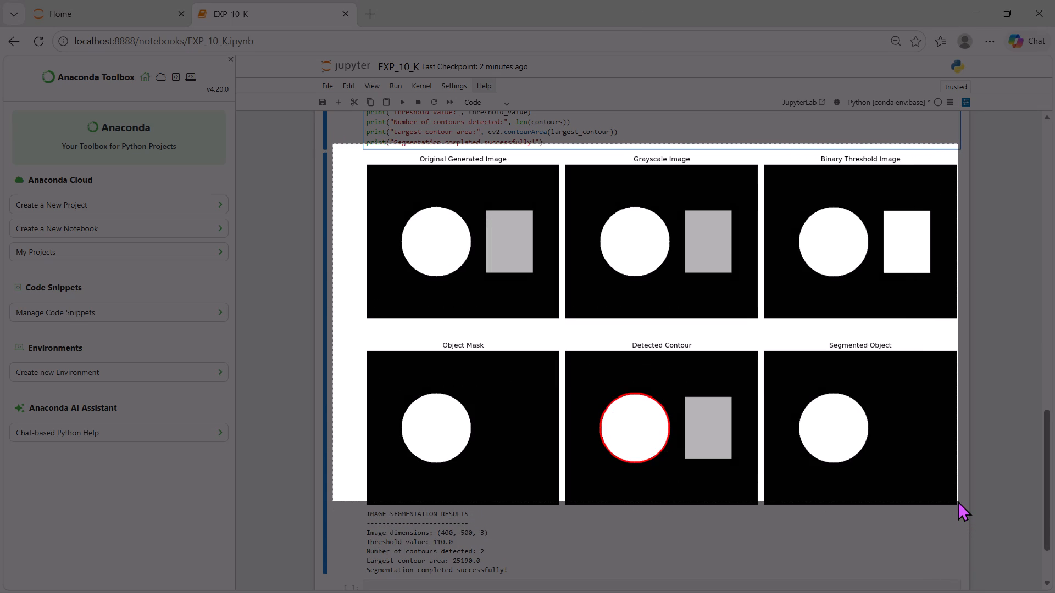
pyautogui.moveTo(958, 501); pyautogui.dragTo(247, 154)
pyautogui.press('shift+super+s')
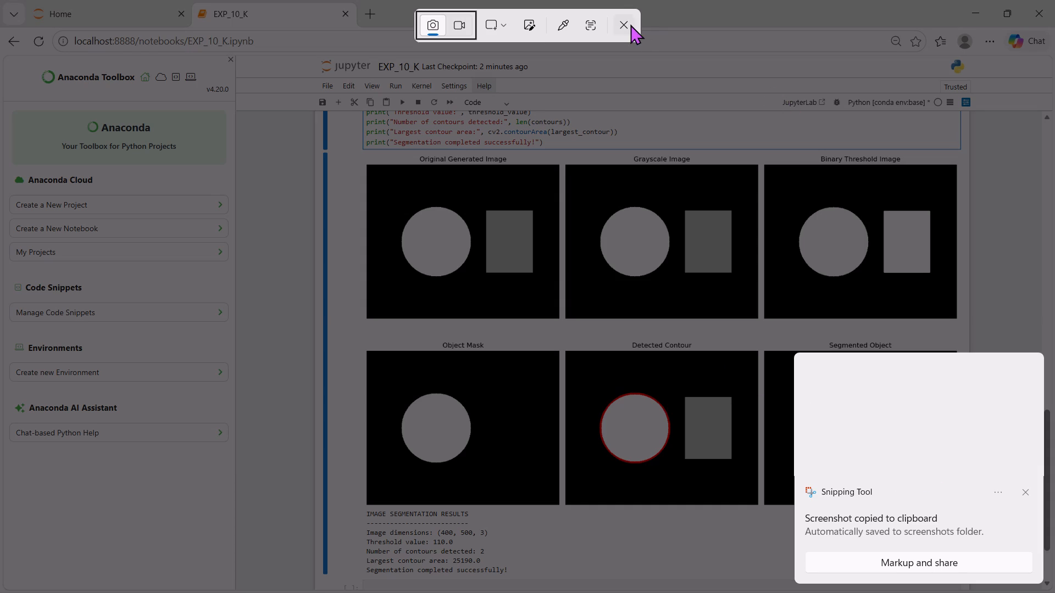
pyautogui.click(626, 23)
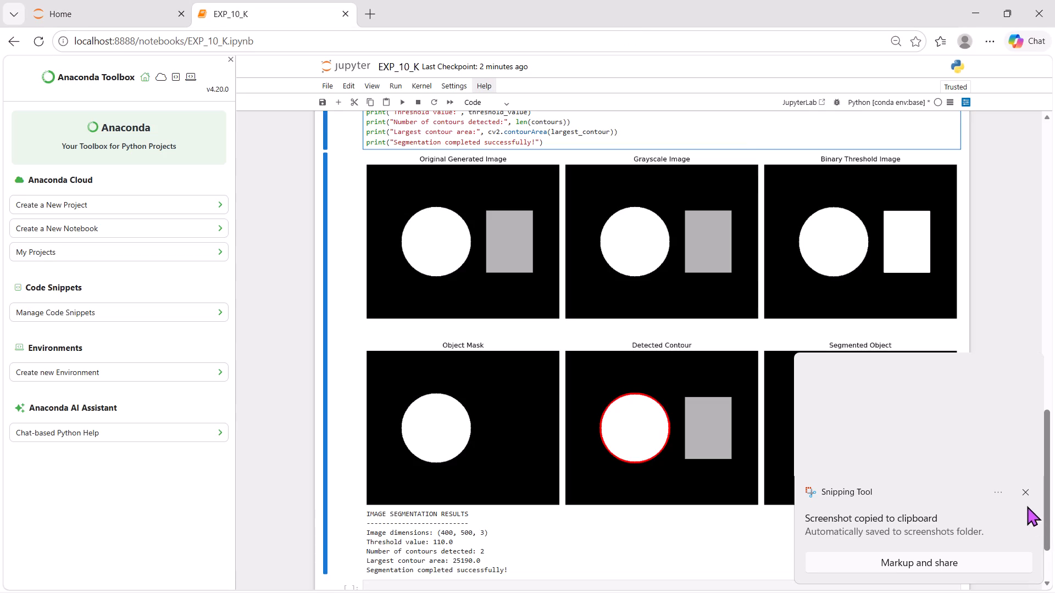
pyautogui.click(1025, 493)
# Capture a rectangular screenshot of the six segmentation images, excluding the code above and the printed results below.
pyautogui.press('shift+super+s')
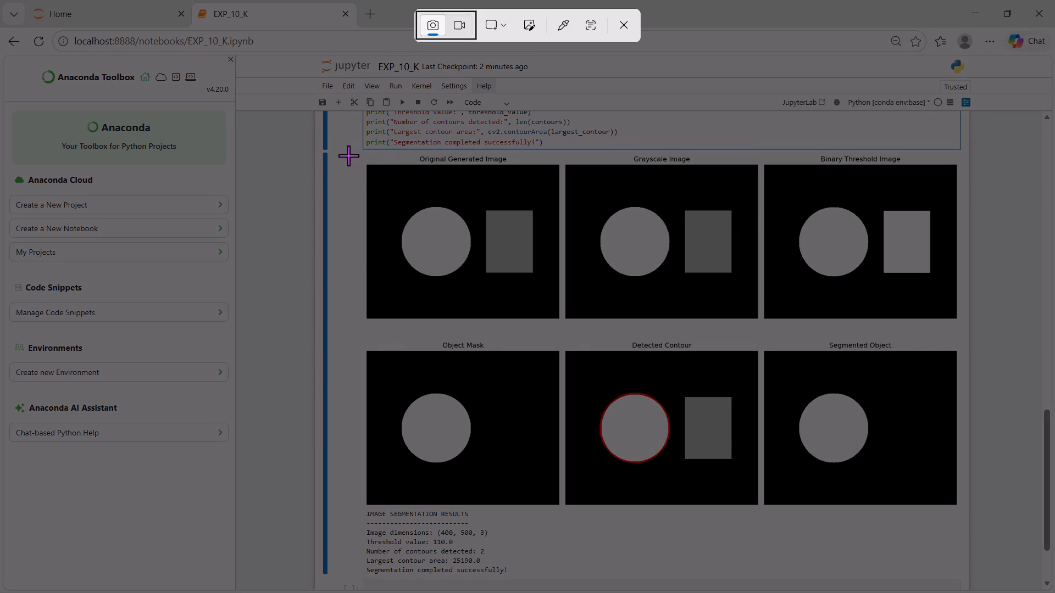
pyautogui.moveTo(348, 155); pyautogui.dragTo(975, 575)
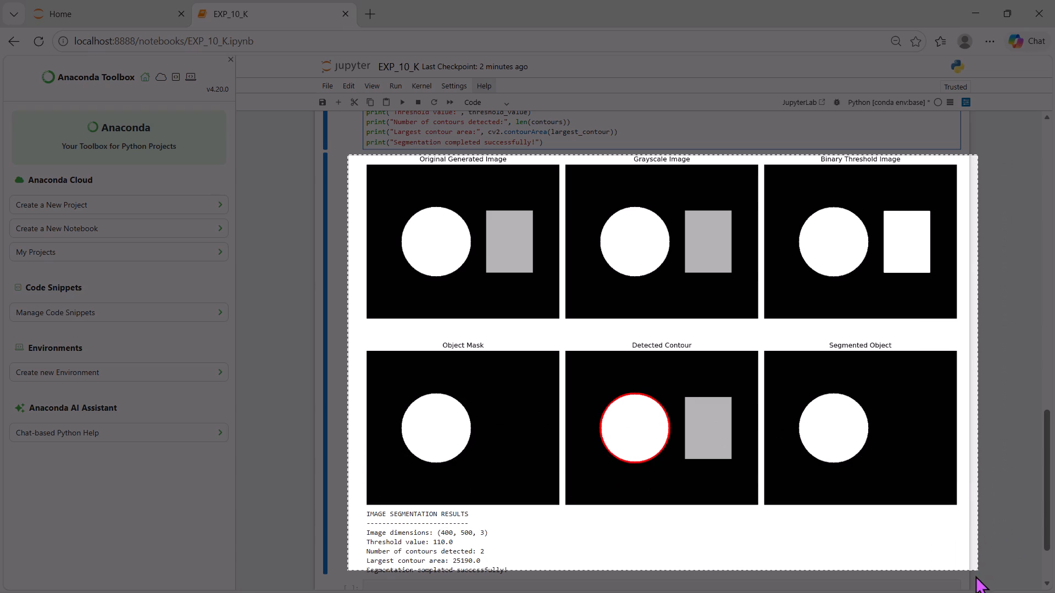
pyautogui.moveTo(975, 575); pyautogui.dragTo(953, 505)
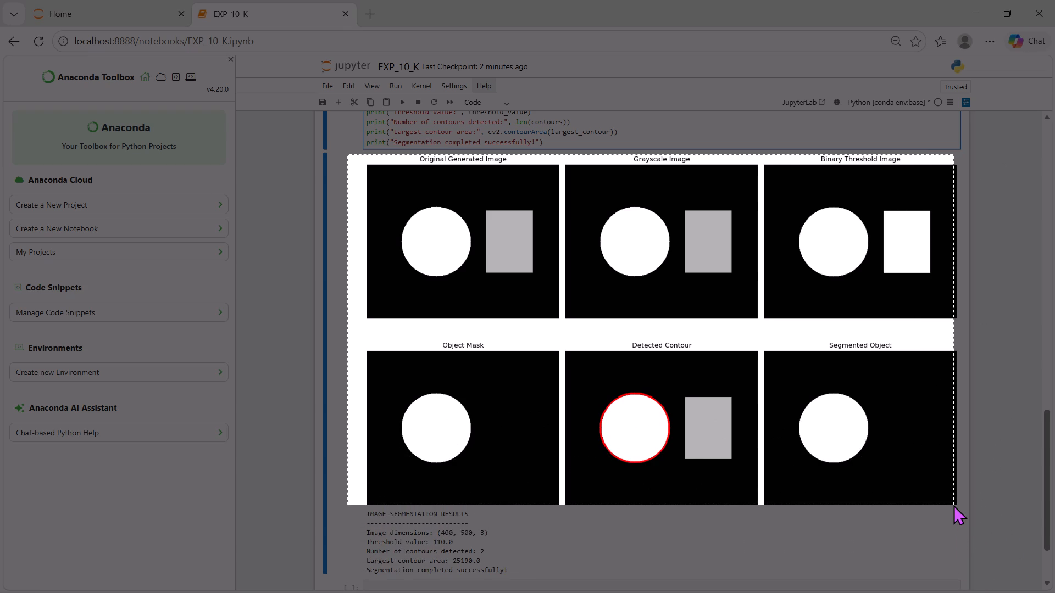
pyautogui.moveTo(953, 505); pyautogui.dragTo(957, 507)
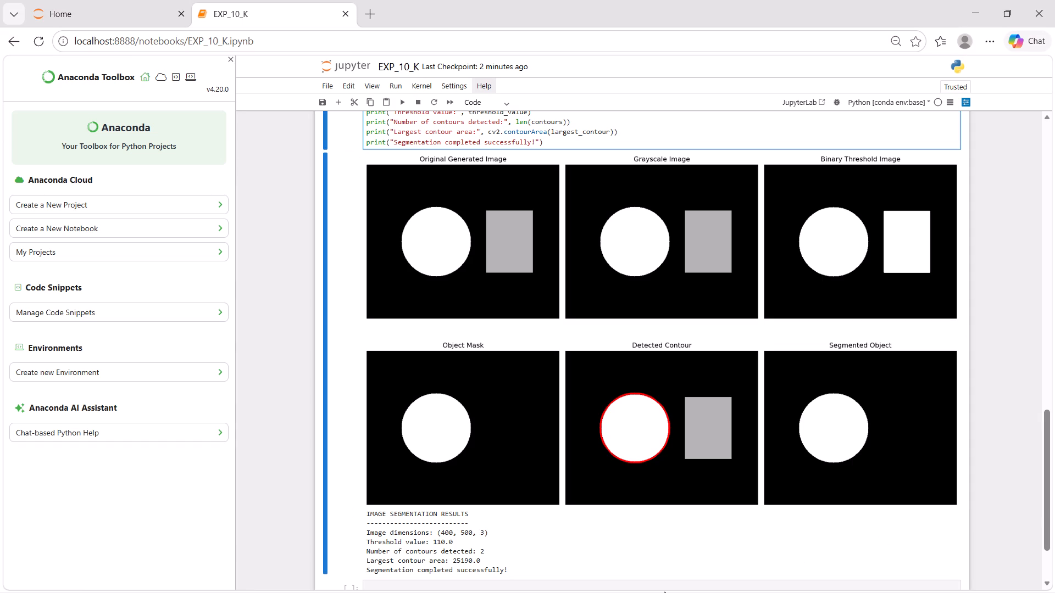
# Switch to Word and paste the segmentation figure screenshot on the line below the CODE & OUTPUTS heading.
pyautogui.click(734, 578)
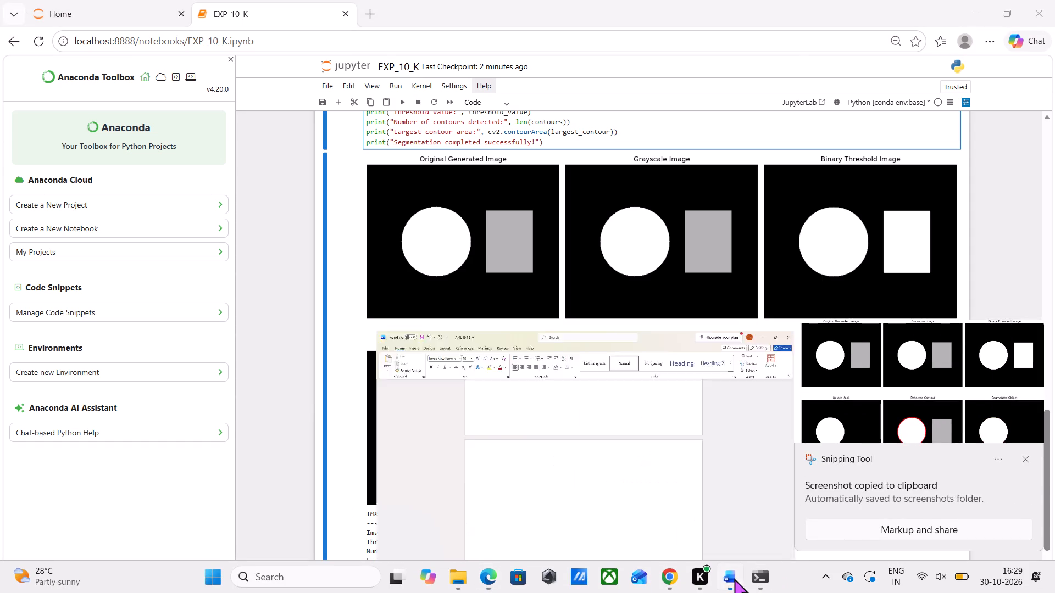
pyautogui.scroll(3, 414, 240)
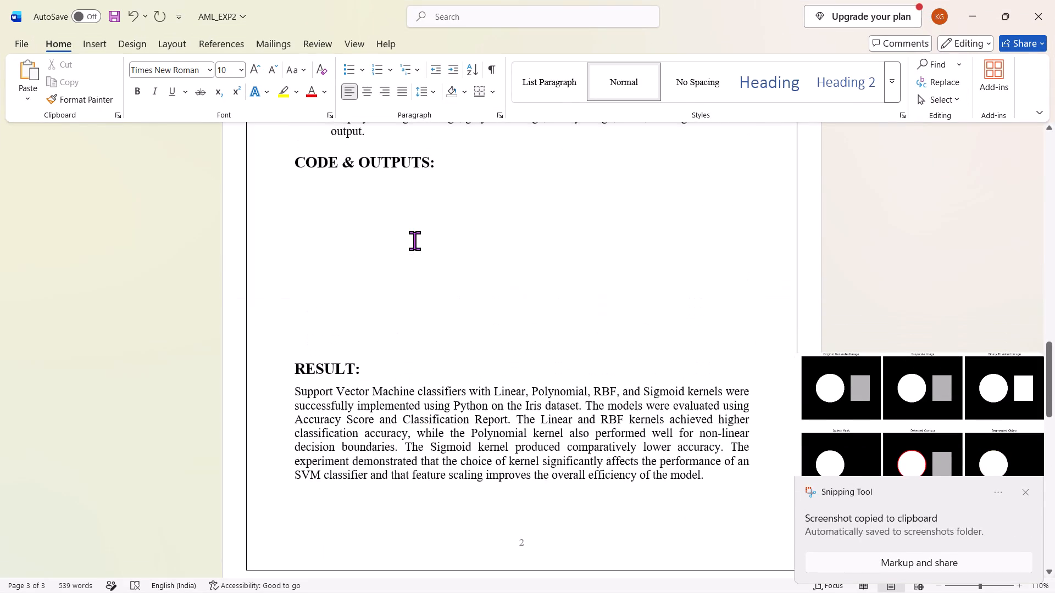
pyautogui.scroll(1, 414, 240)
pyautogui.click(352, 415)
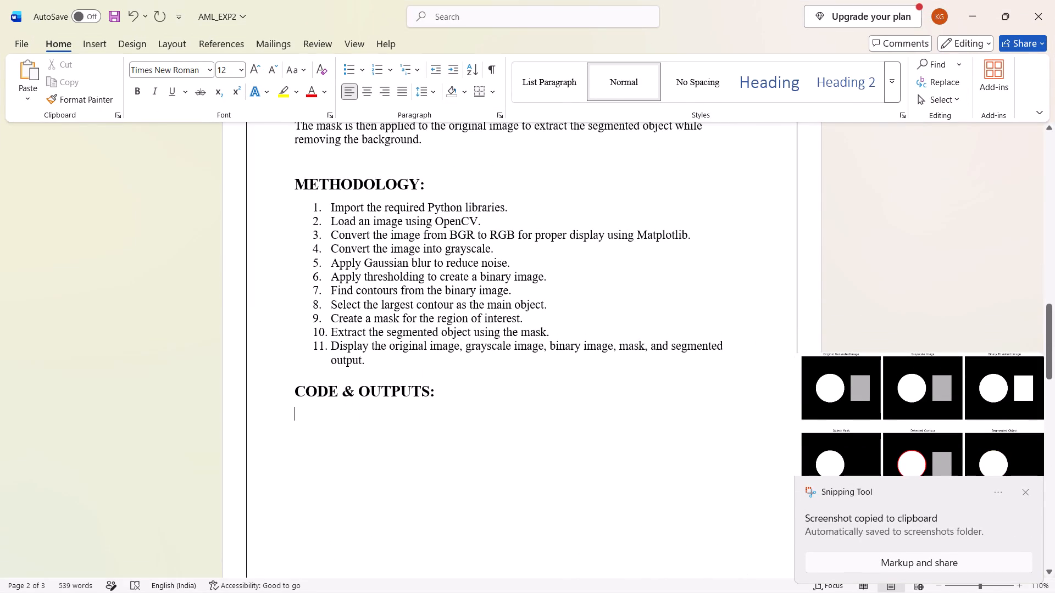
pyautogui.hotkey('ctrl', 'v')
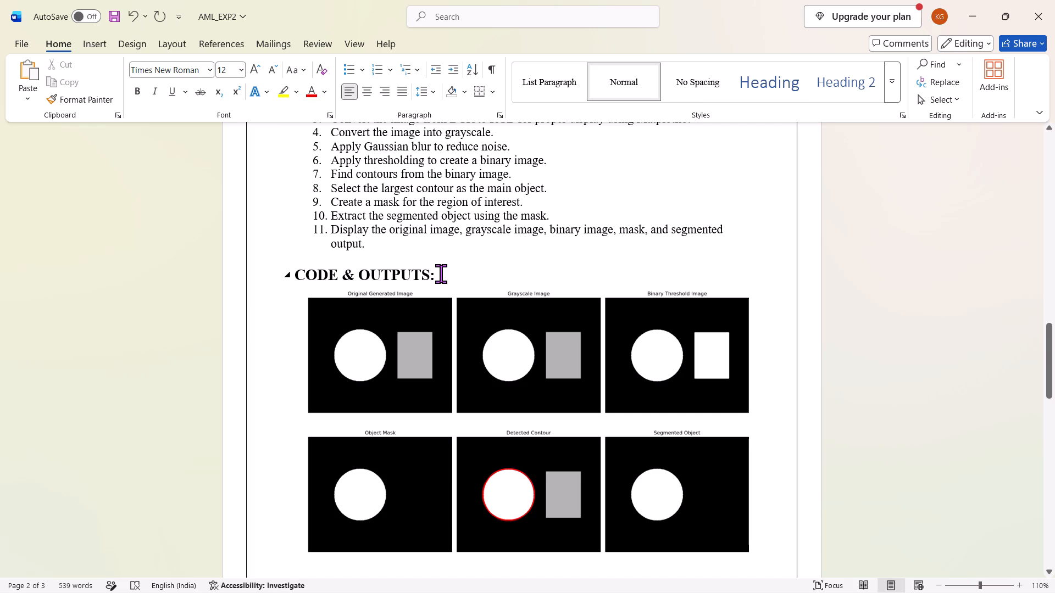
# Paste another copy of the segmentation figure on a new line between the CODE & OUTPUTS heading and the first image.
pyautogui.click(441, 273)
pyautogui.press('Return')
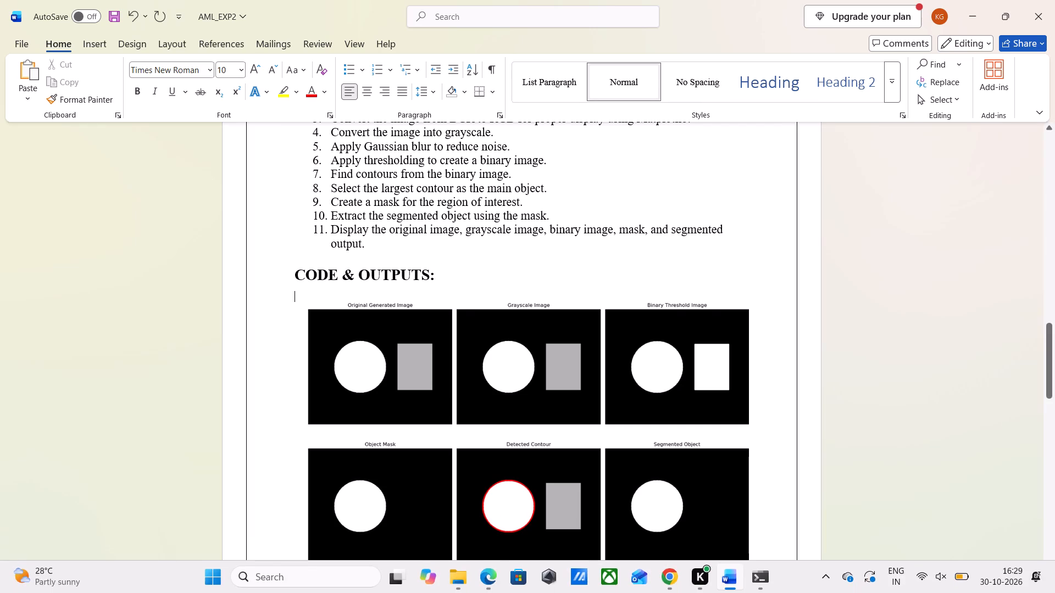
pyautogui.hotkey('ctrl', 'v')
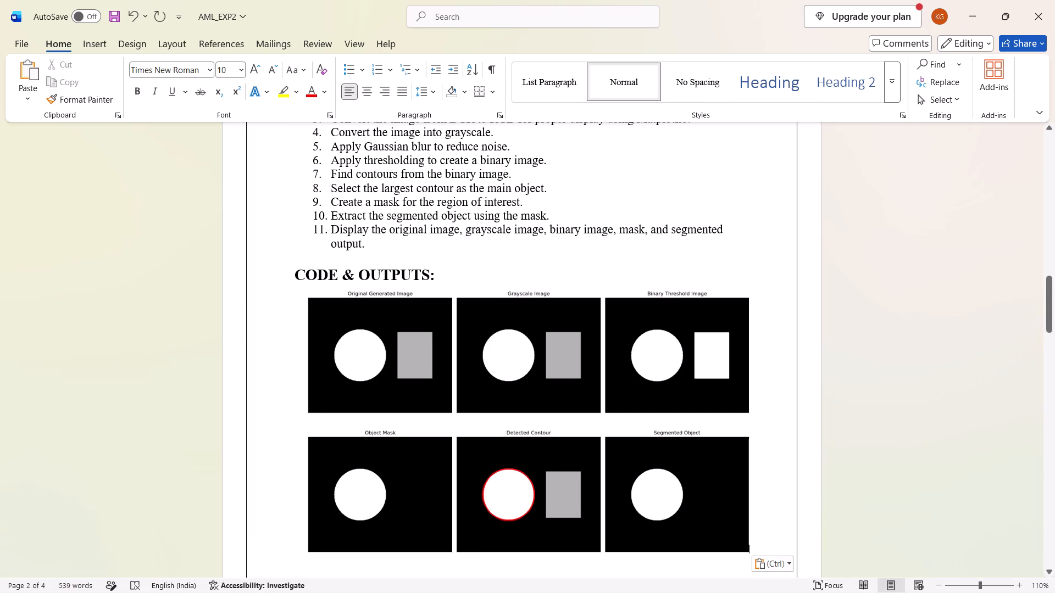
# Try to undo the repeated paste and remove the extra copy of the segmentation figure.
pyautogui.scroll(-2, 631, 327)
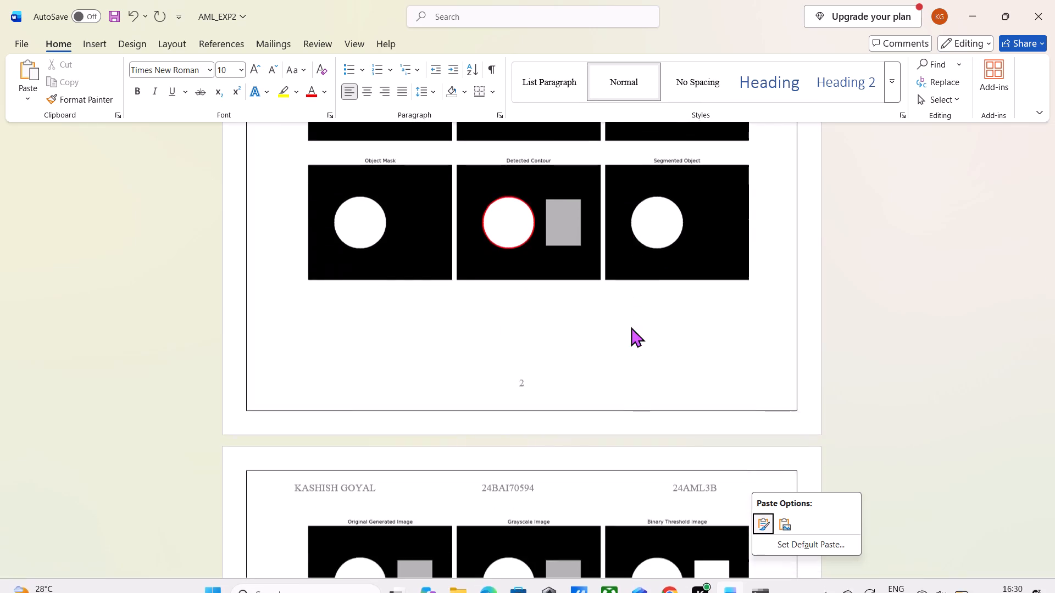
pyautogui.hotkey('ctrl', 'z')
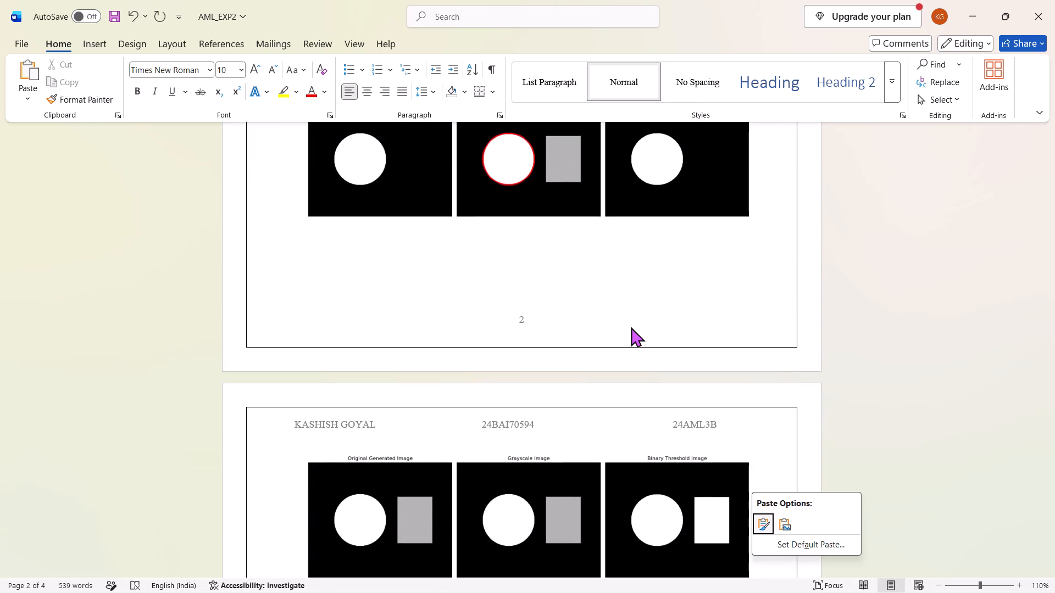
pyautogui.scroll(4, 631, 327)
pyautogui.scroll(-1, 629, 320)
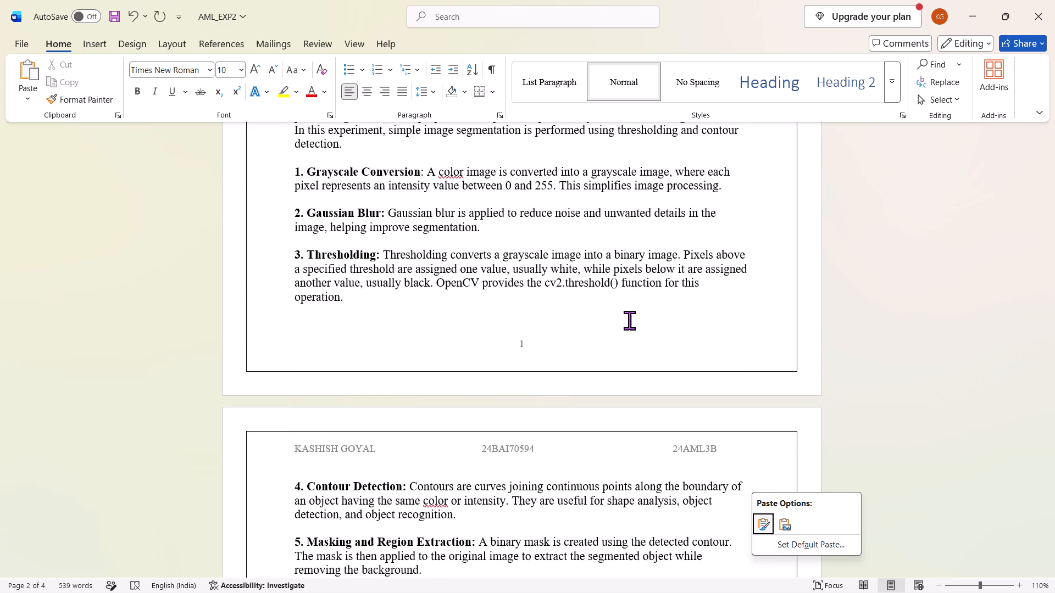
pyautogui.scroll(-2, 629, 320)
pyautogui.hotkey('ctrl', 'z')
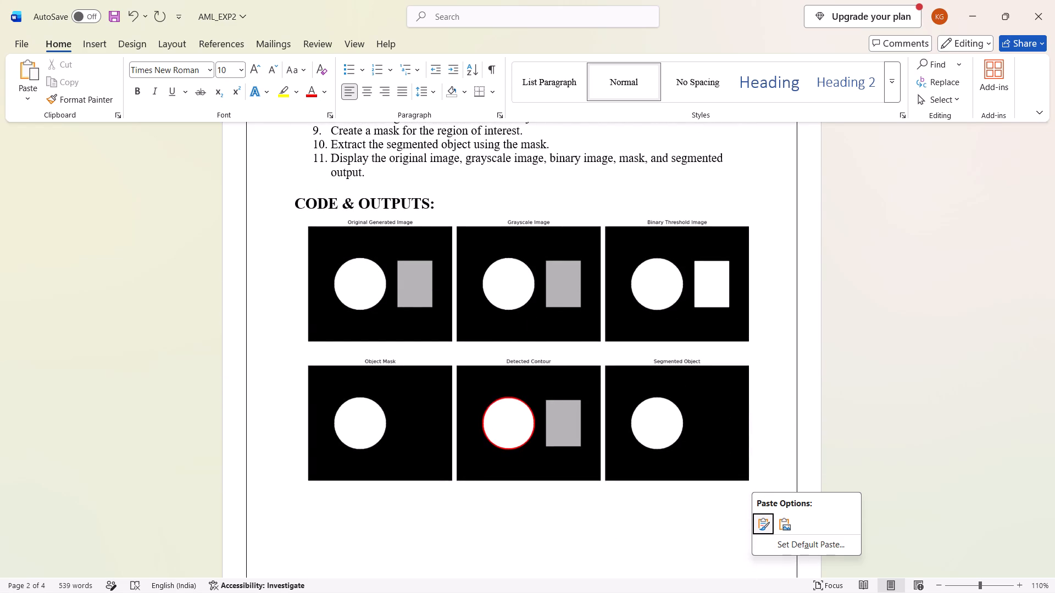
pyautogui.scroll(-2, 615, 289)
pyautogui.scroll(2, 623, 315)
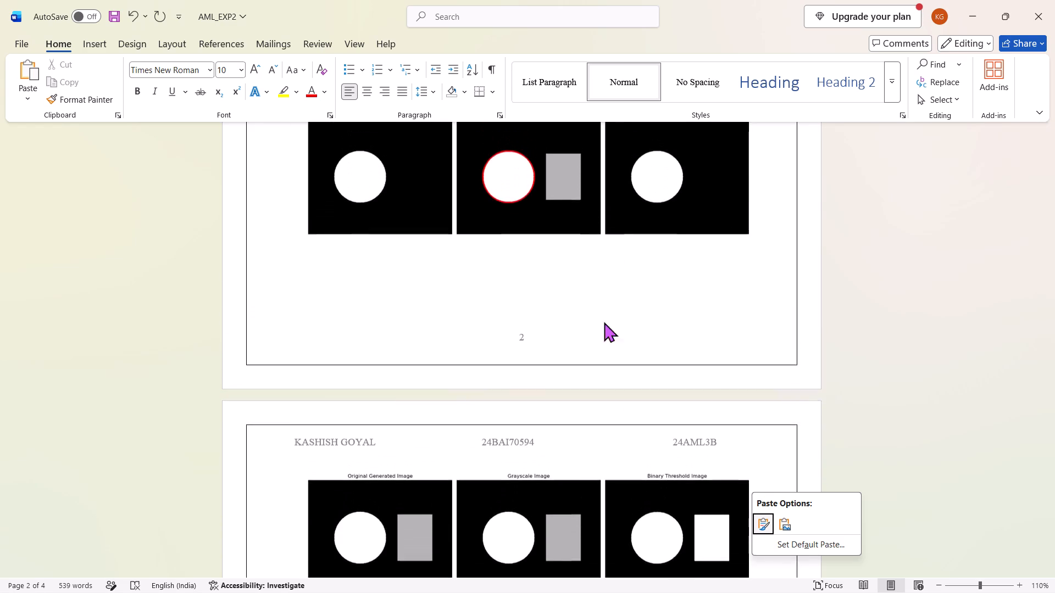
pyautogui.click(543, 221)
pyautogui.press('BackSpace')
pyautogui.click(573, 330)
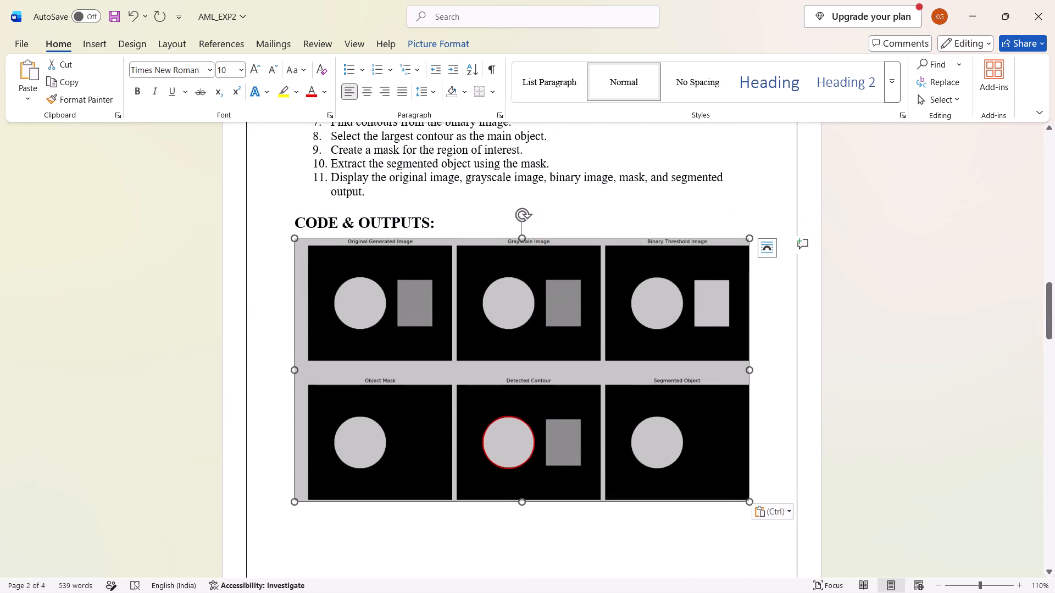
# Add an empty line between the CODE & OUTPUTS heading and the segmentation figure.
pyautogui.click(468, 228)
pyautogui.press('Return')
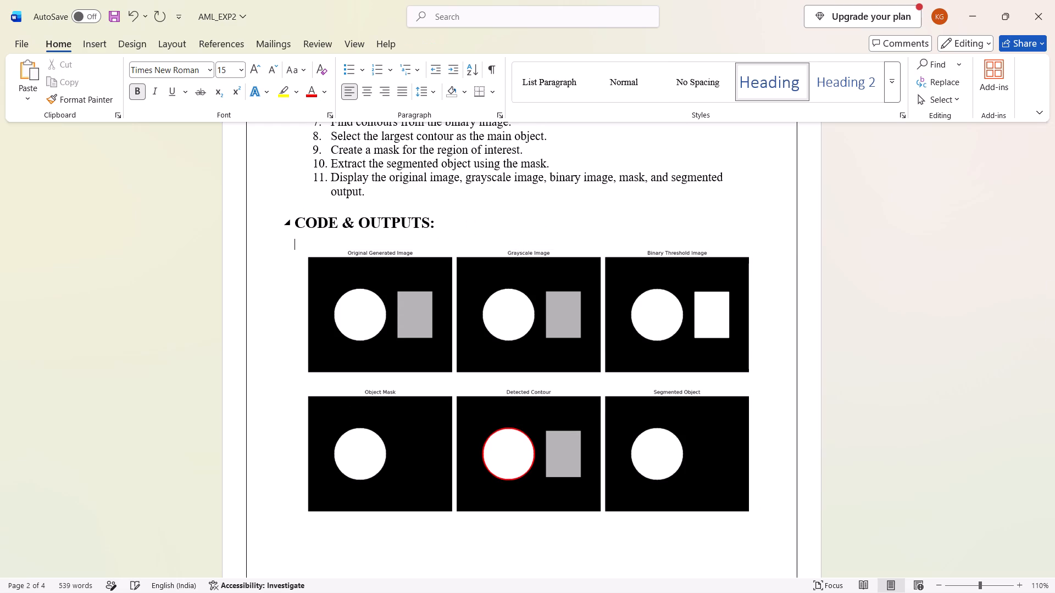
# Switch to the Jupyter notebook and capture a screenshot of the printed IMAGE SEGMENTATION RESULTS block below the figures.
pyautogui.click(729, 583)
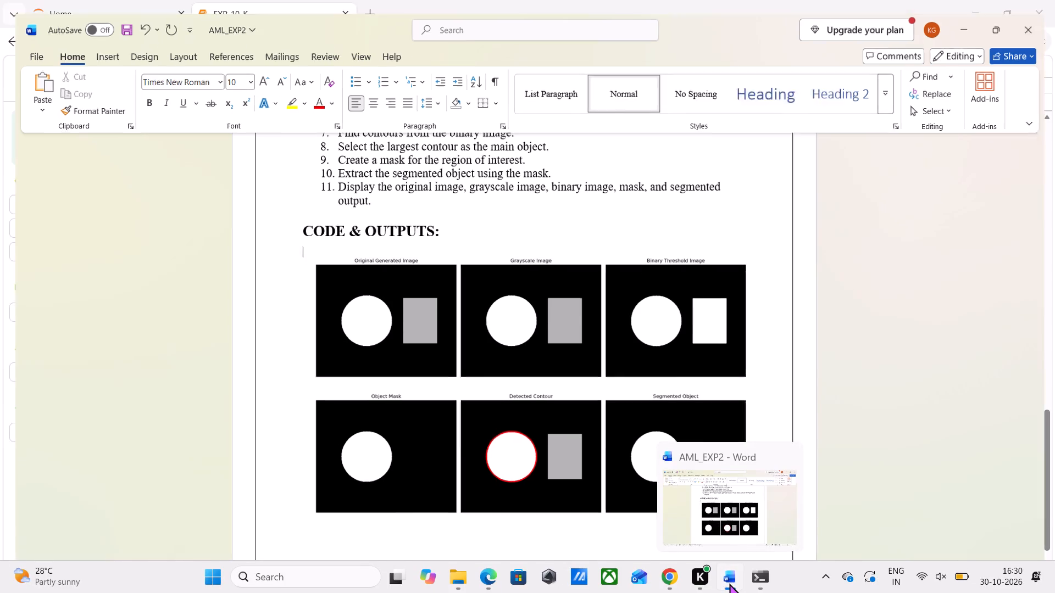
pyautogui.scroll(-2, 648, 431)
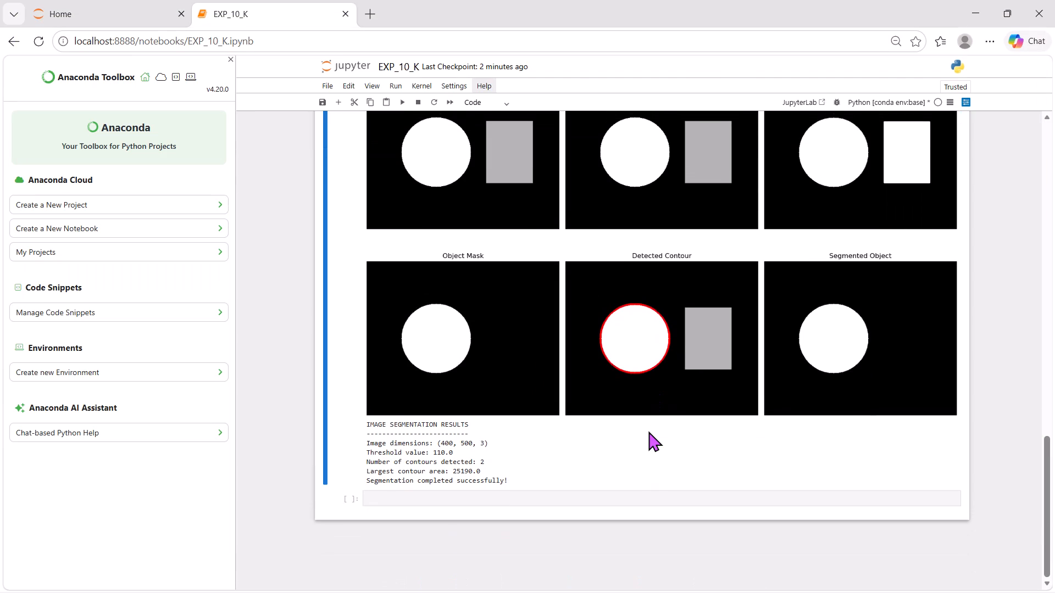
pyautogui.press('shift+super+s')
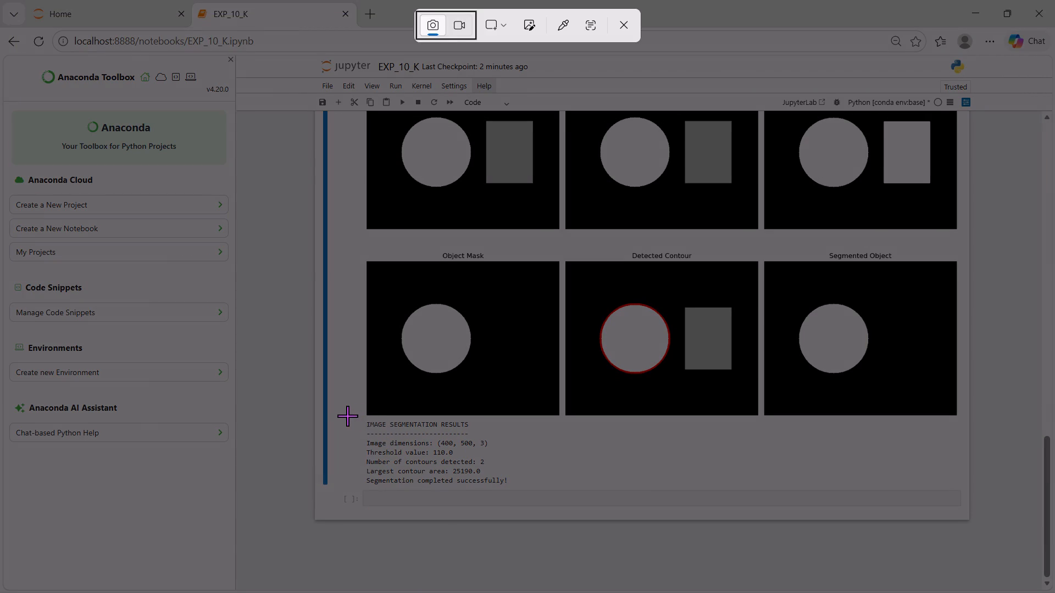
pyautogui.moveTo(336, 418); pyautogui.dragTo(535, 493)
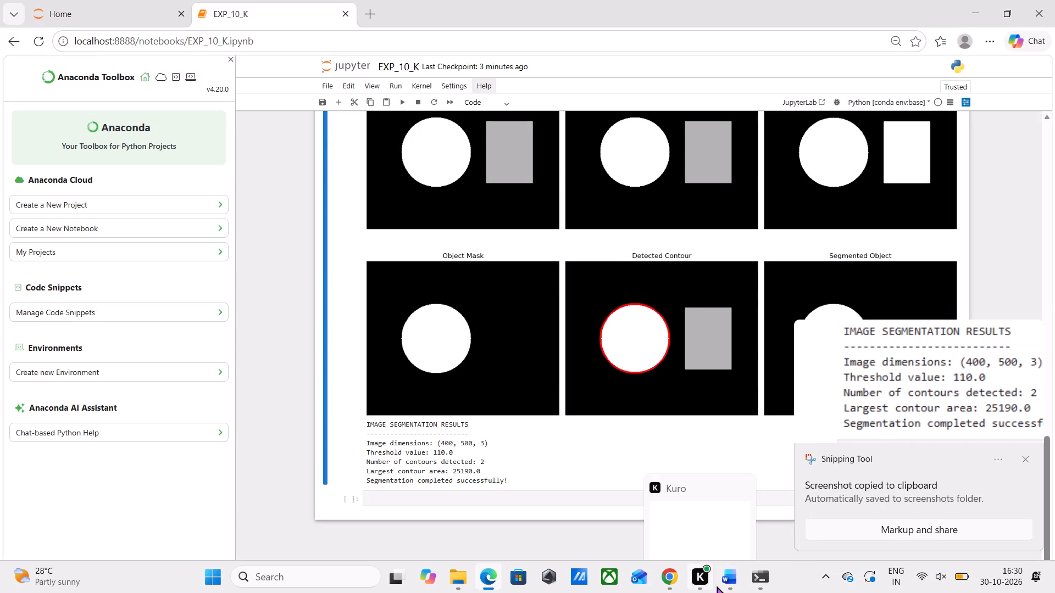
# Return to the Word report and delete the duplicate segmentation figure on page 3, above the RESULT section.
pyautogui.click(721, 585)
pyautogui.scroll(-1, 635, 488)
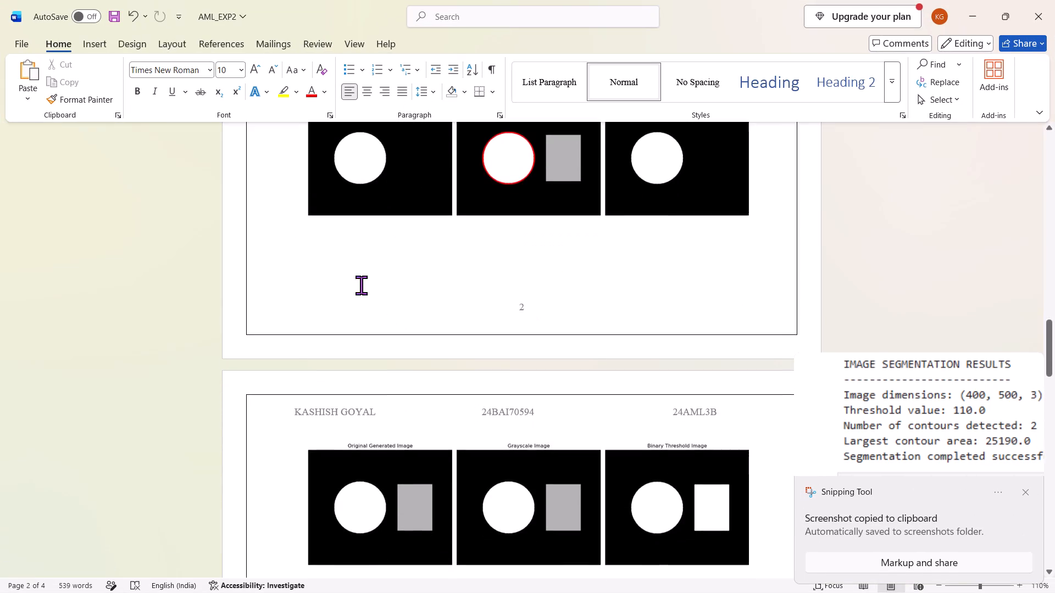
pyautogui.scroll(-3, 439, 359)
pyautogui.scroll(2, 469, 253)
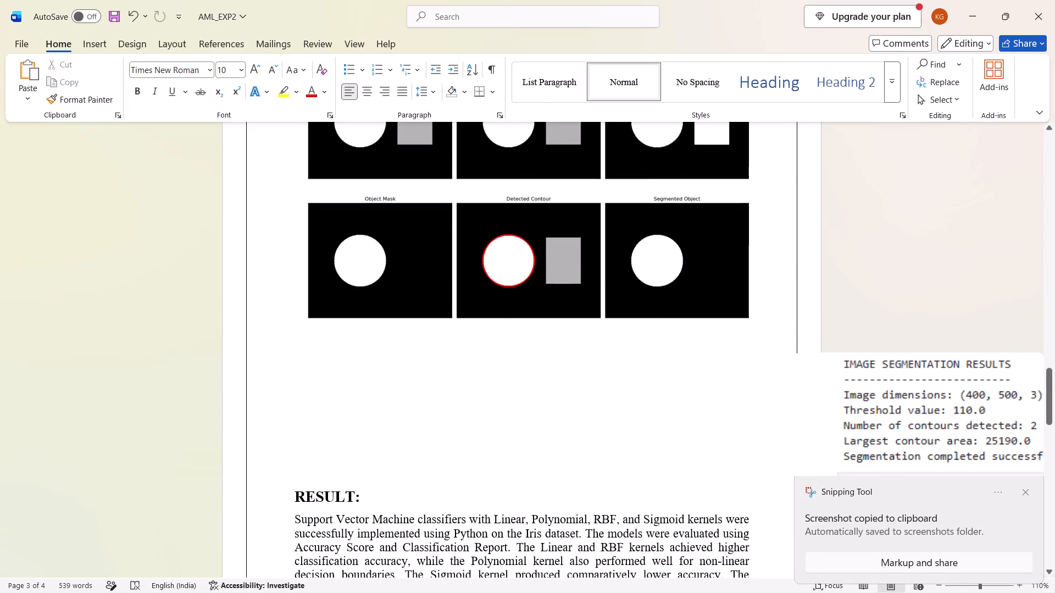
pyautogui.click(485, 284)
pyautogui.press('BackSpace')
# Paste the printed segmentation results screenshot on a new line after the segmentation figure, at the start of page 3.
pyautogui.scroll(1, 485, 284)
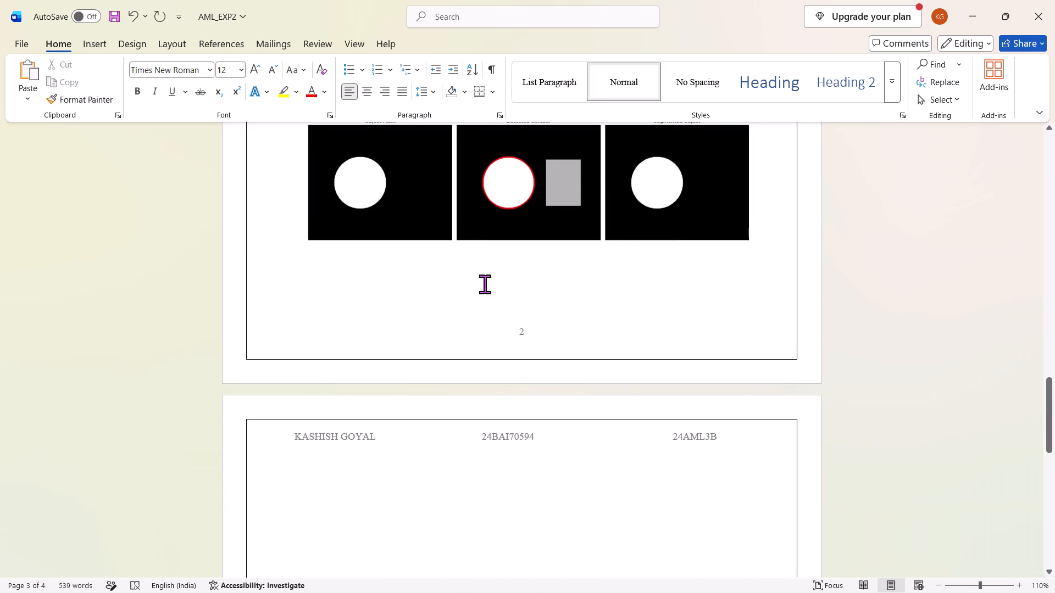
pyautogui.press('Return')
pyautogui.hotkey('ctrl', 'v')
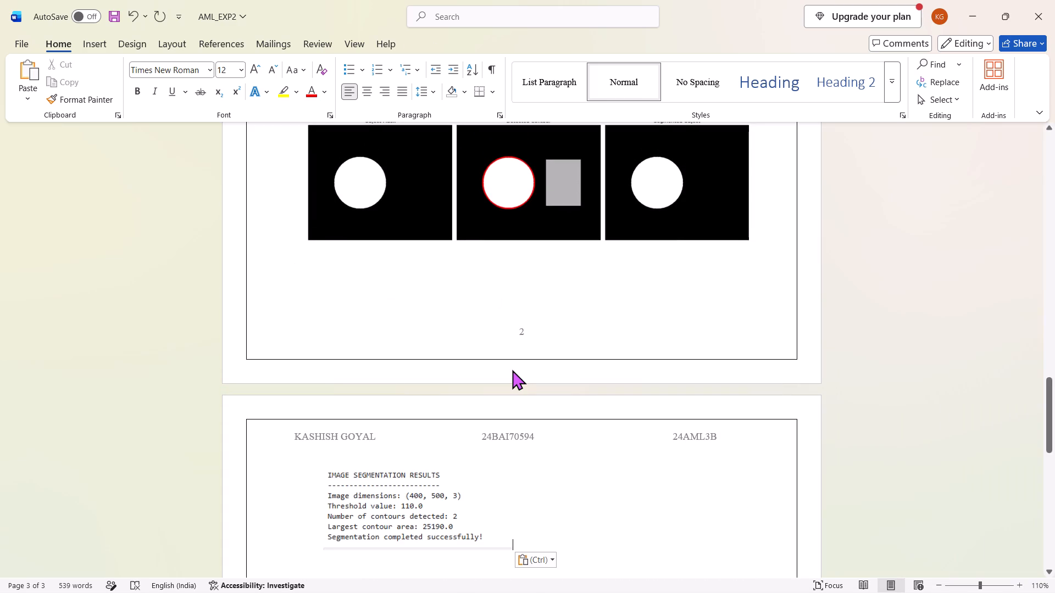